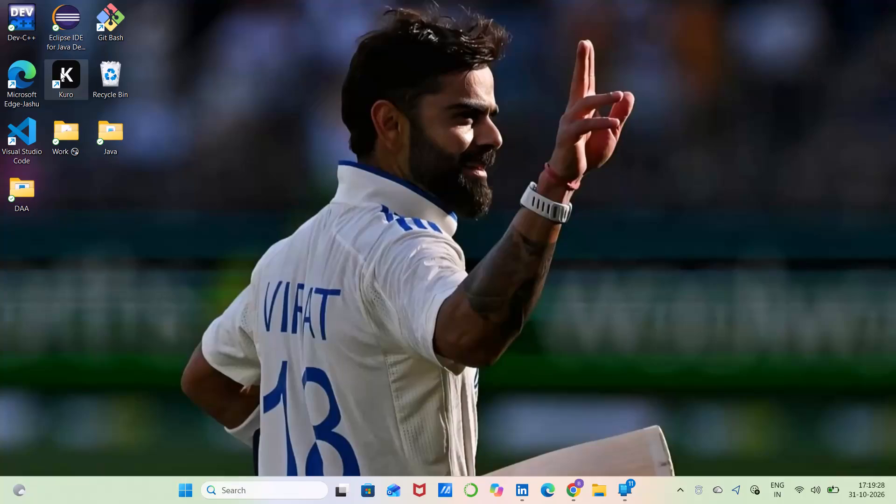
Launch the Kuro application from the desktop.
{"action": "double_click", "coordinate": [71, 74]}
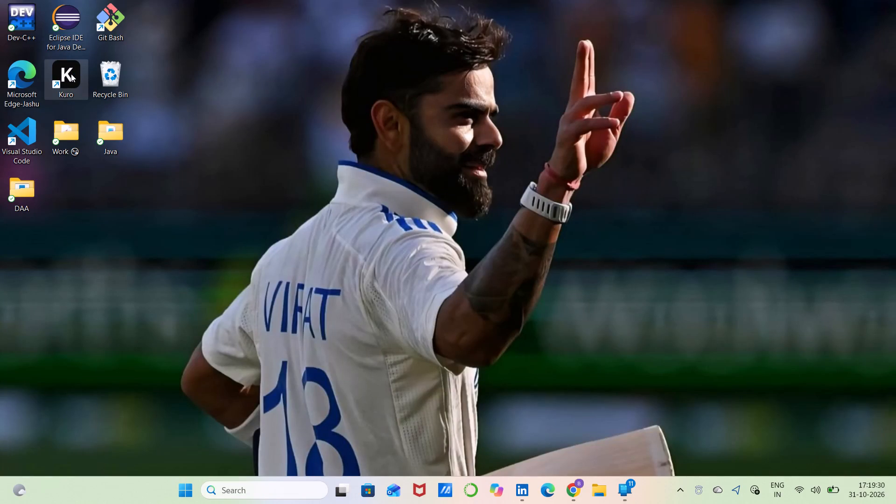
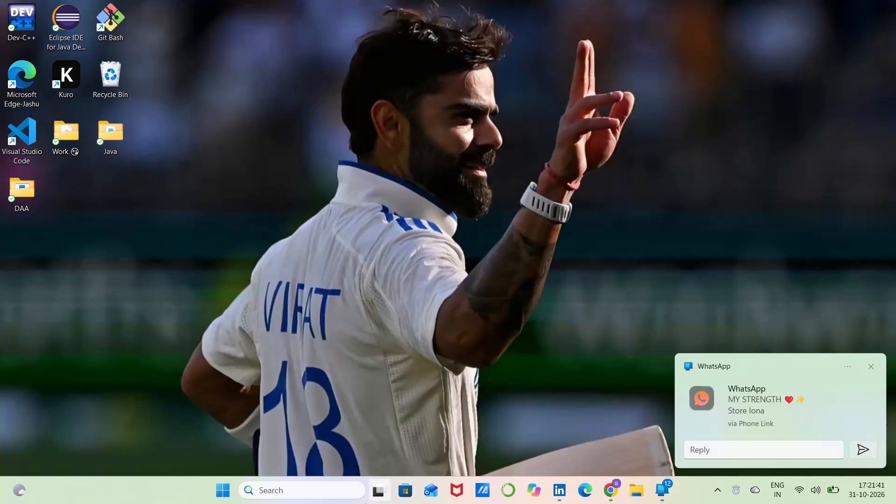
Search the computer for Excel and launch the Excel application.
{"action": "left_click", "coordinate": [300, 484]}
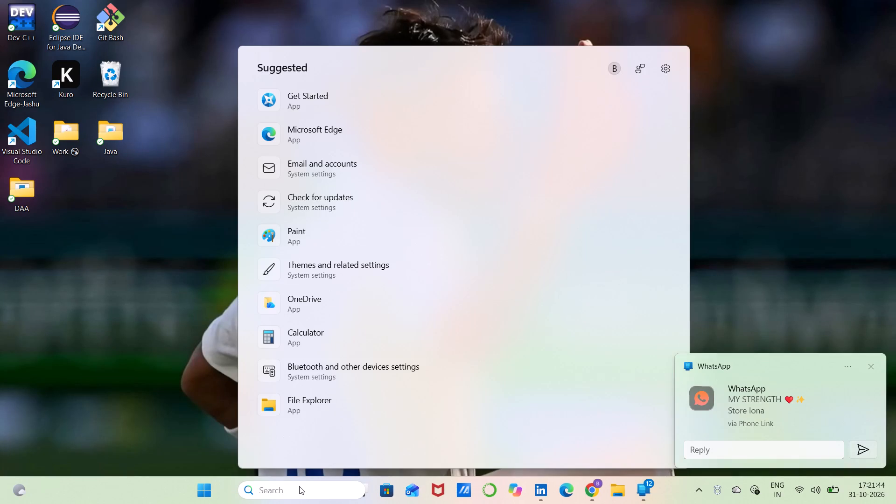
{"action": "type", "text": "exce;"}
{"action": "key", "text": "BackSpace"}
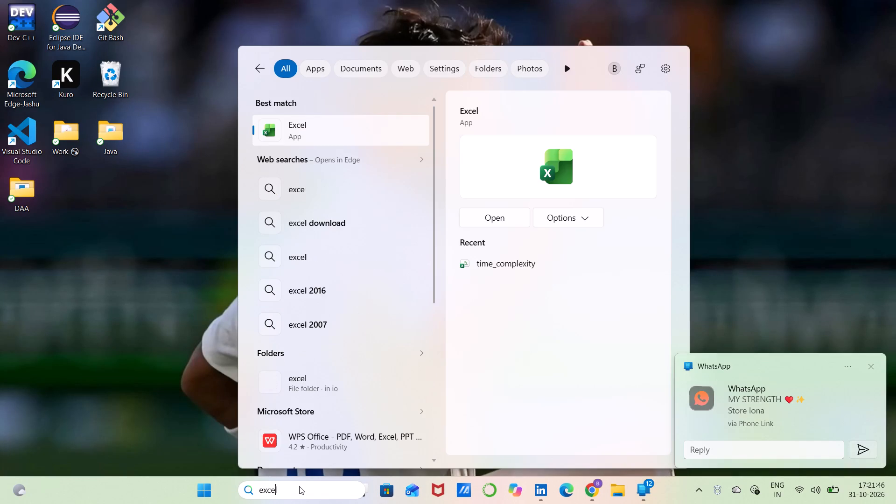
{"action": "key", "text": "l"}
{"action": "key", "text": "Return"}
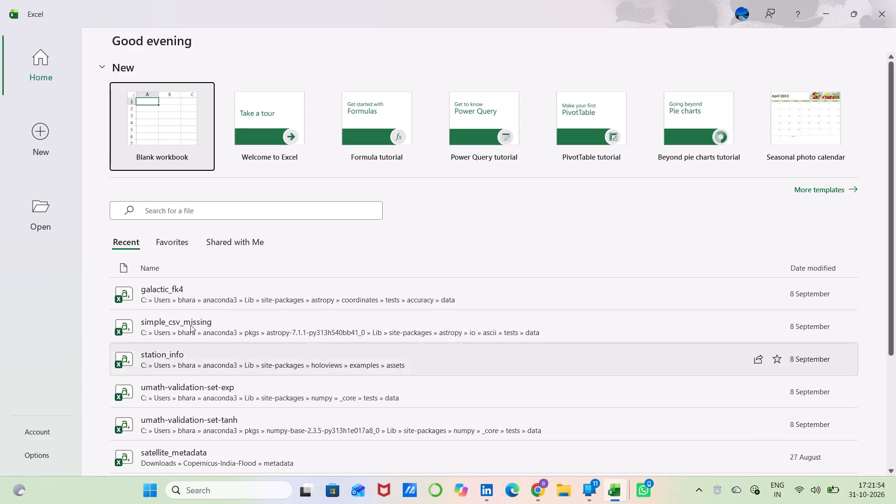
Create a new blank workbook.
{"action": "left_click", "coordinate": [164, 134]}
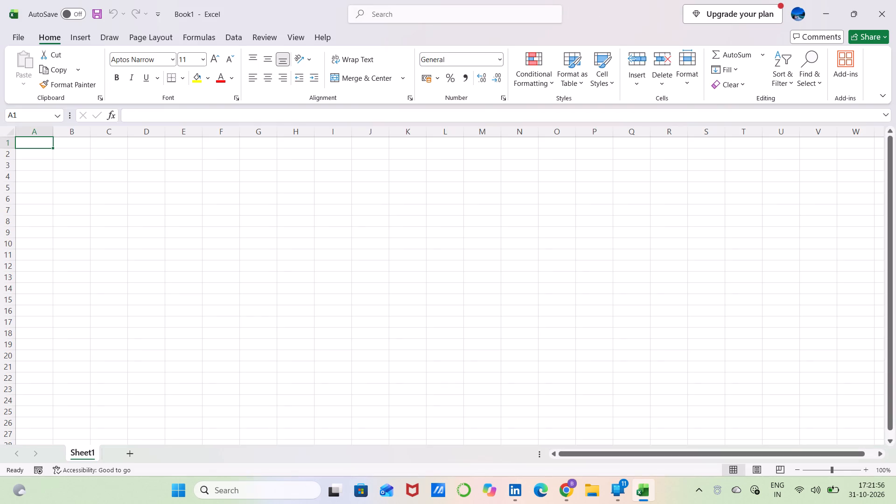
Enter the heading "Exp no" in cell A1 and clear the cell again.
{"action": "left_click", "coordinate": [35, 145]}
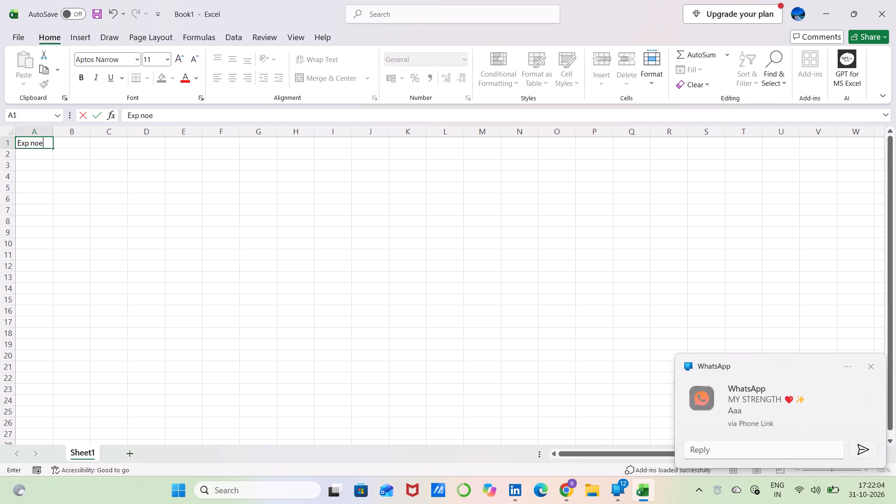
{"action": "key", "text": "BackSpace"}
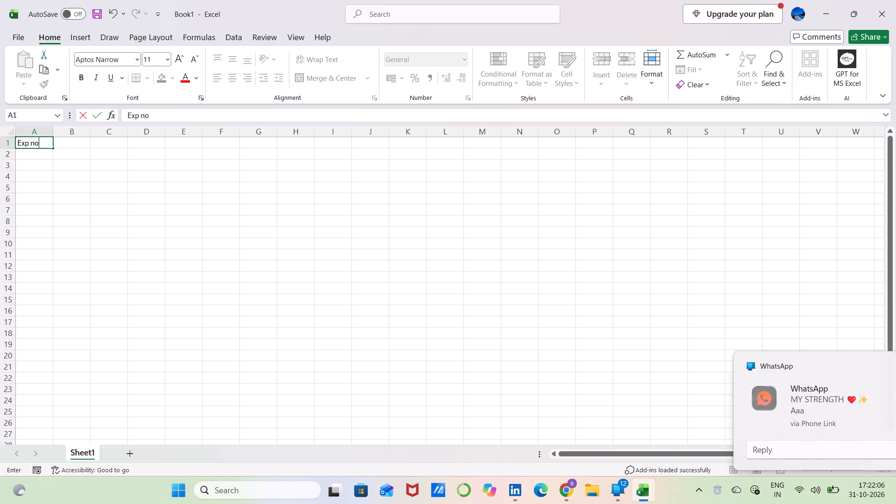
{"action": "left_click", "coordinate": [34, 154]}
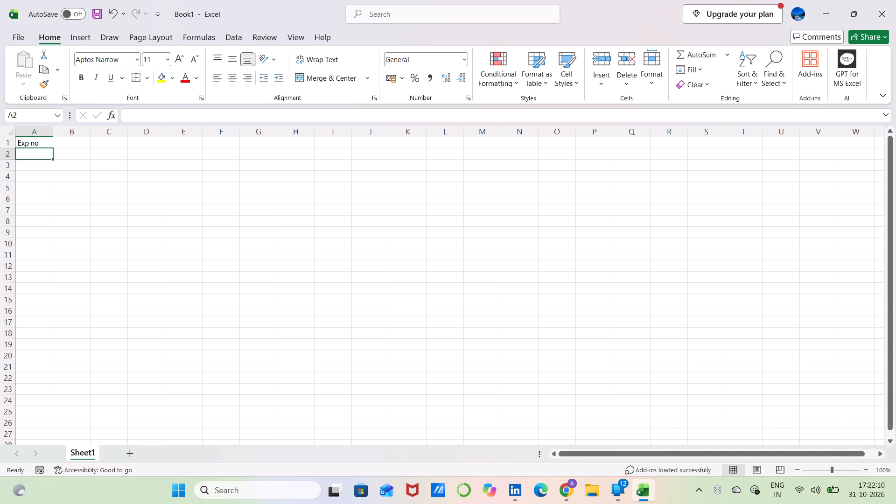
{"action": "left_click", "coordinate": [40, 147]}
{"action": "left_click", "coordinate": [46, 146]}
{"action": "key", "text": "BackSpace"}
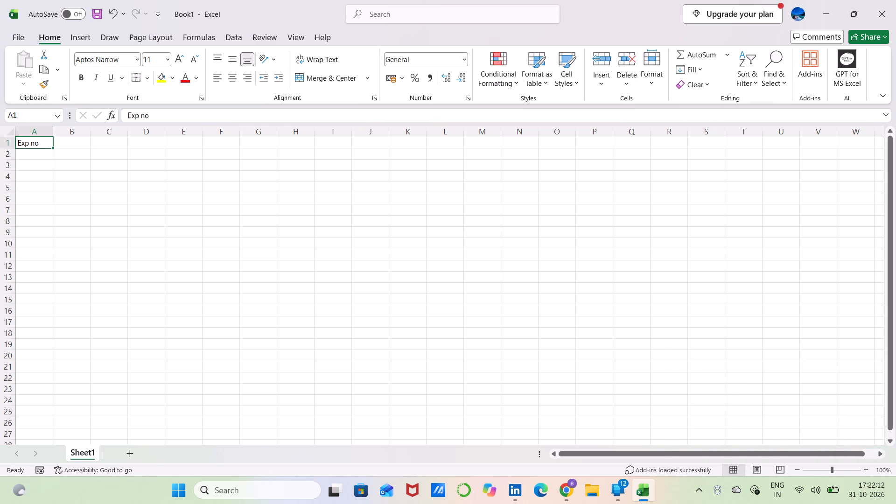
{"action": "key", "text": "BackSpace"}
Enter the heading "Exp no" in cell B1 and the heading "Roll no" in cell A2.
{"action": "left_click", "coordinate": [65, 140]}
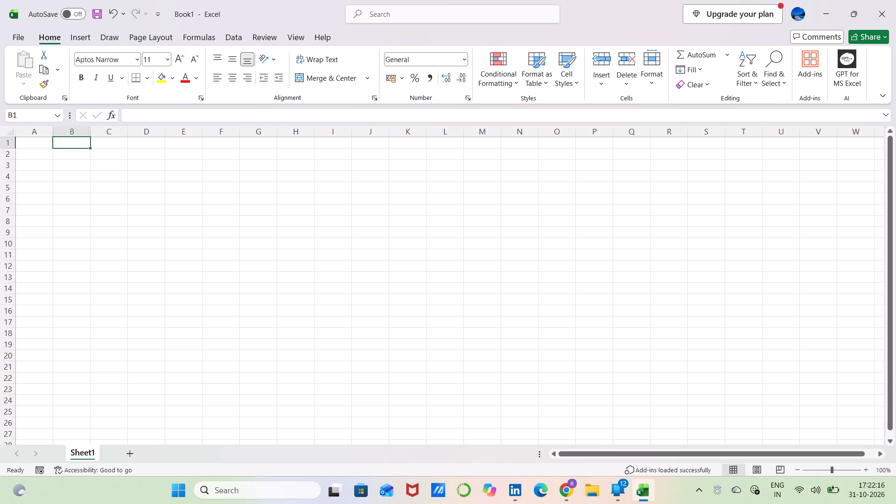
{"action": "key", "text": "e"}
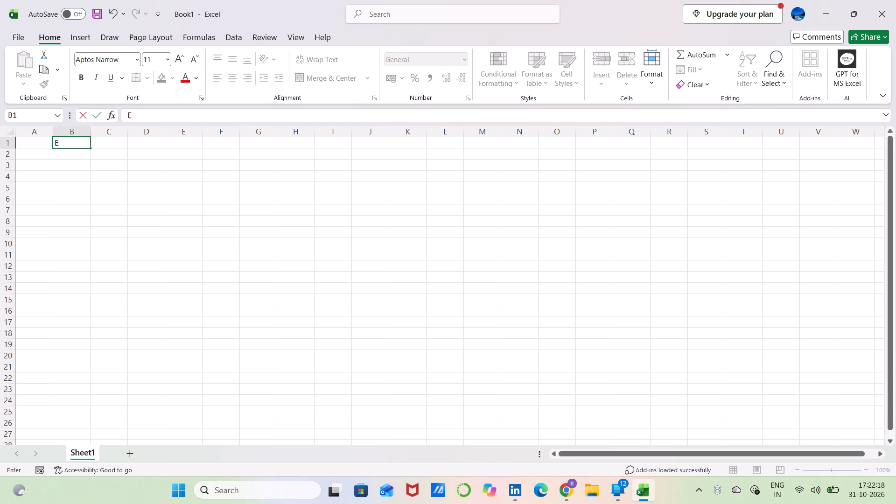
{"action": "type", "text": "p n"}
{"action": "key", "text": "o"}
{"action": "left_click", "coordinate": [36, 156]}
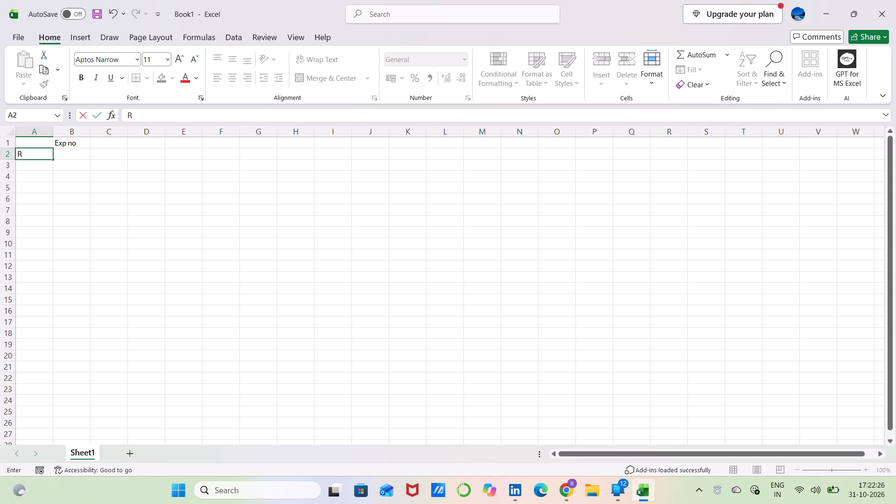
{"action": "type", "text": "oll no"}
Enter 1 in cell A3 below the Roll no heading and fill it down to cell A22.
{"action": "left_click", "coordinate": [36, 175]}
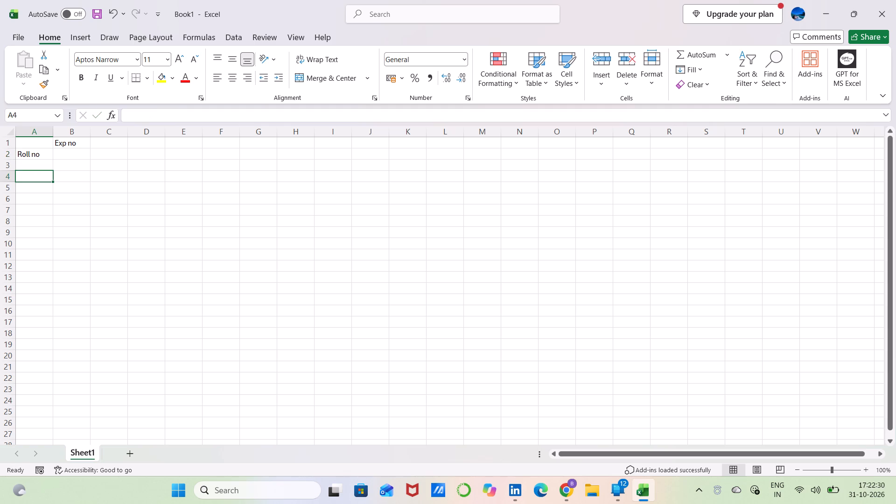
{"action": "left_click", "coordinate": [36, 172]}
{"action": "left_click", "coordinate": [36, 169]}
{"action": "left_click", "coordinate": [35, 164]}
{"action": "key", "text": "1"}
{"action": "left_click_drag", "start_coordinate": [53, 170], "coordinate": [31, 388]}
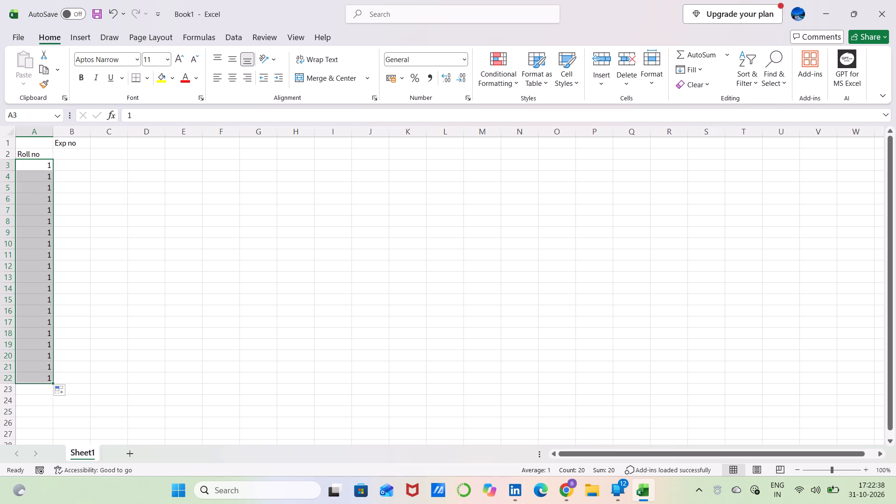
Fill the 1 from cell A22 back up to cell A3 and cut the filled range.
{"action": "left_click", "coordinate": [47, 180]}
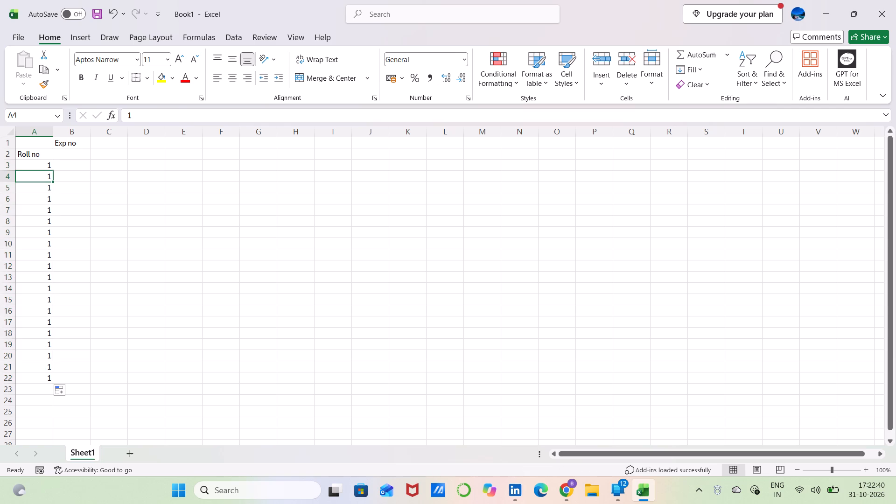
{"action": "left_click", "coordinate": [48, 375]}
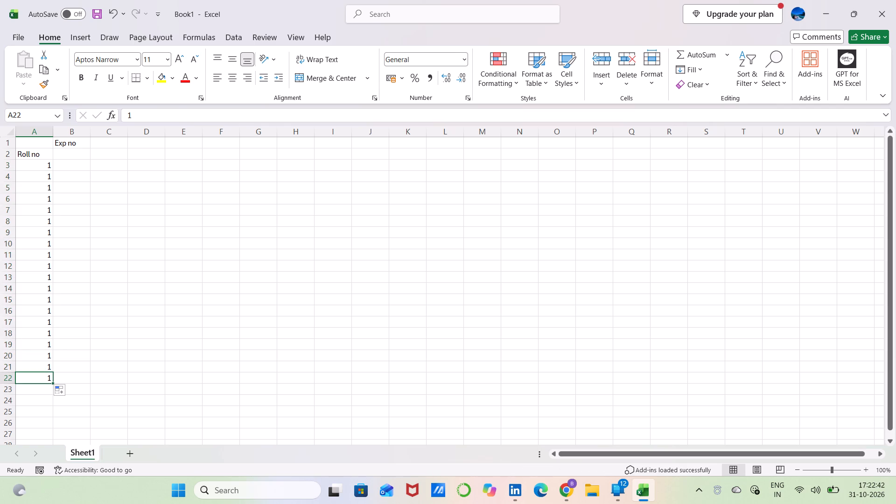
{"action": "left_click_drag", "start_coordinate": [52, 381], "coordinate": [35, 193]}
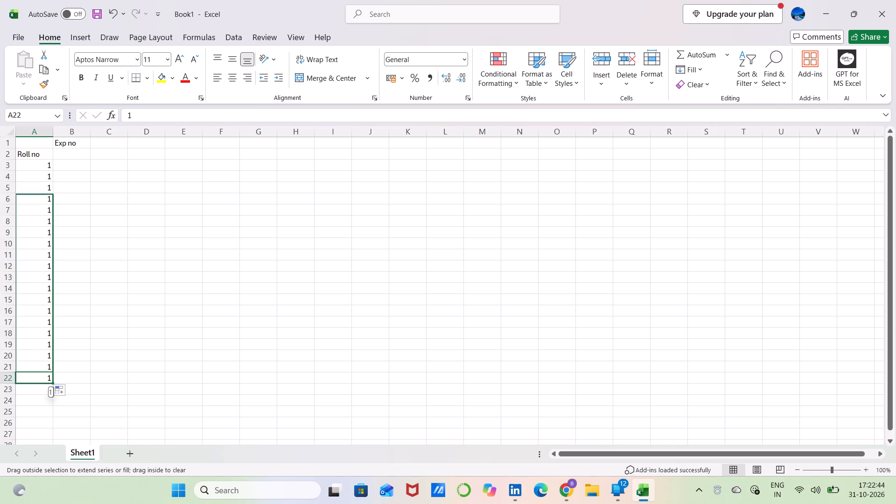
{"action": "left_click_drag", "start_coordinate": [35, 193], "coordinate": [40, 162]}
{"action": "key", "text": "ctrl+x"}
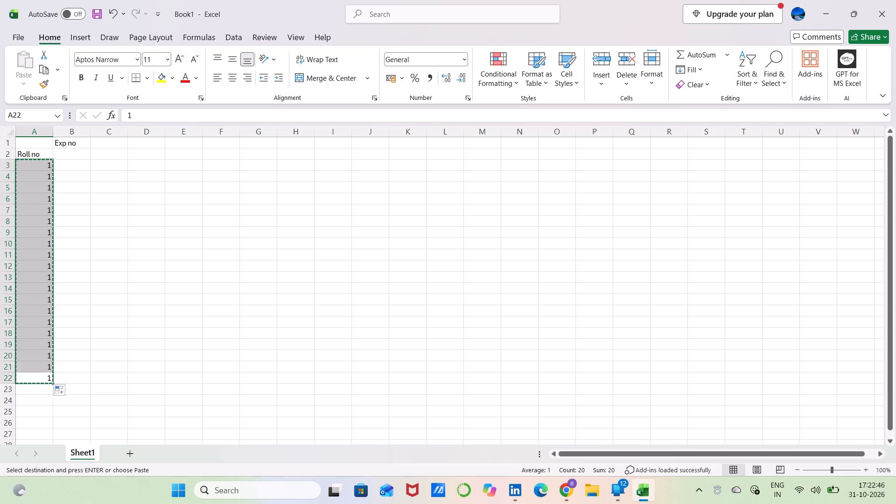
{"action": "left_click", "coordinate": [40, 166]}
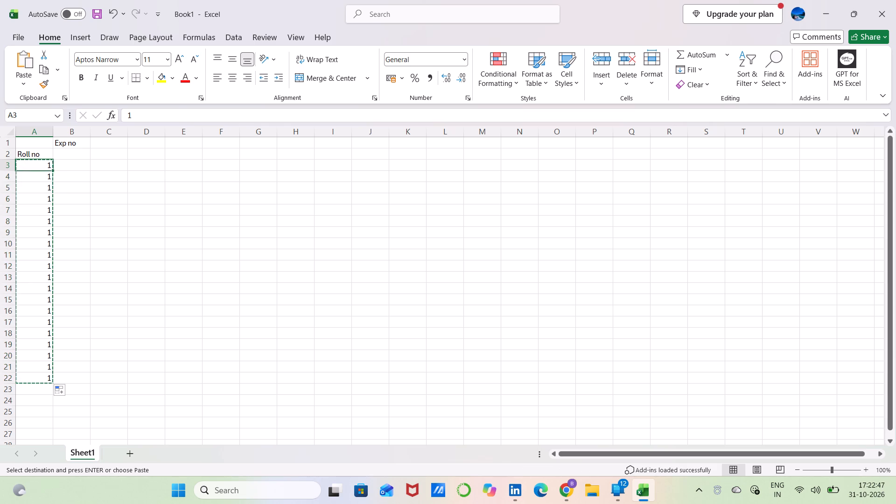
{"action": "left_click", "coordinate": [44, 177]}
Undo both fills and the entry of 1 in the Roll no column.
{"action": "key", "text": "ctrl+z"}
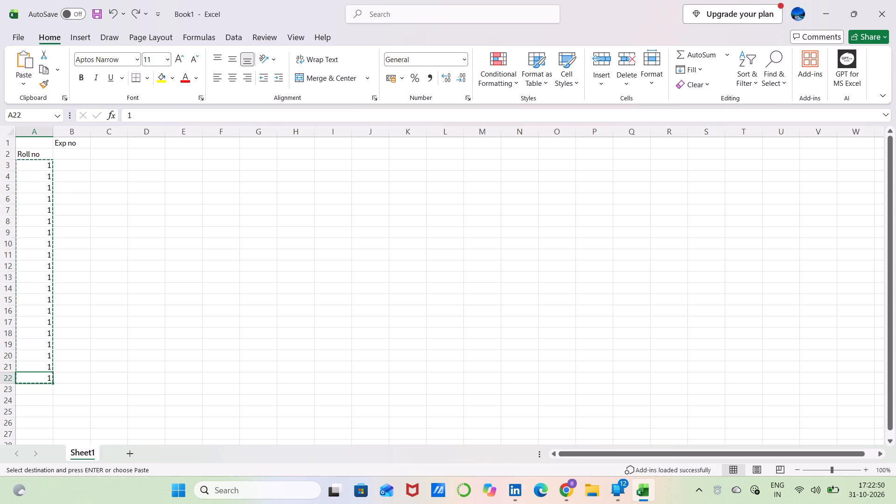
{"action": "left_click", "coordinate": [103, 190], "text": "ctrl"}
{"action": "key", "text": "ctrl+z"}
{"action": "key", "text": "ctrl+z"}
Enter the roll numbers 1 in cell A3 and 2 in cell A4.
{"action": "left_click", "coordinate": [44, 165]}
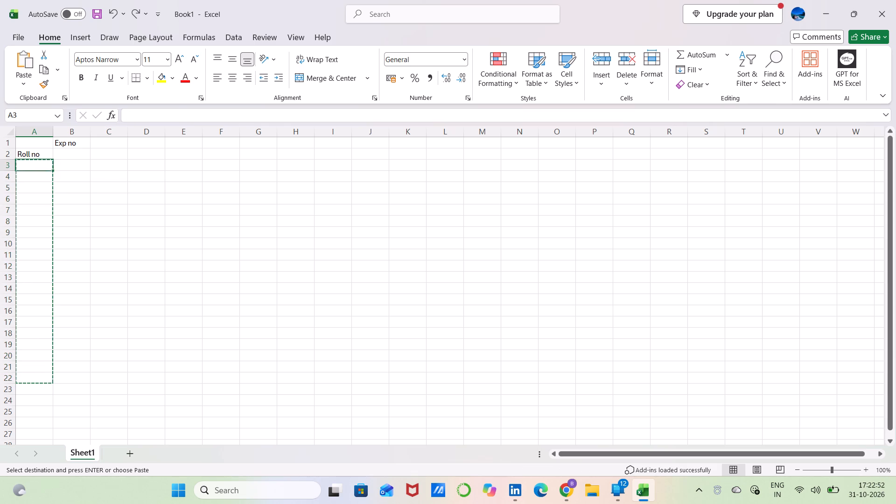
{"action": "left_click", "coordinate": [42, 165]}
{"action": "left_click", "coordinate": [87, 182]}
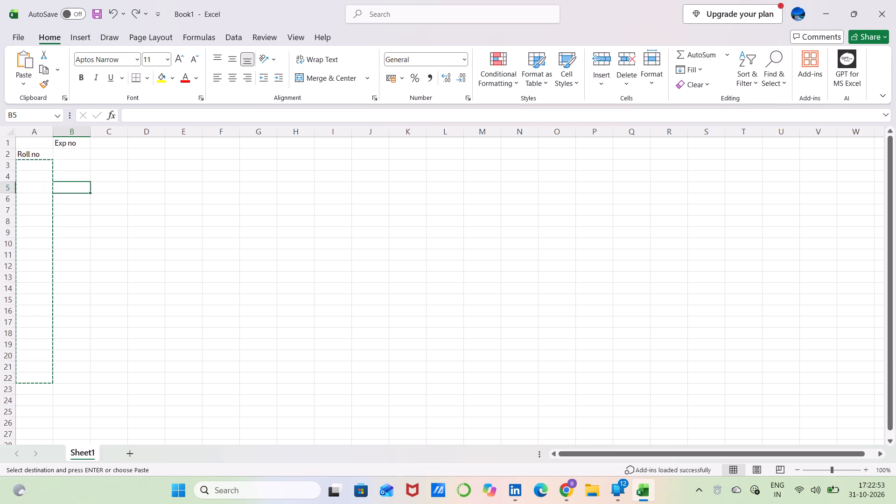
{"action": "left_click", "coordinate": [39, 169]}
{"action": "key", "text": "1"}
{"action": "left_click", "coordinate": [39, 169]}
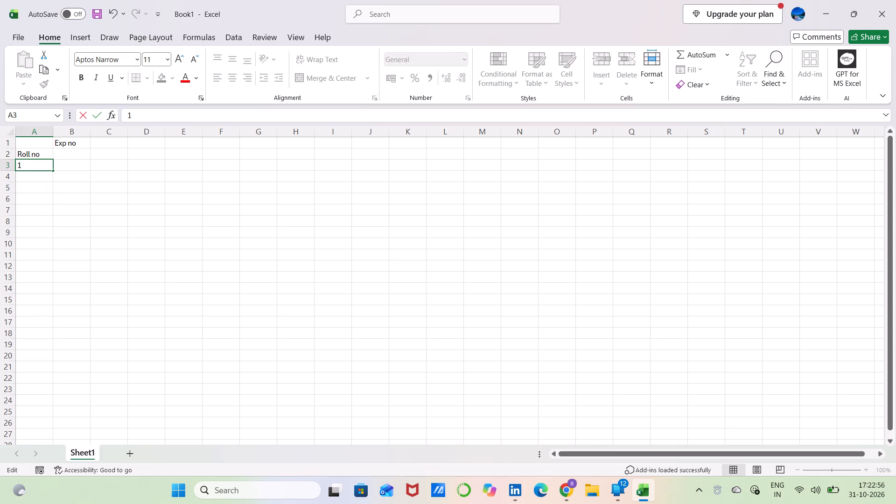
{"action": "left_click", "coordinate": [39, 177]}
{"action": "key", "text": "2"}
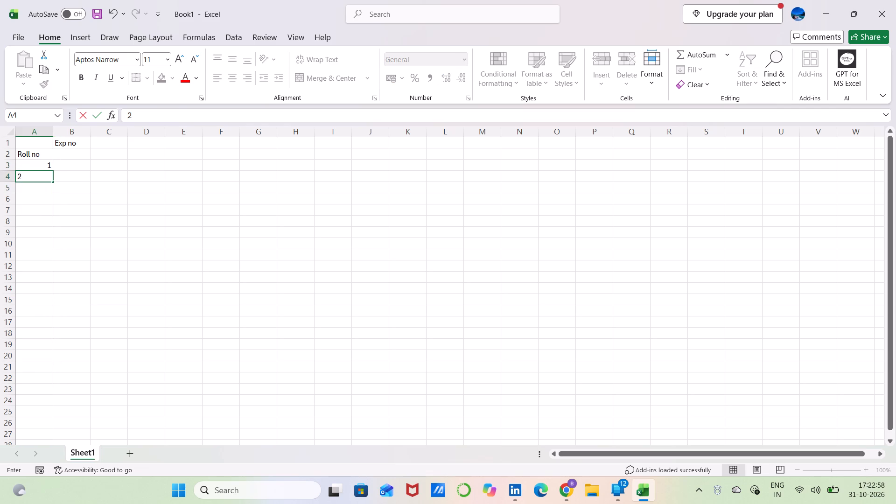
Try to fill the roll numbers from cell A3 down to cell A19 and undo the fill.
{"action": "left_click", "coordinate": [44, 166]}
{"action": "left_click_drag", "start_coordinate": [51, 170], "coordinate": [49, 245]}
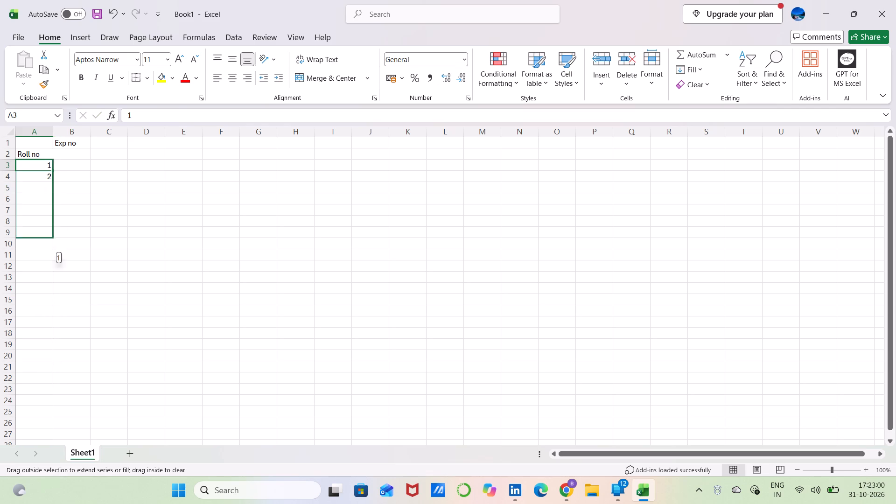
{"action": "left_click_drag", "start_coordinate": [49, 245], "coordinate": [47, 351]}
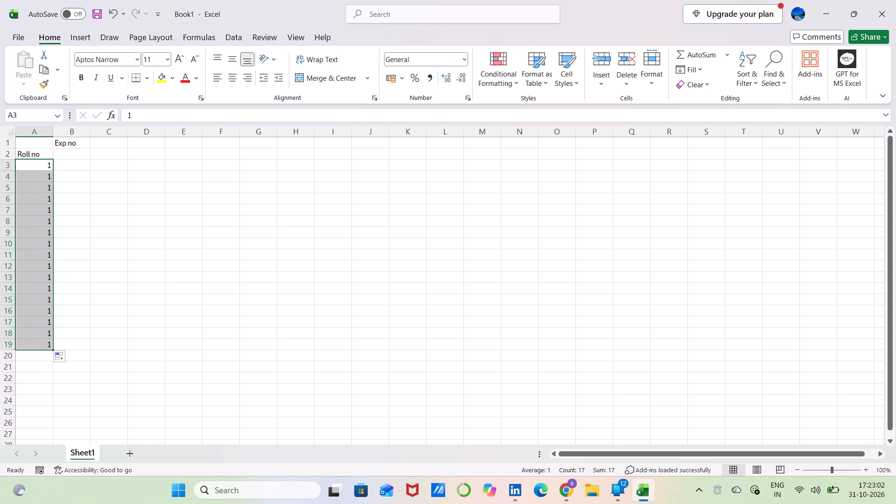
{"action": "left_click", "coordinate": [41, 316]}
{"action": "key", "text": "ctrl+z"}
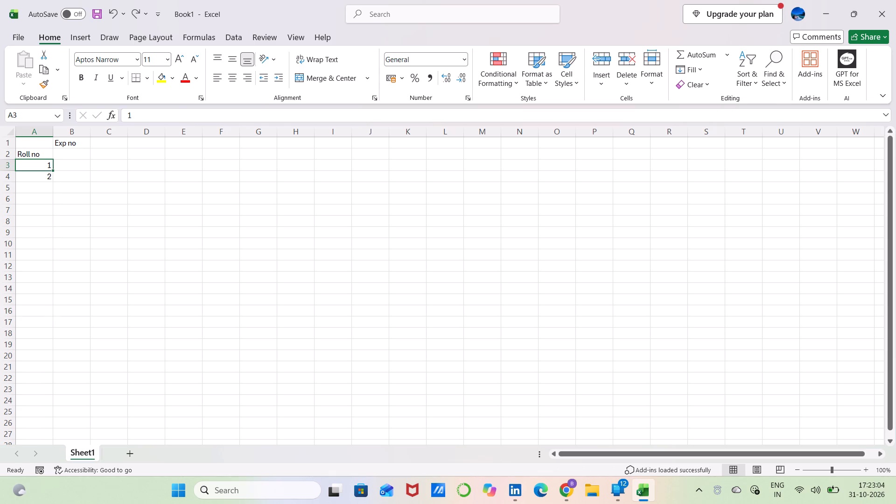
Enter the roll numbers 3, 4, 5 and 6 in cells A5 to A8.
{"action": "left_click", "coordinate": [31, 183]}
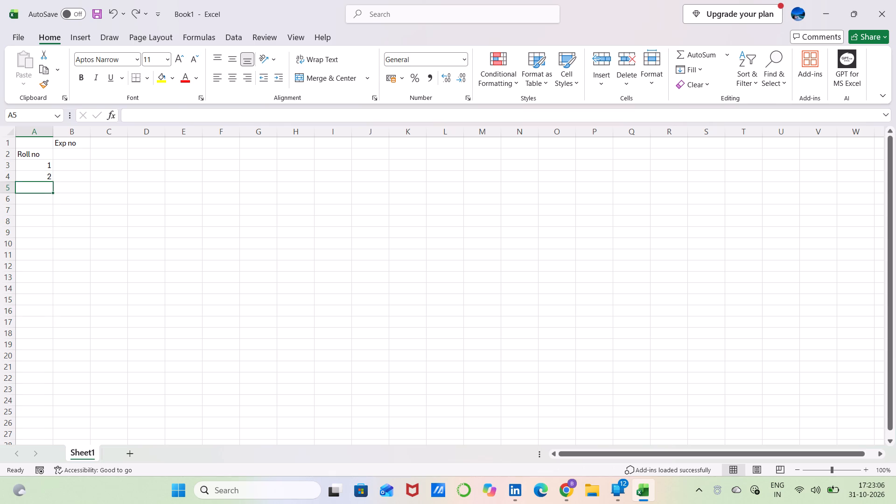
{"action": "key", "text": "3"}
{"action": "key", "text": "Down"}
{"action": "key", "text": "4"}
{"action": "key", "text": "Down"}
{"action": "key", "text": "5"}
{"action": "key", "text": "Down"}
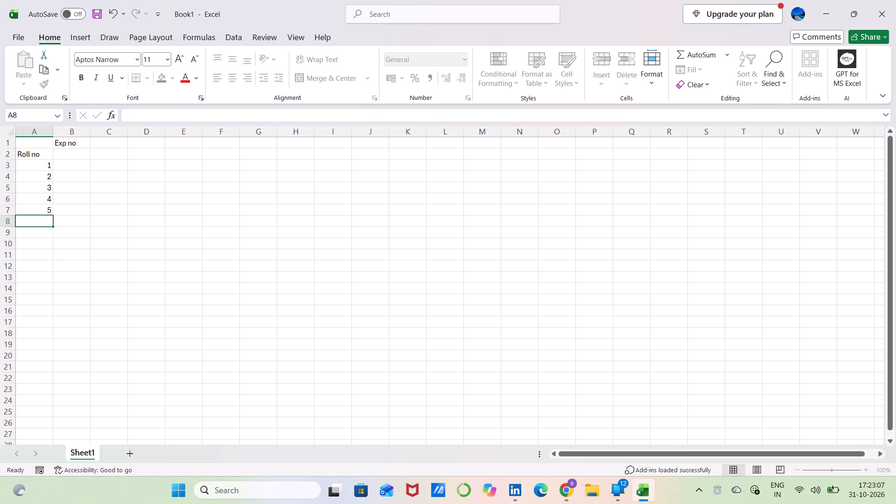
{"action": "key", "text": "6"}
{"action": "key", "text": "Down"}
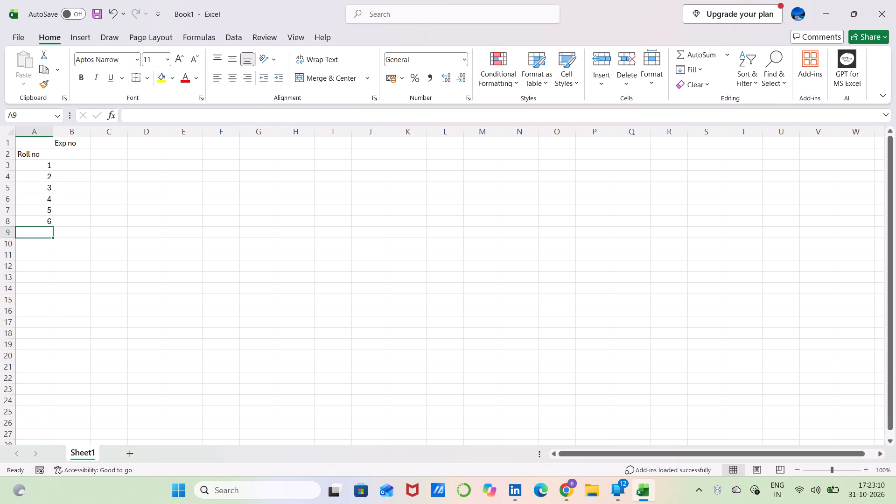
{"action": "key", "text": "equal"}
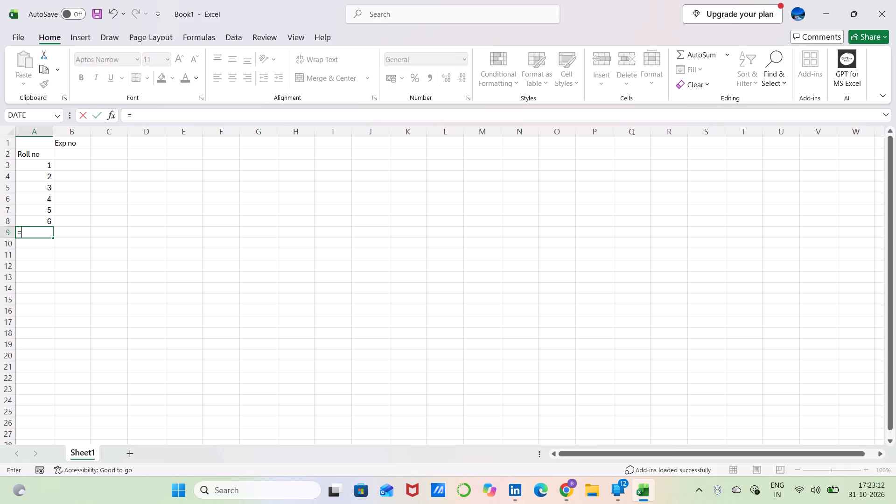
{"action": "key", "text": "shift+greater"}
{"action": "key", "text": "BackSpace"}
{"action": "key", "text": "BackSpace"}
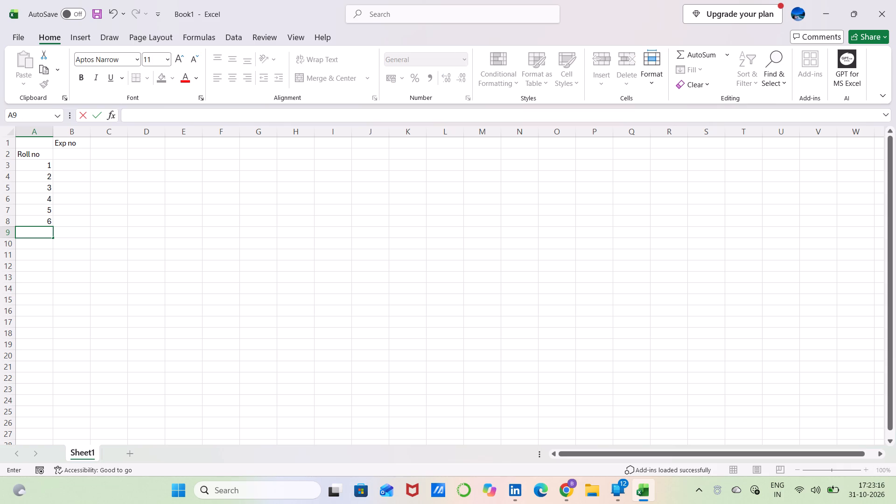
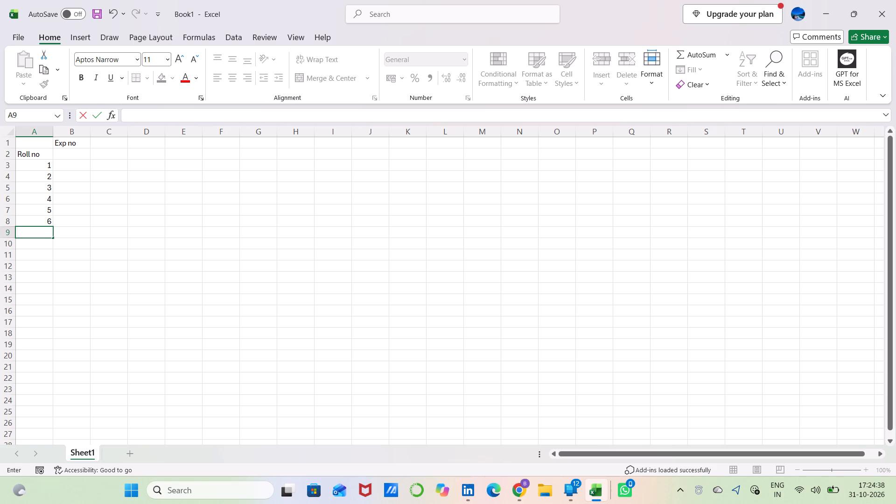
Enter the heading Roll no in cell A1.
{"action": "left_click", "coordinate": [45, 156]}
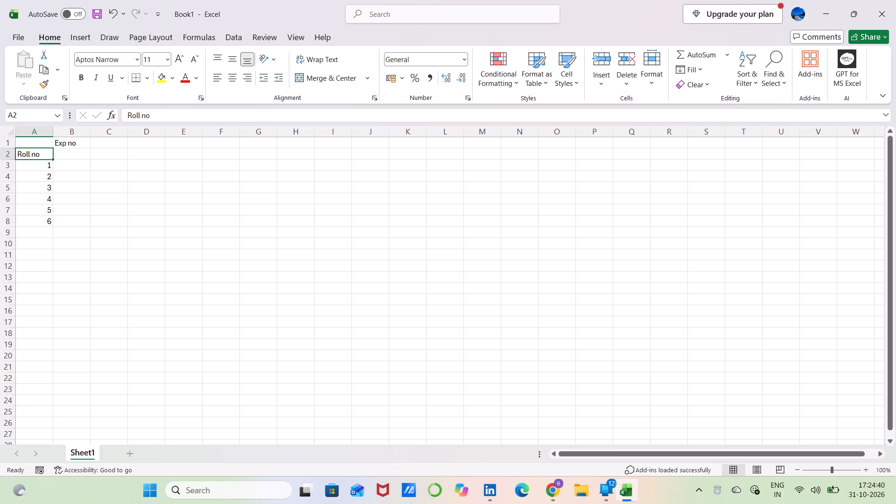
{"action": "left_click", "coordinate": [44, 143]}
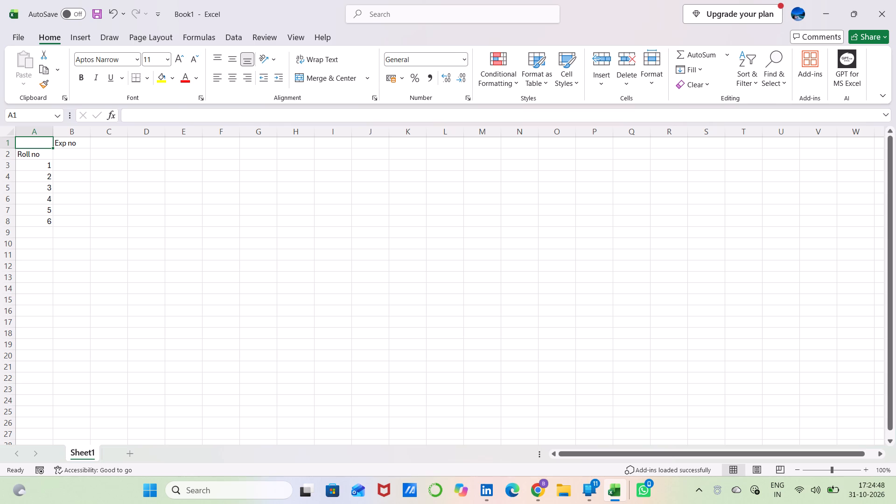
{"action": "type", "text": "Roll"}
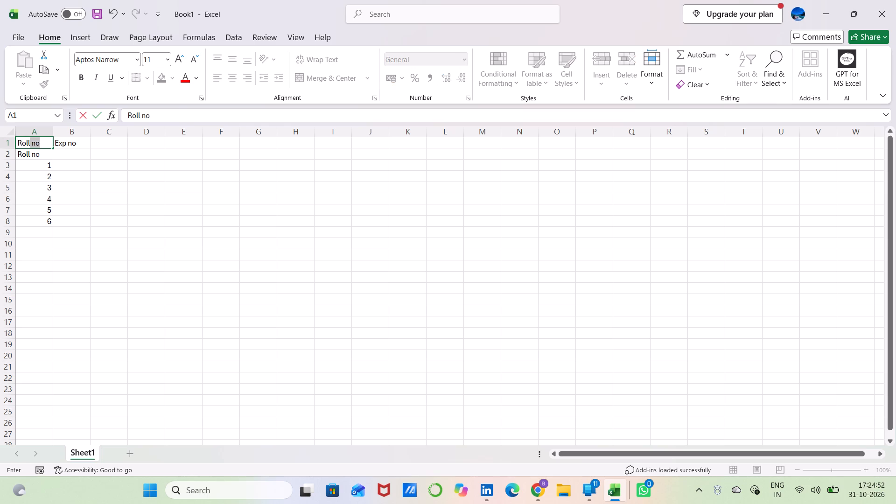
{"action": "key", "text": "Return"}
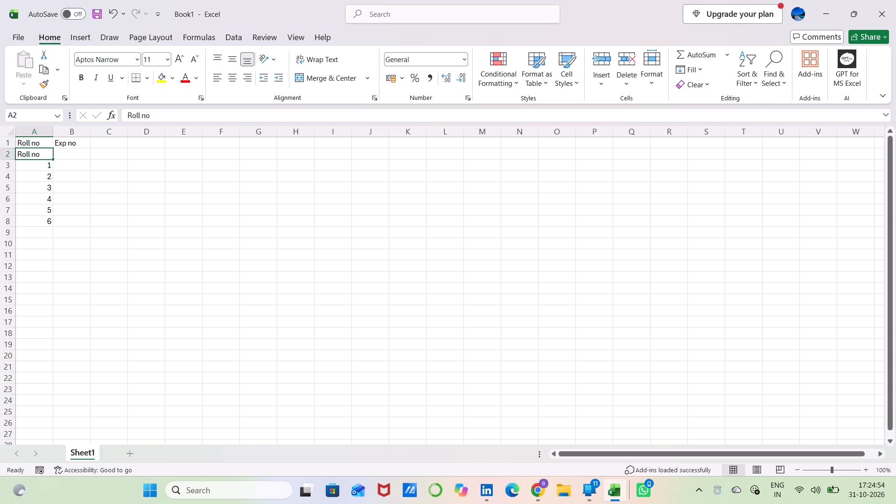
Replace the old heading in cell A2 with 1 and enter 2 to 6 in cells A3 to A7.
{"action": "key", "text": "BackSpace"}
{"action": "key", "text": "BackSpace"}
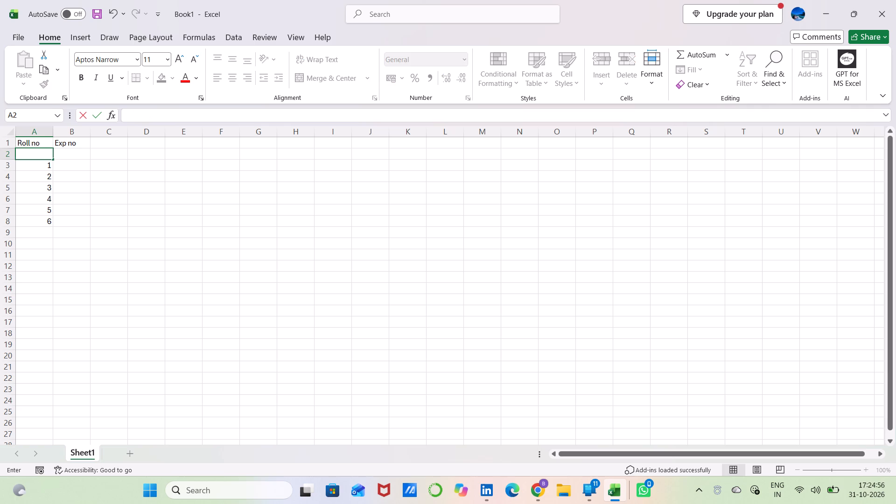
{"action": "key", "text": "1"}
{"action": "key", "text": "Return"}
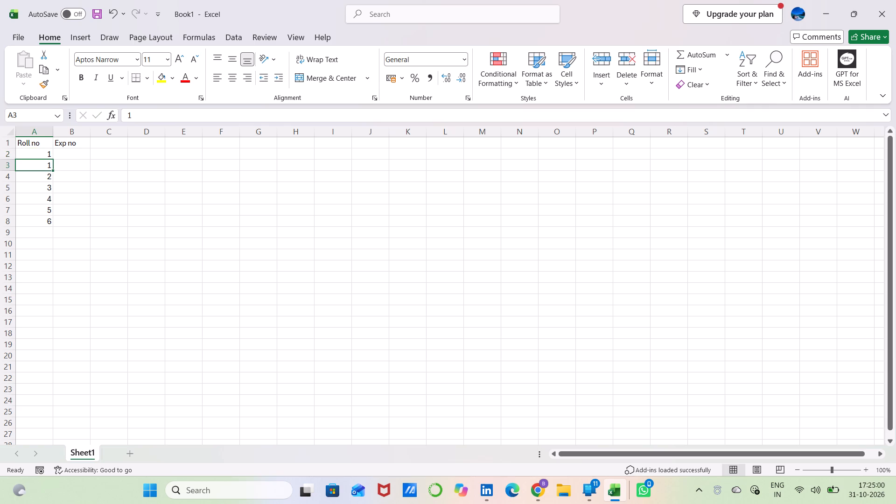
{"action": "key", "text": "2"}
{"action": "key", "text": "Return"}
{"action": "key", "text": "3"}
{"action": "key", "text": "Return"}
{"action": "key", "text": "4"}
{"action": "key", "text": "Return"}
{"action": "key", "text": "5"}
{"action": "key", "text": "Return"}
{"action": "key", "text": "6"}
{"action": "key", "text": "Return"}
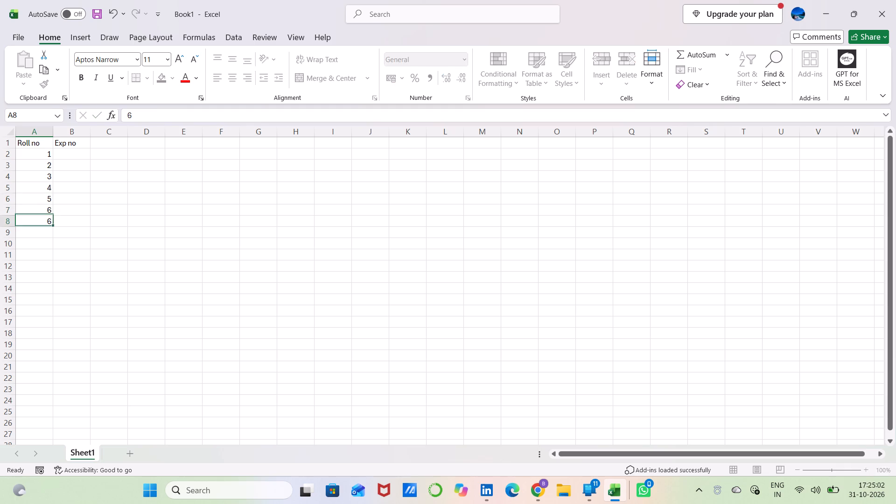
Continue the roll numbers with 7, 8, 9 and 10 in cells A8 to A11.
{"action": "key", "text": "7"}
{"action": "key", "text": "Return"}
{"action": "key", "text": "8"}
{"action": "key", "text": "Return"}
{"action": "key", "text": "9"}
{"action": "key", "text": "Return"}
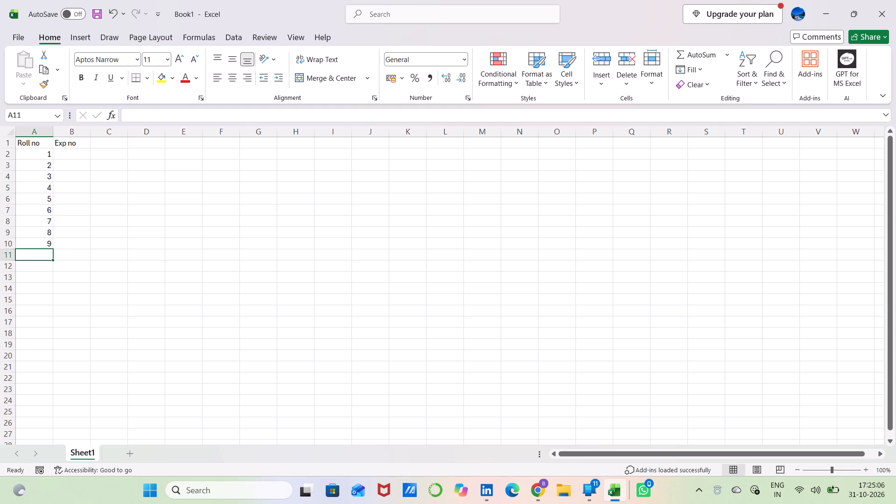
{"action": "type", "text": "10"}
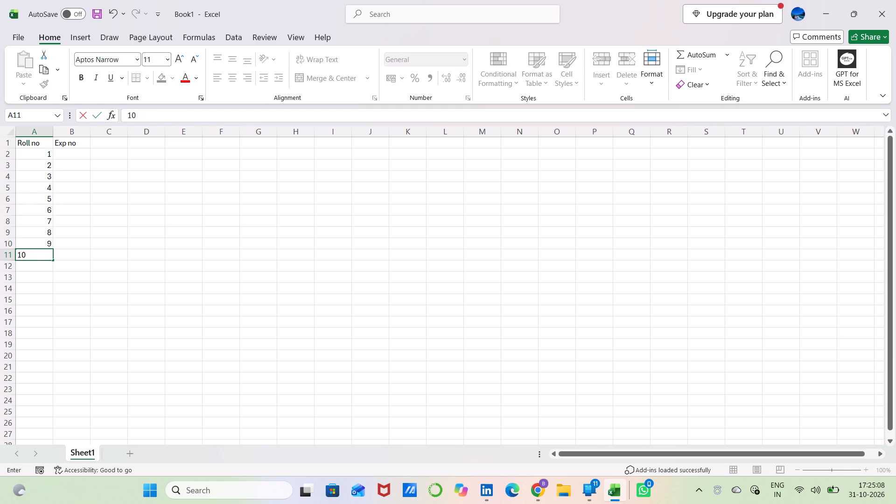
{"action": "key", "text": "Return"}
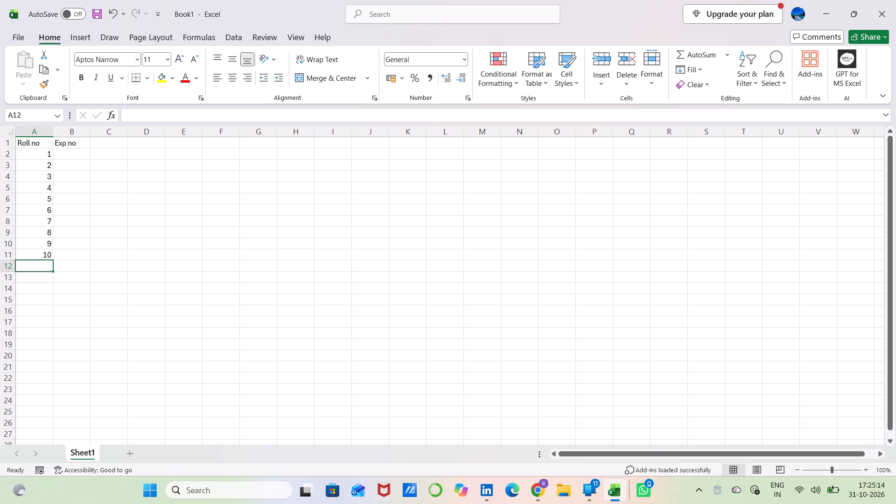
Enter the formula =ROW()-2 in cell A12 and try to fill it down column A.
{"action": "left_click", "coordinate": [132, 117]}
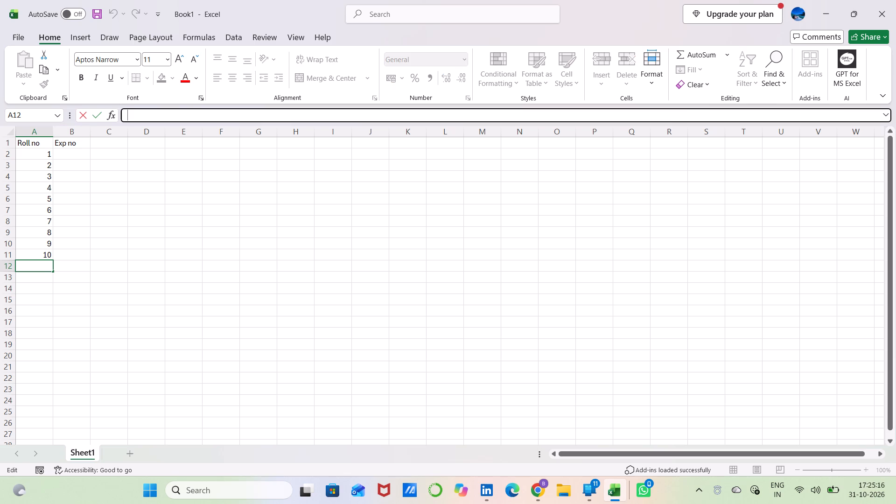
{"action": "left_click", "coordinate": [31, 268]}
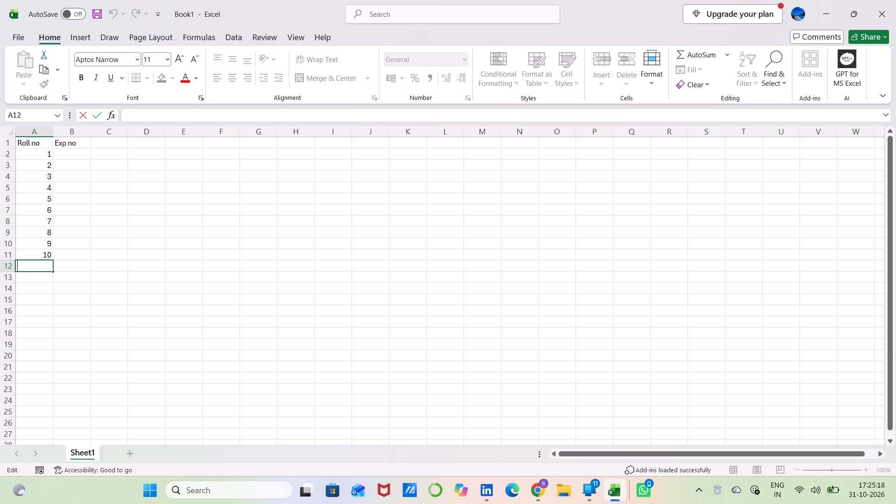
{"action": "key", "text": "equal"}
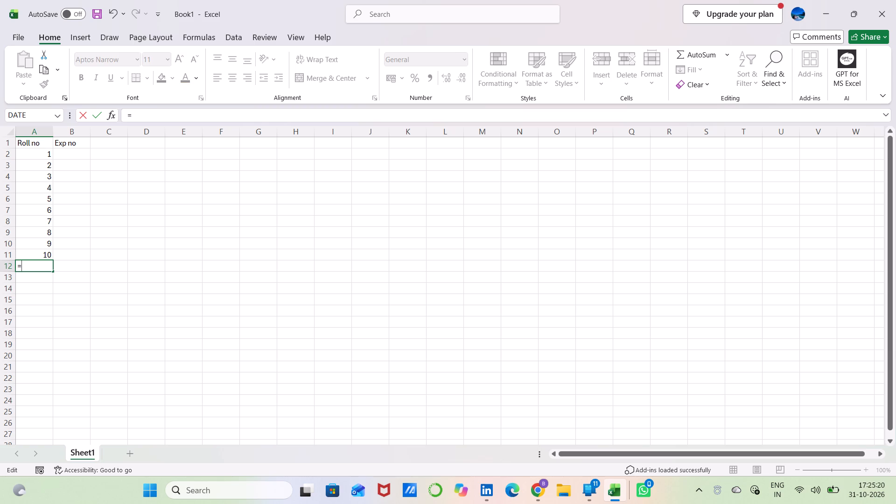
{"action": "type", "text": "ROW"}
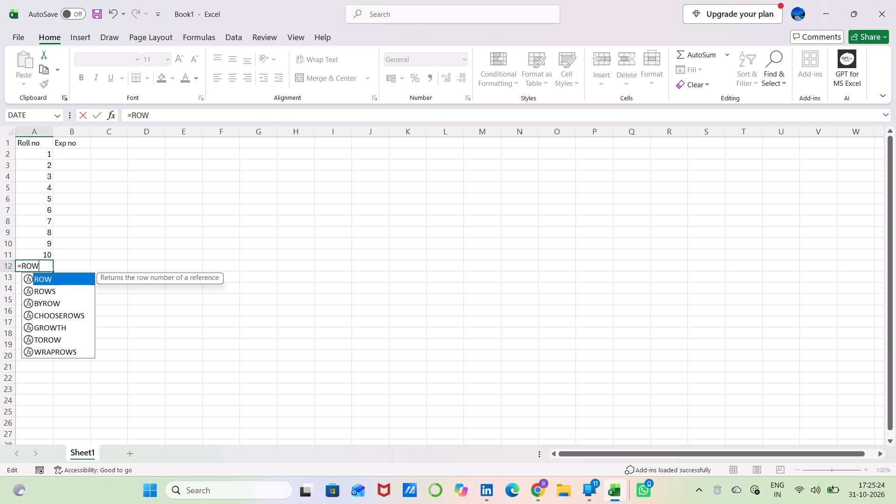
{"action": "type", "text": "(-"}
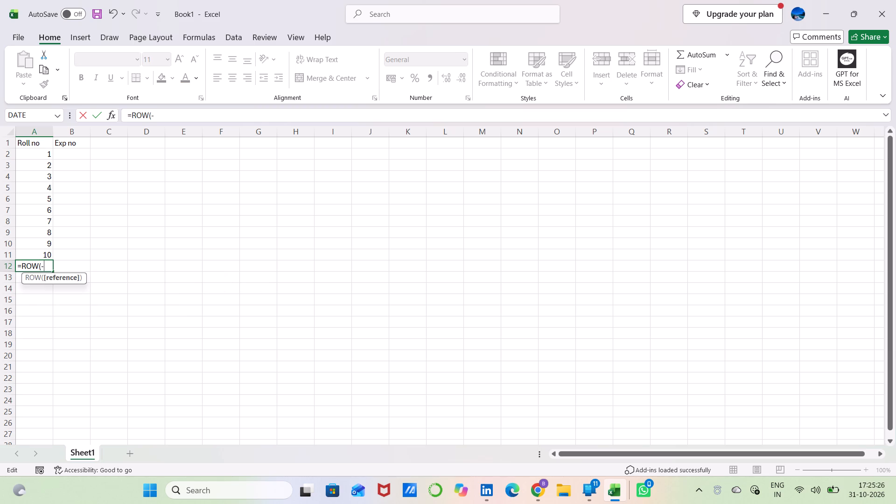
{"action": "key", "text": "BackSpace"}
{"action": "key", "text": "shift+underscore"}
{"action": "key", "text": "BackSpace"}
{"action": "key", "text": "shift+parenright"}
{"action": "type", "text": "-2"}
{"action": "left_click_drag", "start_coordinate": [51, 271], "coordinate": [55, 338]}
{"action": "key", "text": "Return"}
{"action": "left_click_drag", "start_coordinate": [53, 282], "coordinate": [58, 446]}
{"action": "left_click", "coordinate": [29, 397]}
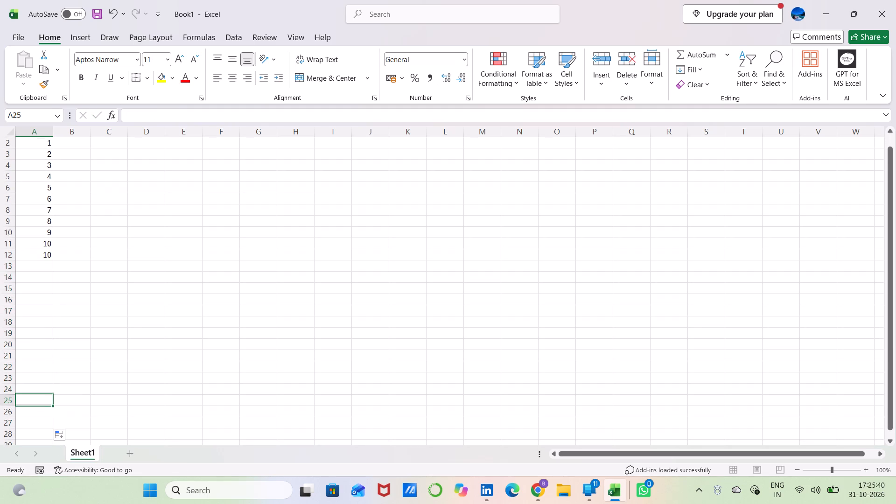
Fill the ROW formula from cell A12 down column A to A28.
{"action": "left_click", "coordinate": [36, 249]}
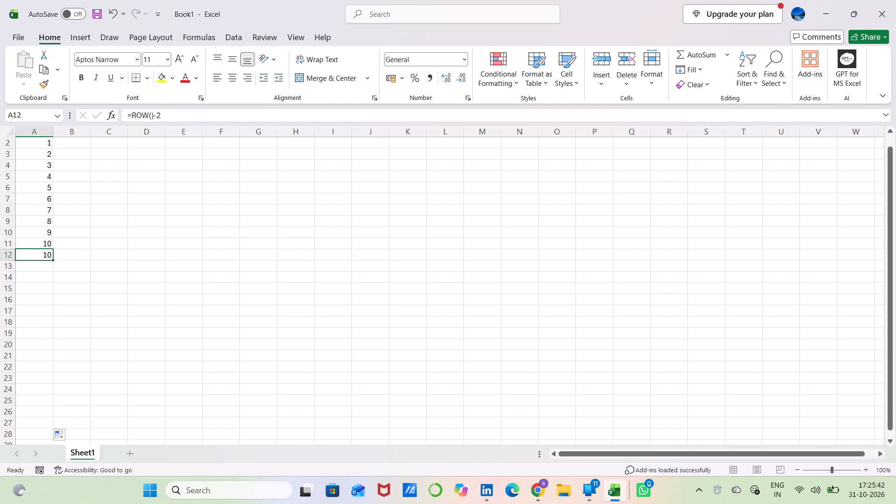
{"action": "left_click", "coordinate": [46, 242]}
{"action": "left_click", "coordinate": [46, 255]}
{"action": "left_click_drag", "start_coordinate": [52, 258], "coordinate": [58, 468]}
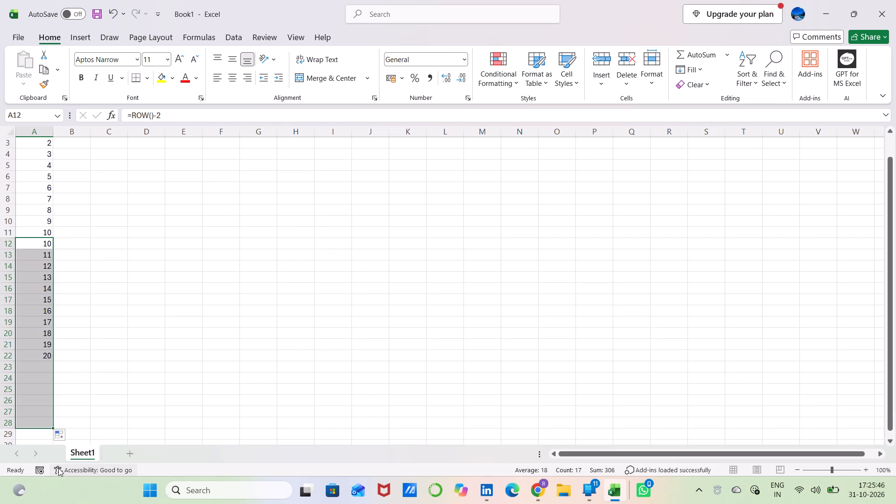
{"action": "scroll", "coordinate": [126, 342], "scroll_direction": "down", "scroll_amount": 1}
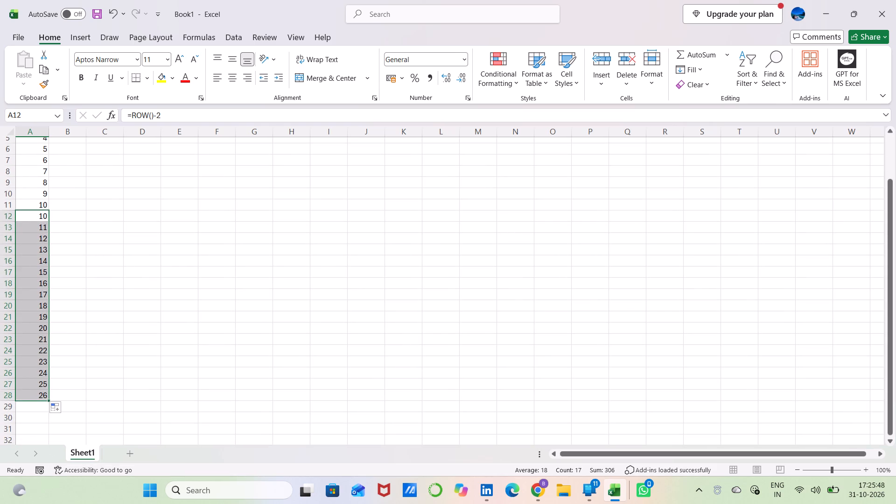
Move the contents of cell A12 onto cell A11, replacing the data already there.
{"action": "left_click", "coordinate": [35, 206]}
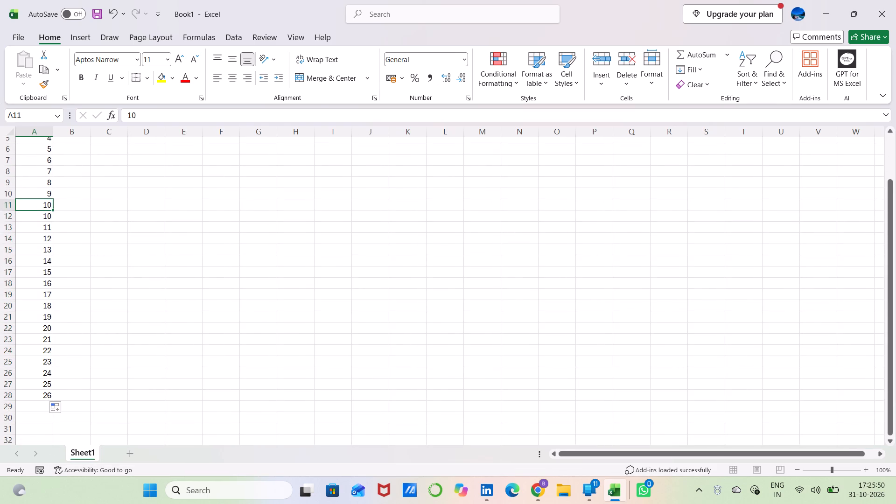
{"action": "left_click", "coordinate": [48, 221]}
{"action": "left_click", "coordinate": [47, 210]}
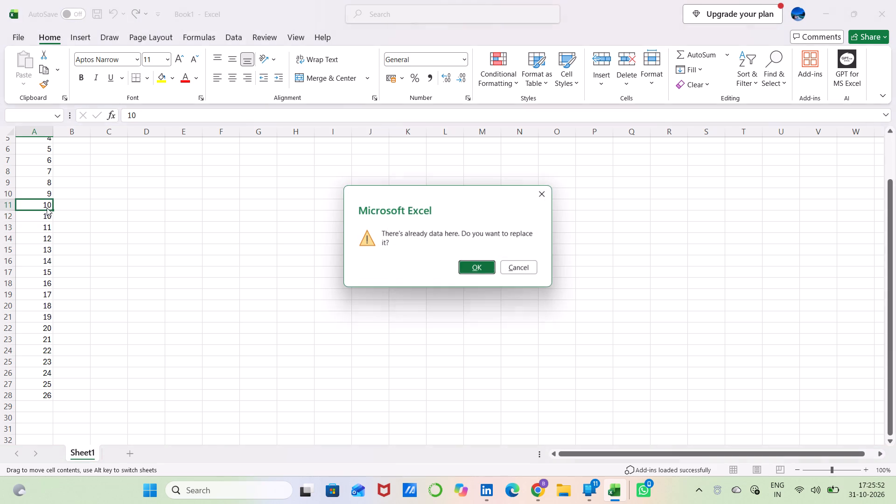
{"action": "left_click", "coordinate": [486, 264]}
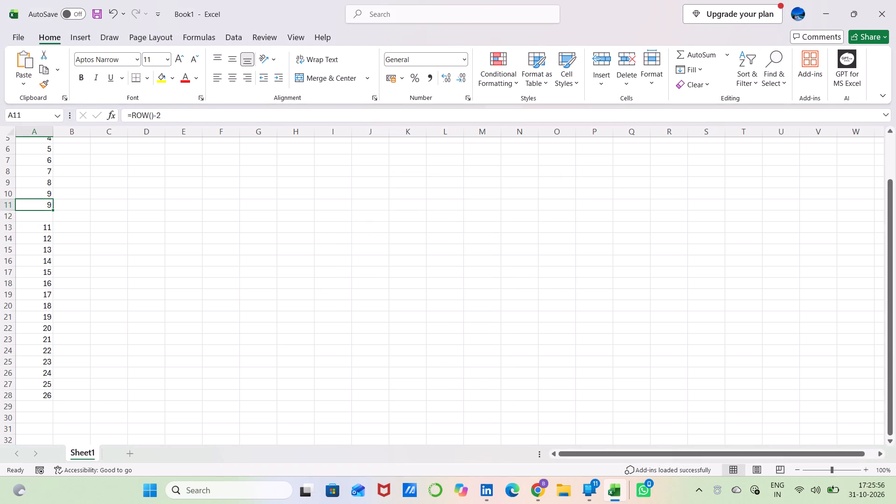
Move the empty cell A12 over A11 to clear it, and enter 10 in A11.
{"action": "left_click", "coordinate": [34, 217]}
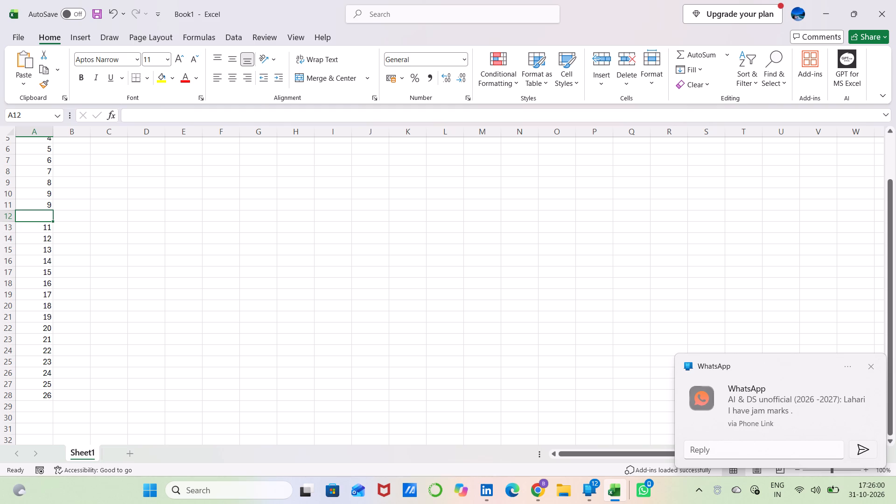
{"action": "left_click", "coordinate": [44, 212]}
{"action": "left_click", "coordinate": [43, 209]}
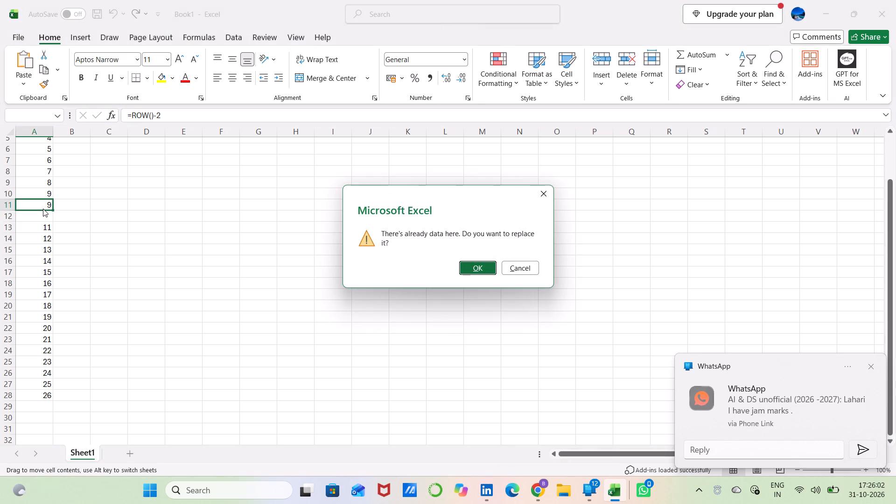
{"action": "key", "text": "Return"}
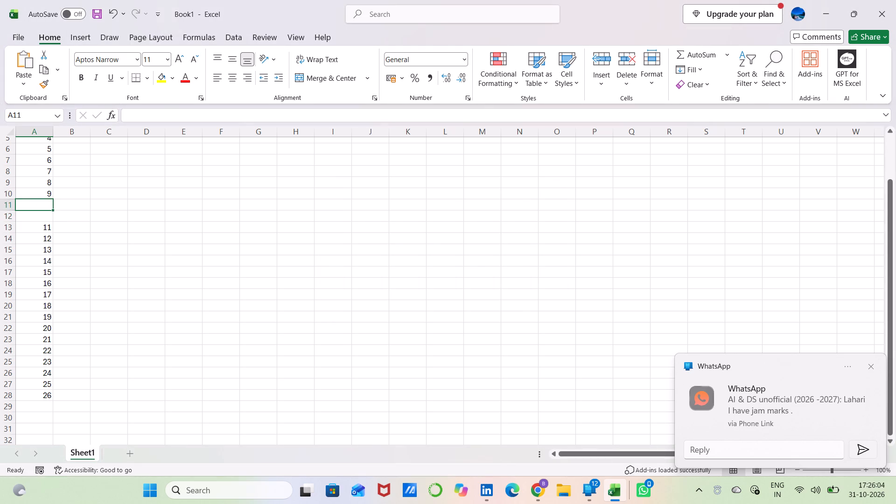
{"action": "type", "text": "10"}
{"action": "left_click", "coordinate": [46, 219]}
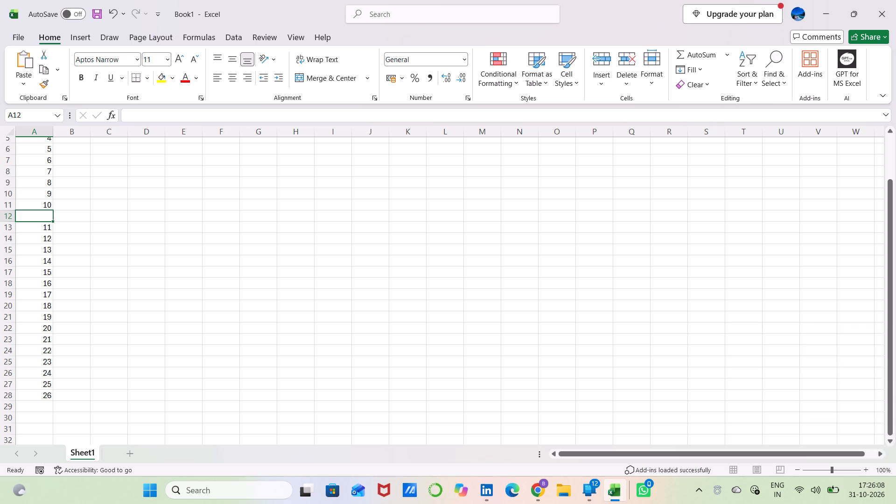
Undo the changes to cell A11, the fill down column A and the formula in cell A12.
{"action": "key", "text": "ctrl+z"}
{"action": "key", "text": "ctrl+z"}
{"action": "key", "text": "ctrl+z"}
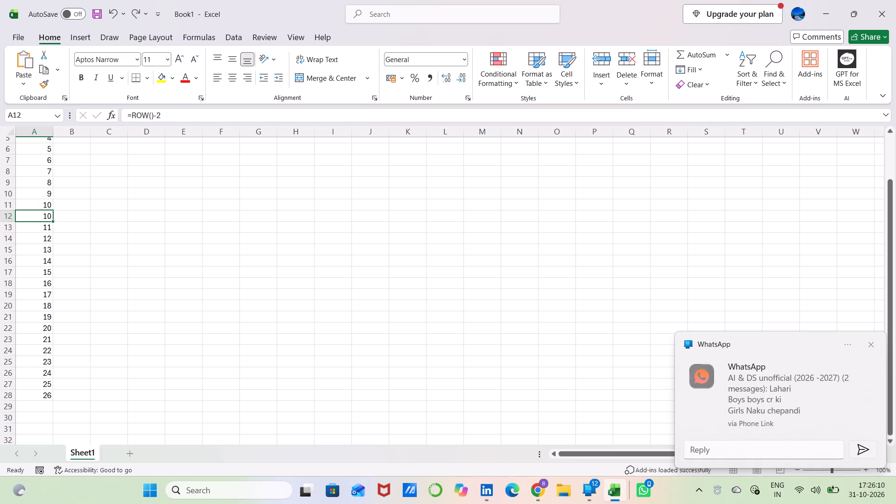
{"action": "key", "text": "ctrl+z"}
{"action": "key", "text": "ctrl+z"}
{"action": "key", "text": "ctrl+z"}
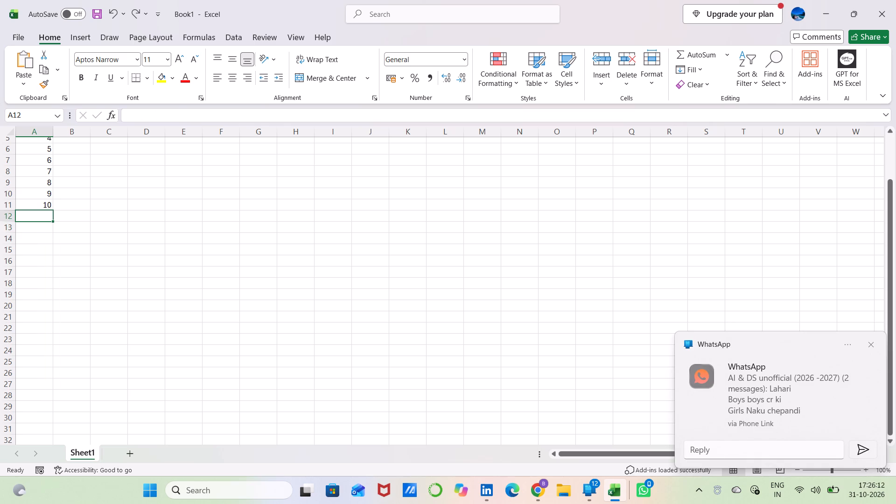
Replace the 10 in cell A11 with the formula =ROW()-2.
{"action": "left_click", "coordinate": [46, 202]}
{"action": "key", "text": "BackSpace"}
{"action": "key", "text": "equal"}
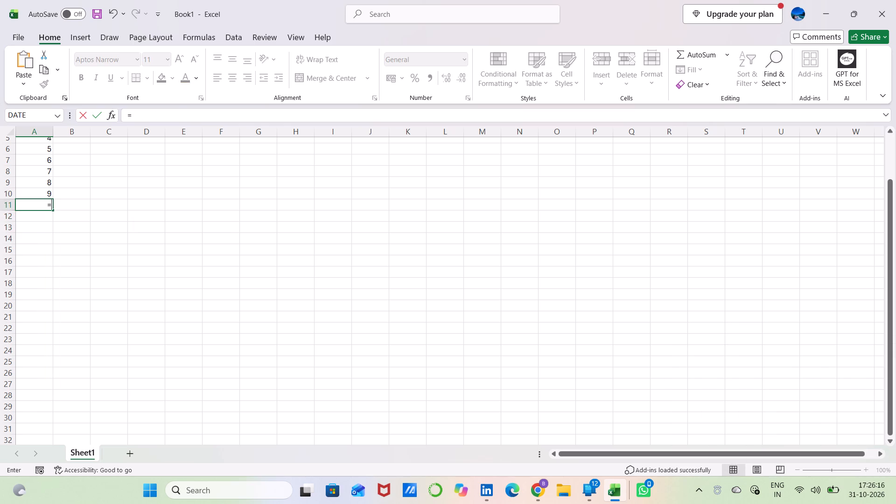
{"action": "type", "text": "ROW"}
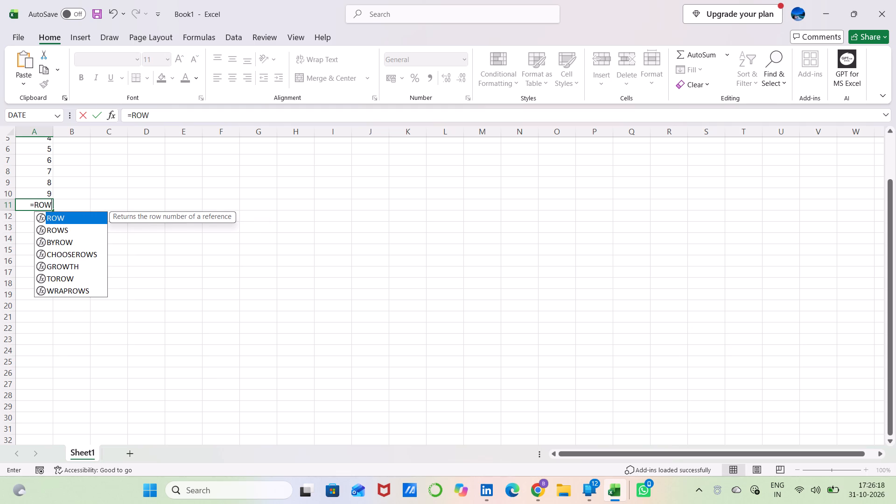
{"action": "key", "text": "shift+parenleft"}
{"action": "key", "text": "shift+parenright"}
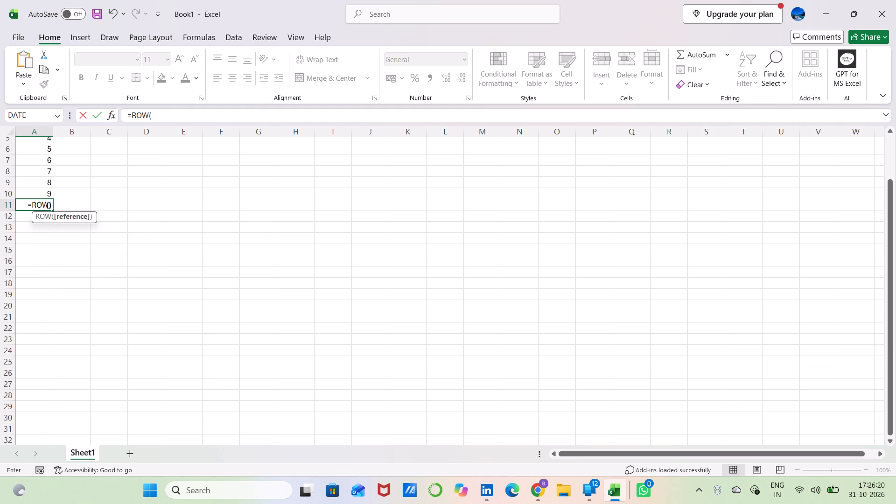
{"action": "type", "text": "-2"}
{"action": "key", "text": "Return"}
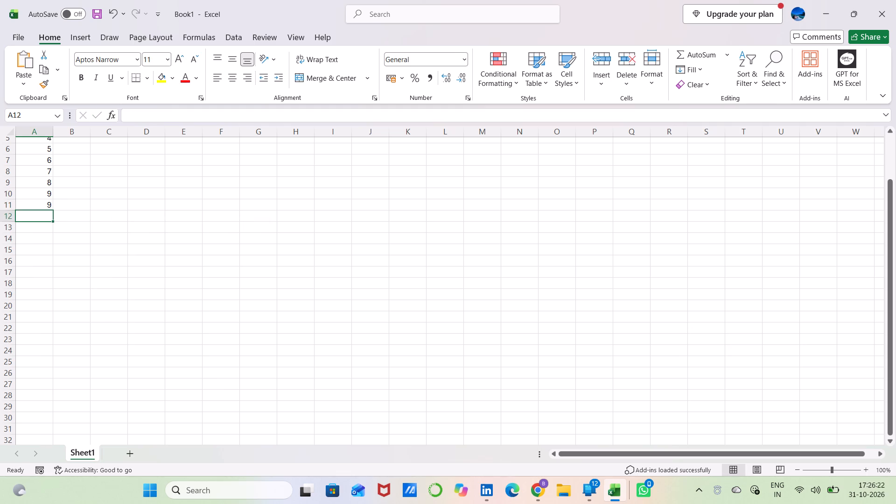
{"action": "left_click", "coordinate": [46, 206]}
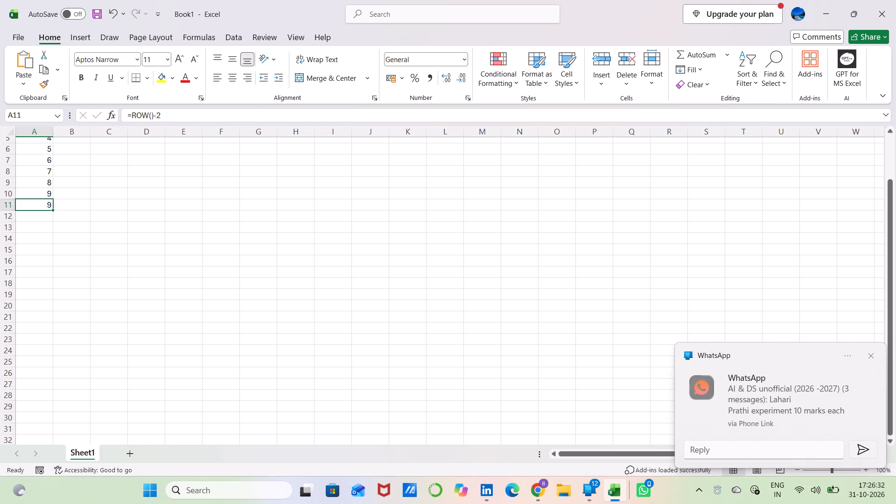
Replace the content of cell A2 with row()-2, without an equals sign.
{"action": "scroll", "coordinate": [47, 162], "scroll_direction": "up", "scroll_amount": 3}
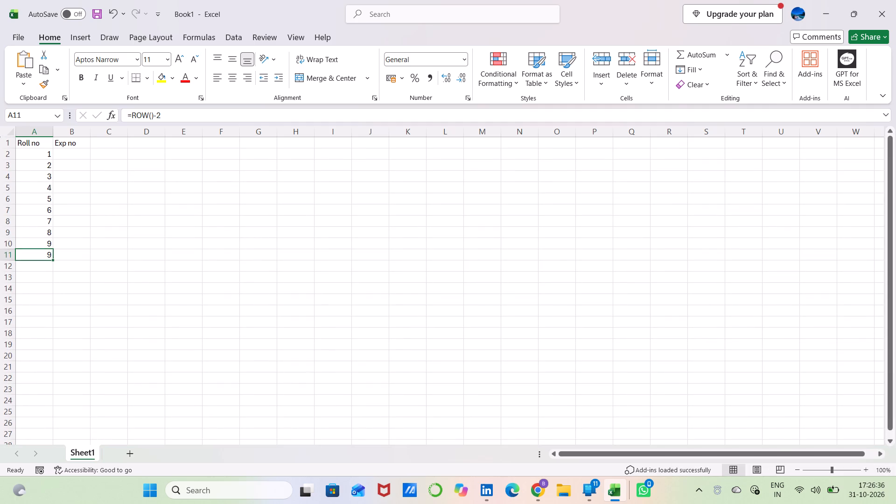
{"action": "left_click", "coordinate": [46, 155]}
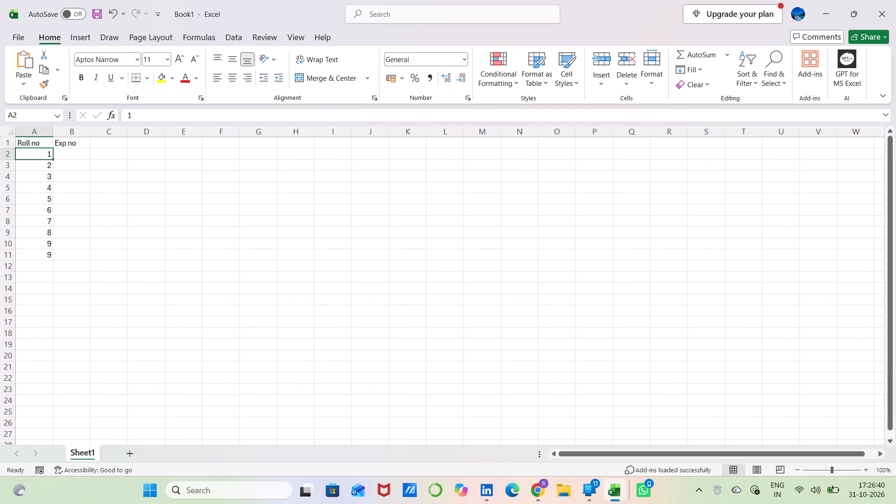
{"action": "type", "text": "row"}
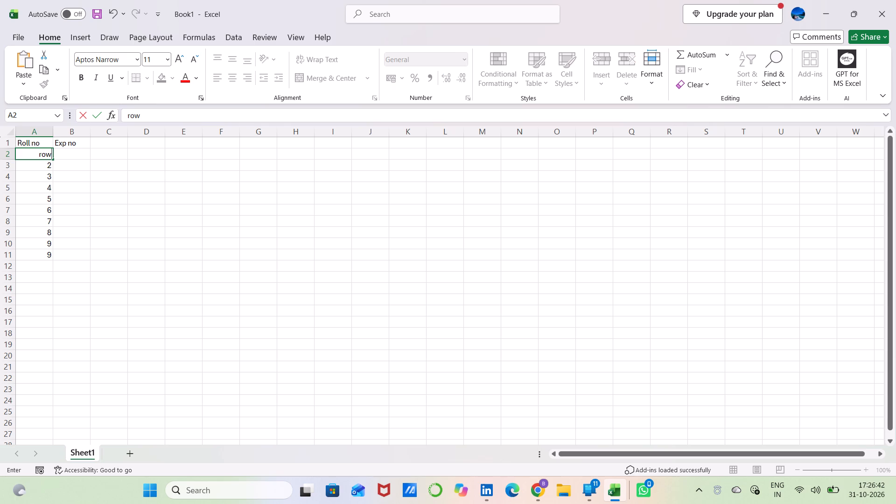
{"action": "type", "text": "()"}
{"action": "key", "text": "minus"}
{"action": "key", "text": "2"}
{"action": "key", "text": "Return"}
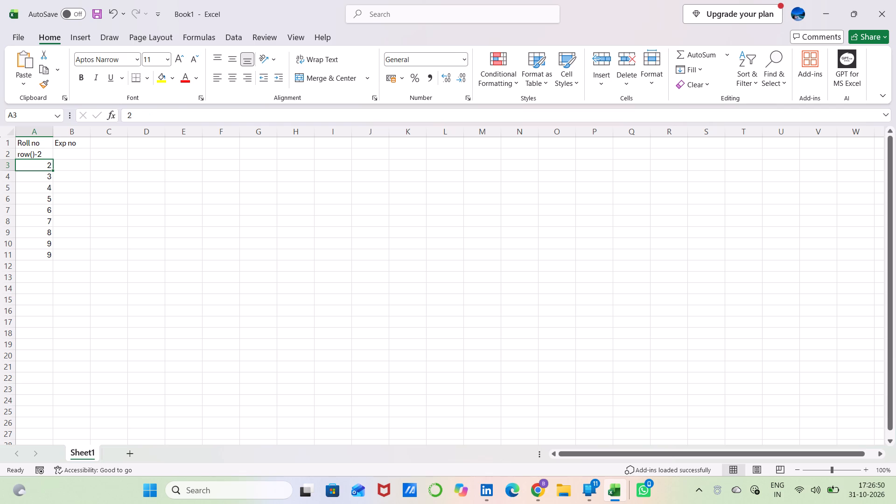
Replace the text in cell A2 with the formula =ROW()-2.
{"action": "left_click", "coordinate": [20, 155]}
{"action": "key", "text": "Left"}
{"action": "key", "text": "Left"}
{"action": "key", "text": "Left"}
{"action": "key", "text": "Left"}
{"action": "key", "text": "Left"}
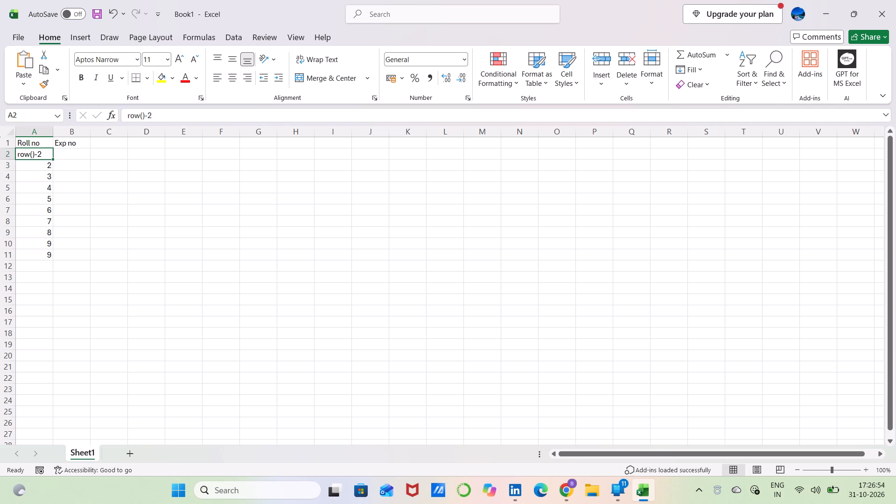
{"action": "key", "text": "BackSpace"}
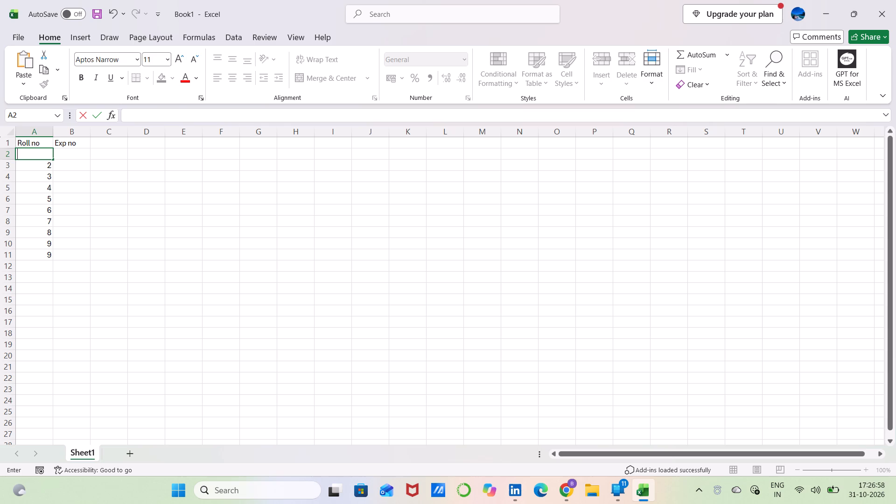
{"action": "key", "text": "equal"}
{"action": "type", "text": "ROW"}
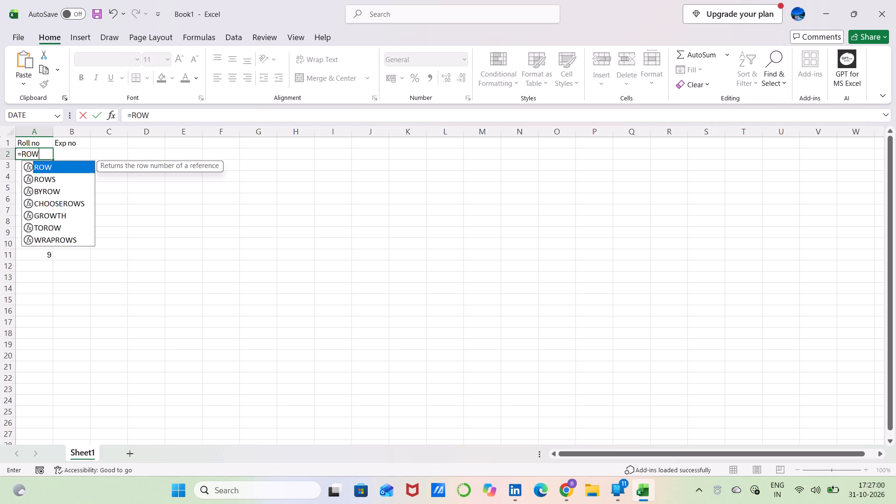
{"action": "type", "text": "()"}
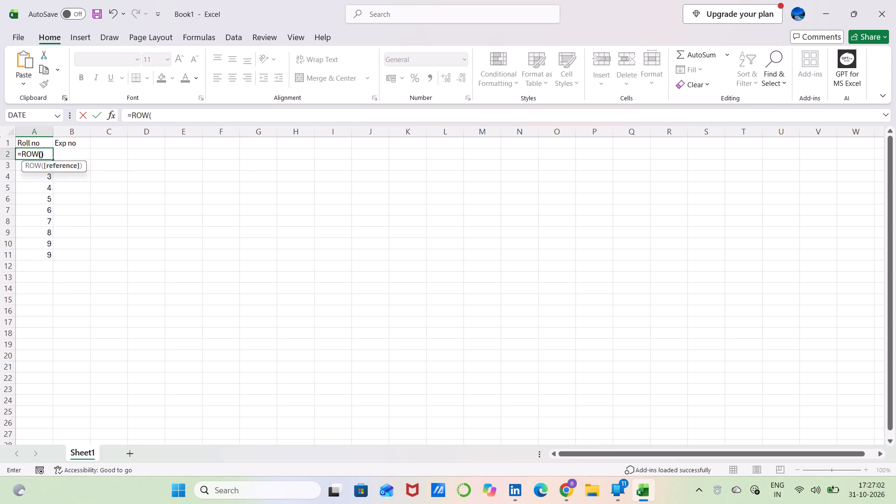
{"action": "key", "text": "minus"}
{"action": "key", "text": "2"}
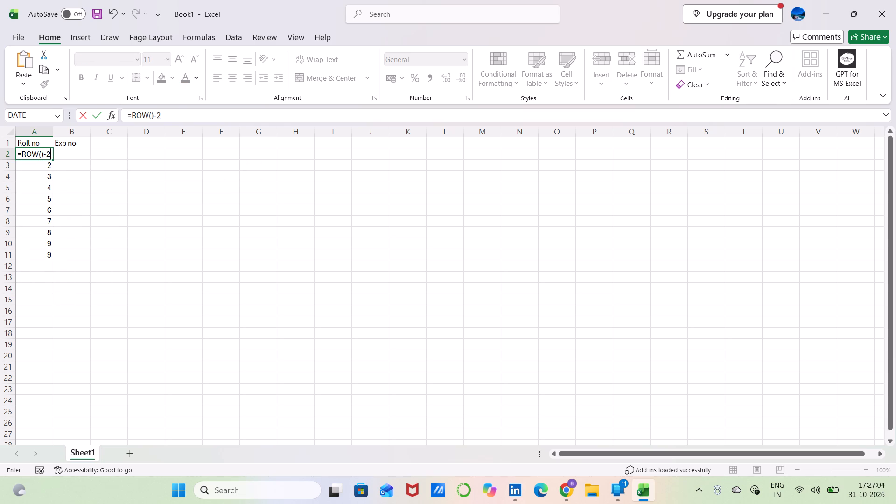
{"action": "key", "text": "Return"}
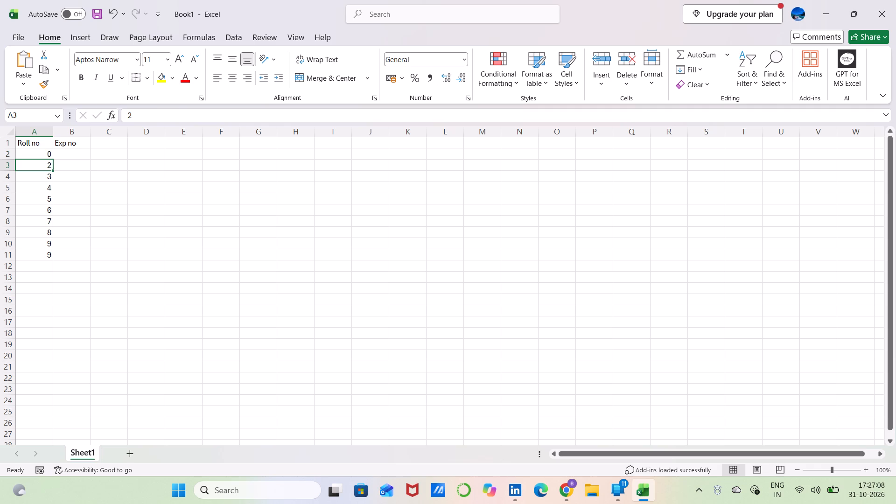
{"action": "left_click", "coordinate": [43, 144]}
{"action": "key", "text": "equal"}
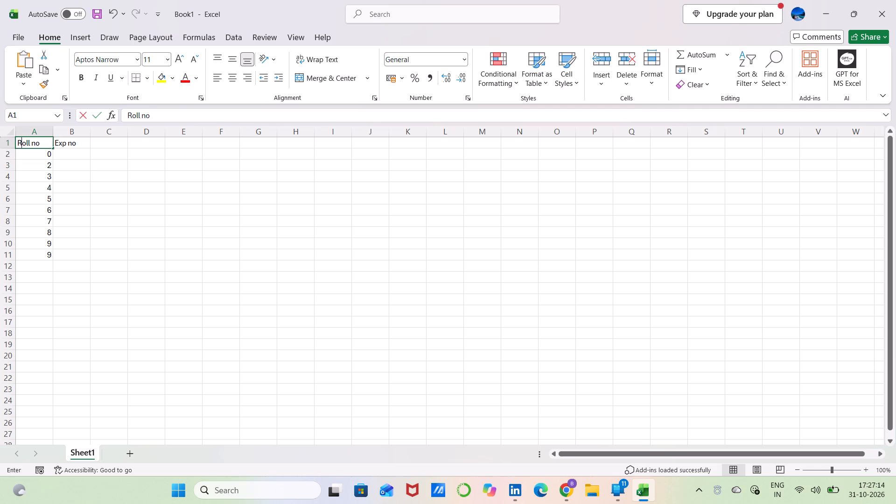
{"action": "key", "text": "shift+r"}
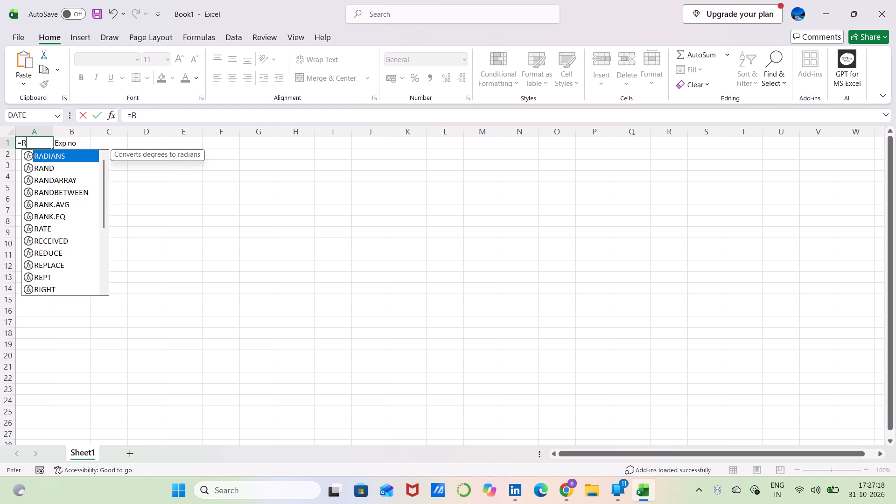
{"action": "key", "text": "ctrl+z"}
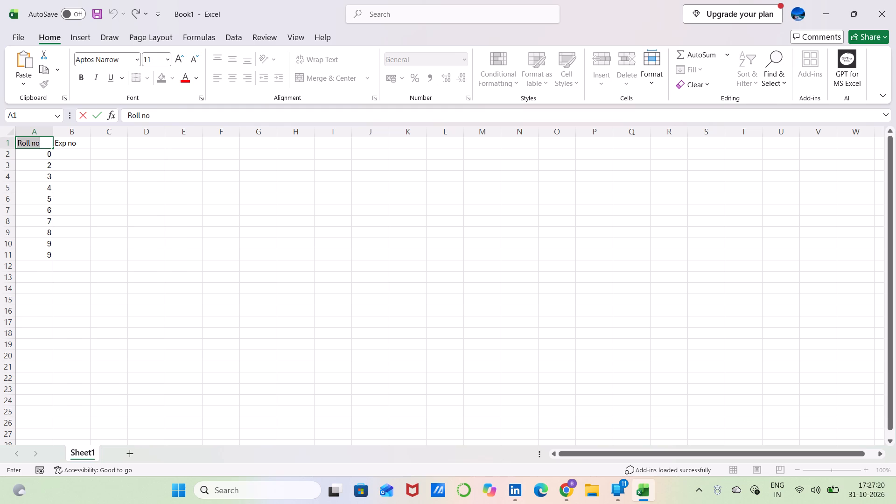
Replace the content of cell A2 with the formula =ROW()-1.
{"action": "left_click", "coordinate": [46, 153]}
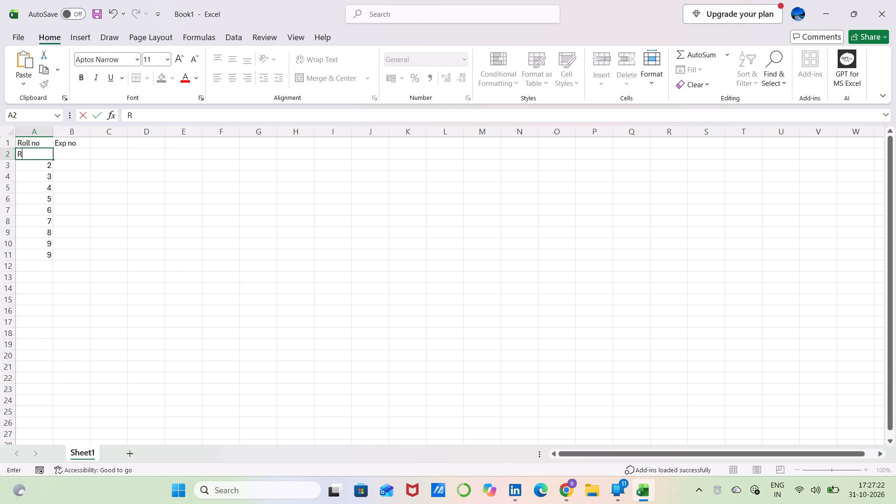
{"action": "key", "text": "BackSpace"}
{"action": "key", "text": "BackSpace"}
{"action": "type", "text": "=ROW"}
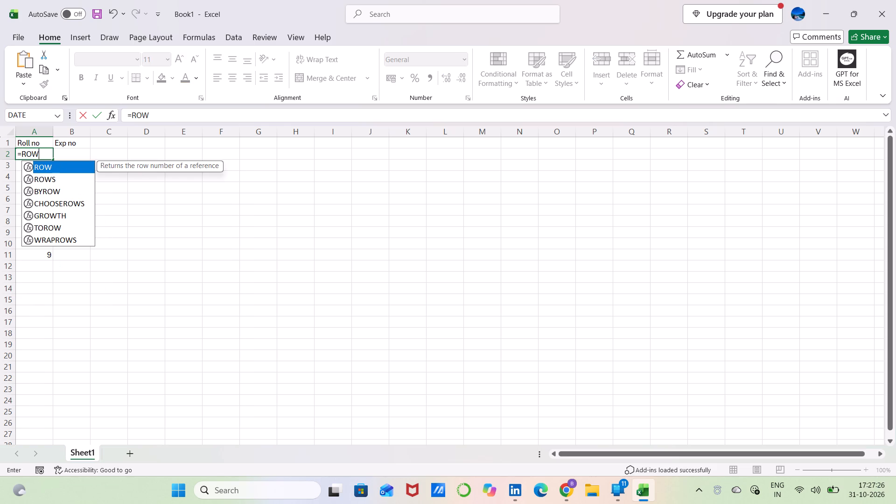
{"action": "type", "text": "(_"}
{"action": "key", "text": "BackSpace"}
{"action": "type", "text": ")-"}
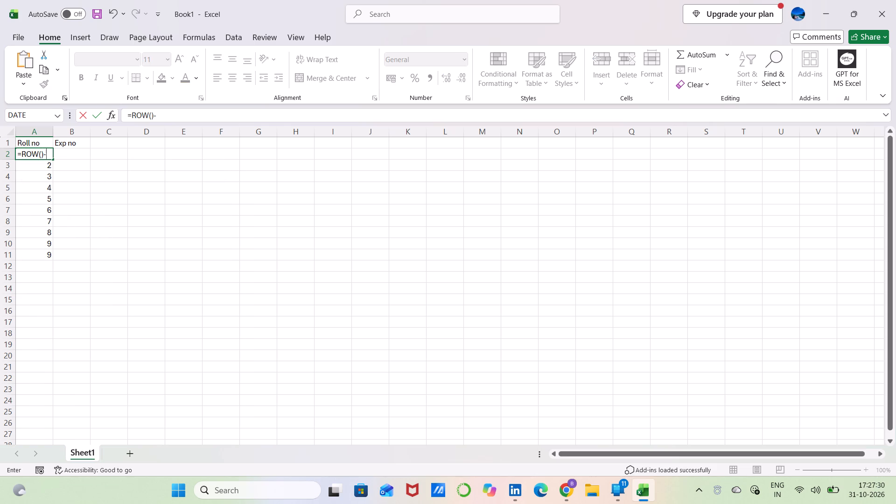
{"action": "key", "text": "1"}
{"action": "key", "text": "Return"}
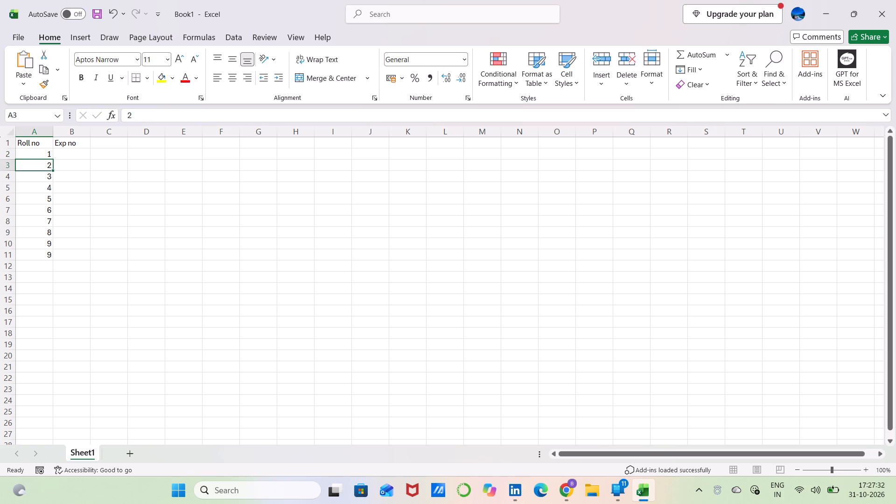
Fill the formula in cell A2 down column A to row 136.
{"action": "left_click", "coordinate": [45, 156]}
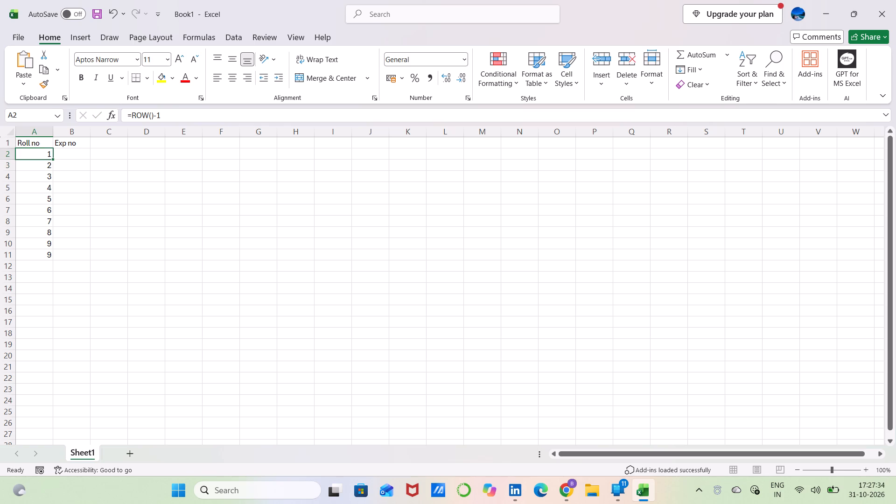
{"action": "left_click_drag", "start_coordinate": [52, 158], "coordinate": [8, 275]}
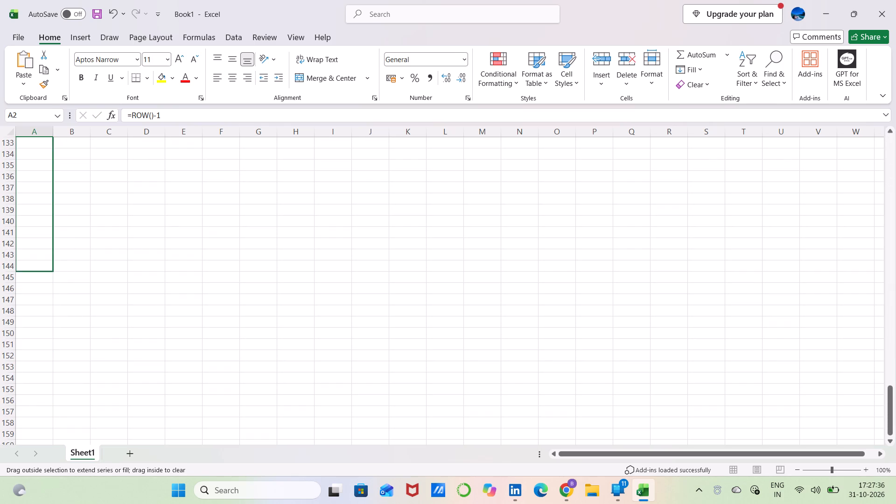
{"action": "left_click_drag", "start_coordinate": [8, 275], "coordinate": [27, 178]}
{"action": "scroll", "coordinate": [27, 178], "scroll_direction": "up", "scroll_amount": 4}
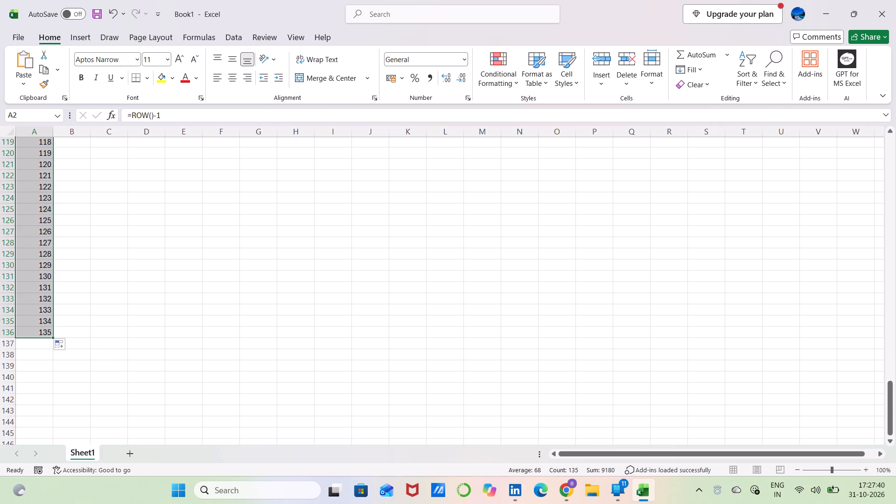
Shorten the filled roll number range in column A so that it ends at row 73 with roll number 72.
{"action": "left_click_drag", "start_coordinate": [51, 336], "coordinate": [42, 155]}
{"action": "scroll", "coordinate": [42, 155], "scroll_direction": "up", "scroll_amount": 5}
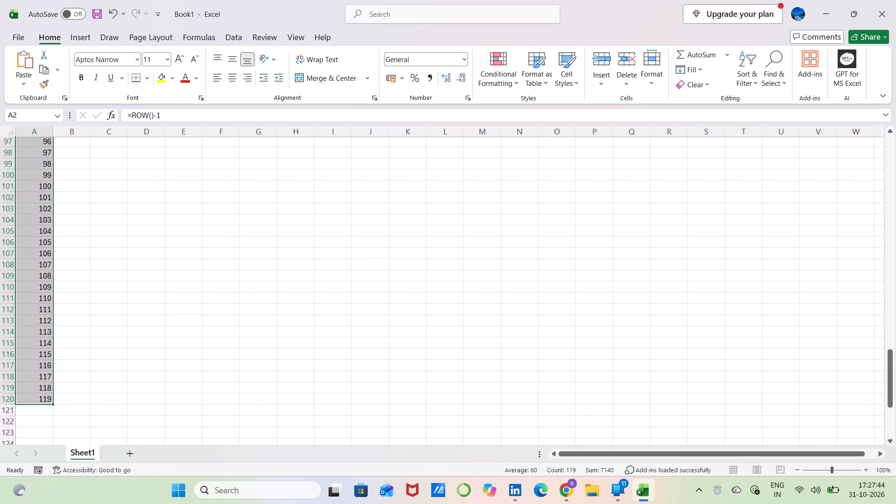
{"action": "left_click_drag", "start_coordinate": [53, 405], "coordinate": [61, 289]}
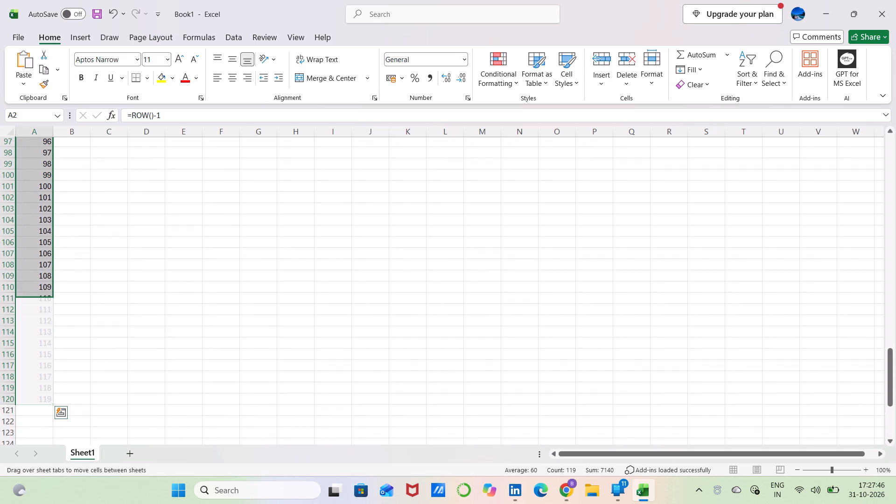
{"action": "left_click_drag", "start_coordinate": [61, 289], "coordinate": [55, 174]}
{"action": "scroll", "coordinate": [55, 174], "scroll_direction": "up", "scroll_amount": 4}
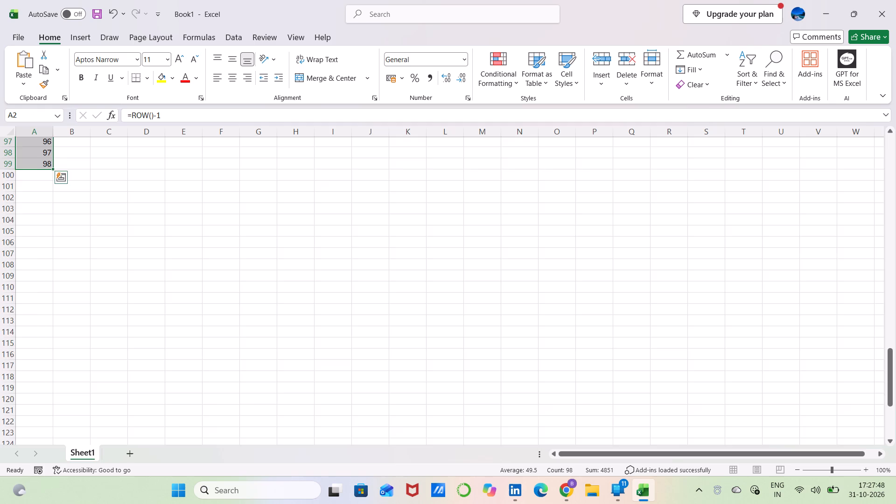
{"action": "scroll", "coordinate": [20, 231], "scroll_direction": "up", "scroll_amount": 1}
{"action": "left_click_drag", "start_coordinate": [54, 230], "coordinate": [46, 141]}
{"action": "scroll", "coordinate": [46, 141], "scroll_direction": "up", "scroll_amount": 5}
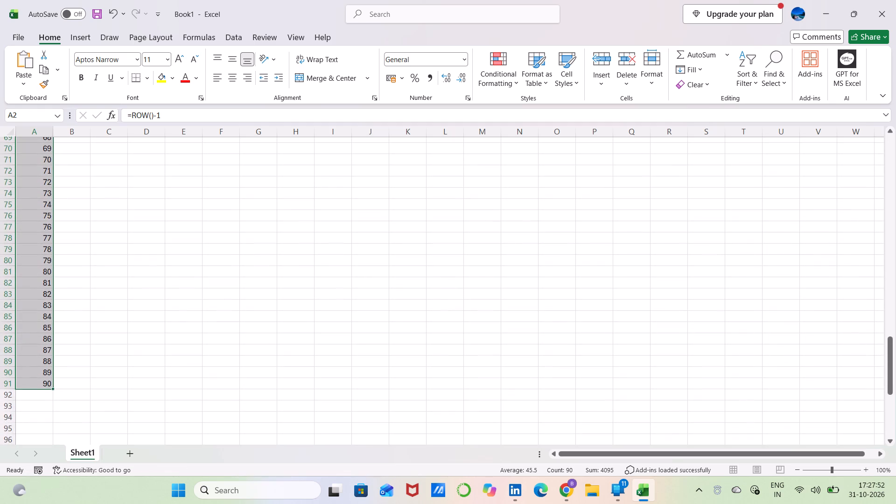
{"action": "left_click_drag", "start_coordinate": [52, 390], "coordinate": [48, 325]}
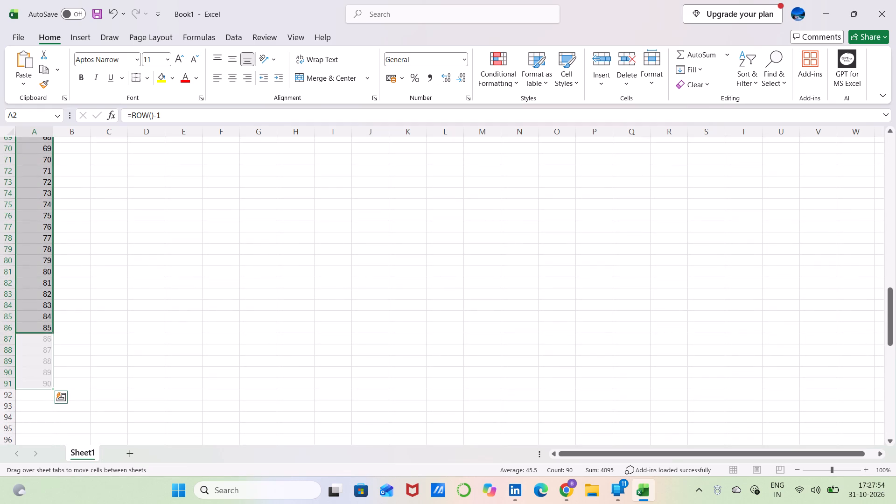
{"action": "left_click_drag", "start_coordinate": [48, 325], "coordinate": [52, 175]}
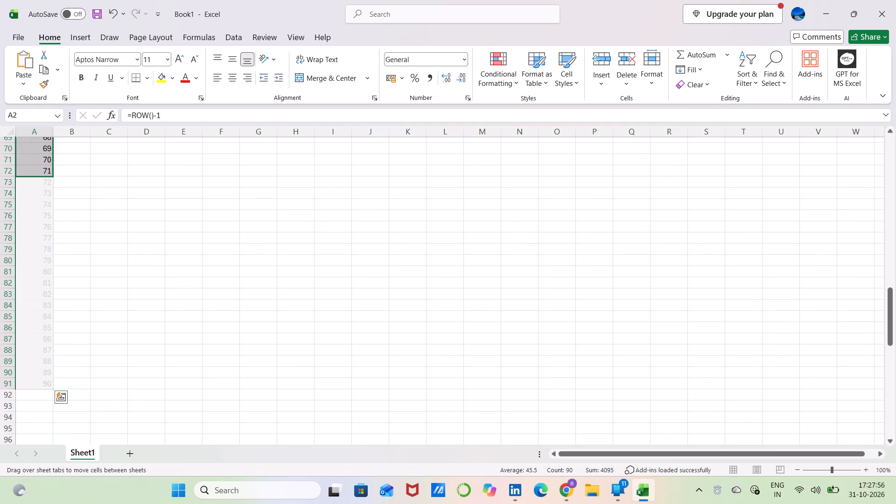
{"action": "left_click_drag", "start_coordinate": [52, 175], "coordinate": [51, 176]}
{"action": "left_click_drag", "start_coordinate": [52, 176], "coordinate": [55, 184]}
{"action": "left_click", "coordinate": [78, 185]}
Replace the contents of cells A68 to A73 with L1, L2, L3, L4, L5 and L6.
{"action": "scroll", "coordinate": [78, 185], "scroll_direction": "up", "scroll_amount": 2}
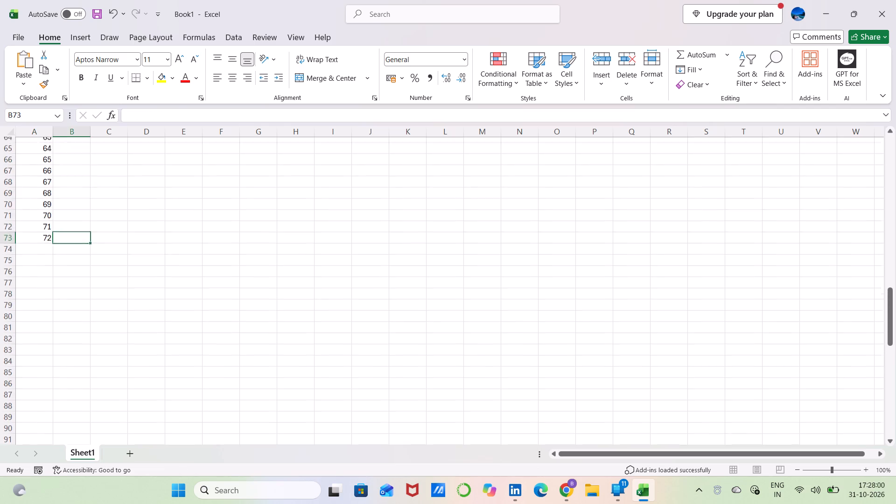
{"action": "scroll", "coordinate": [78, 185], "scroll_direction": "up", "scroll_amount": 2}
{"action": "left_click", "coordinate": [36, 274]}
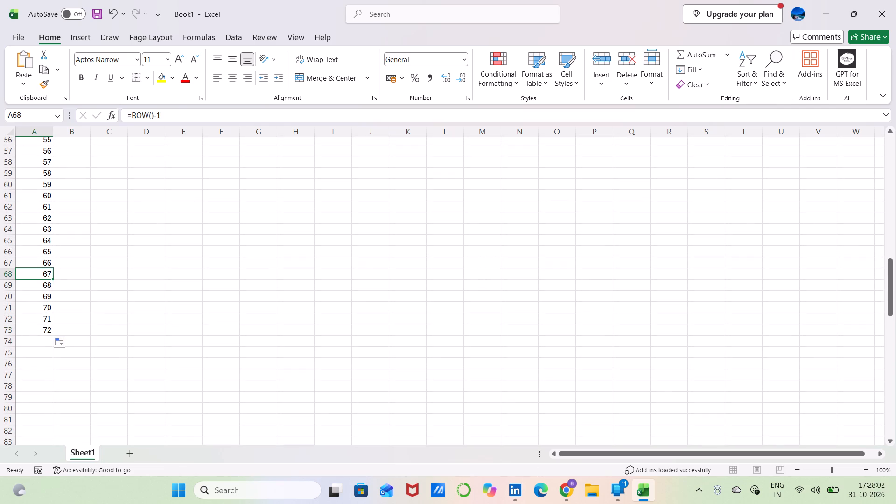
{"action": "key", "text": "BackSpace"}
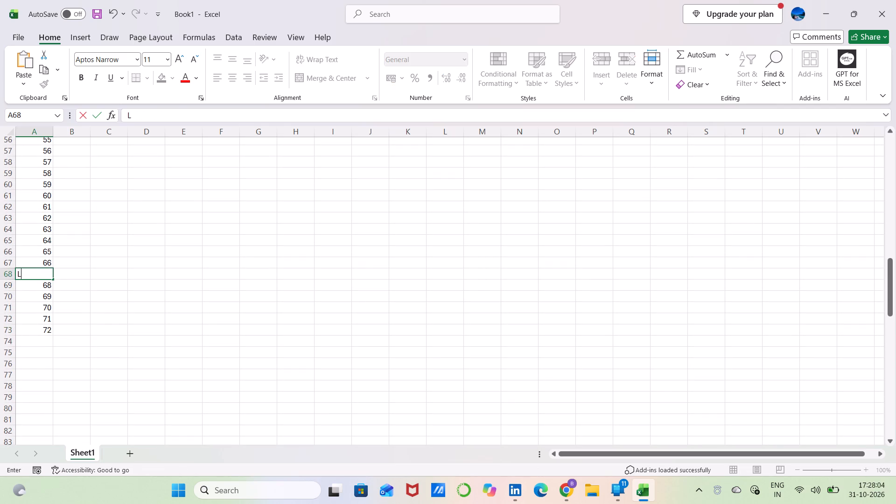
{"action": "key", "text": "1"}
{"action": "key", "text": "Down"}
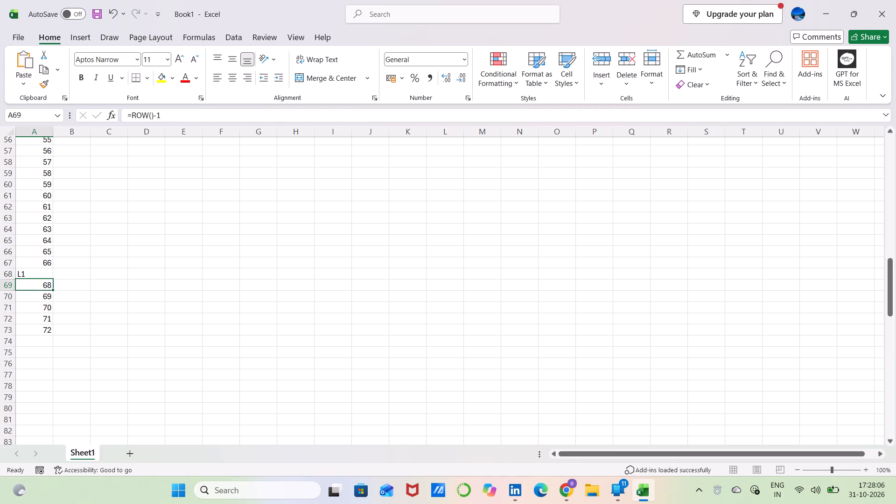
{"action": "key", "text": "BackSpace"}
{"action": "type", "text": "L2"}
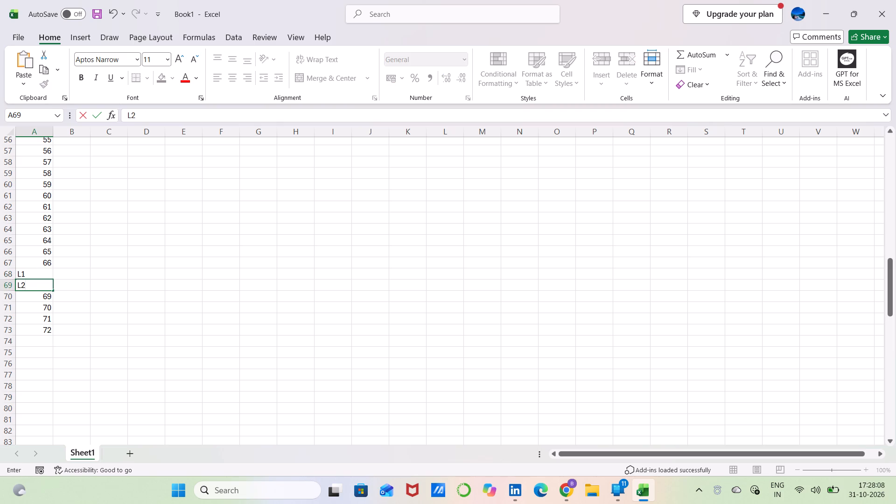
{"action": "key", "text": "Down"}
{"action": "type", "text": "L3"}
{"action": "key", "text": "Down"}
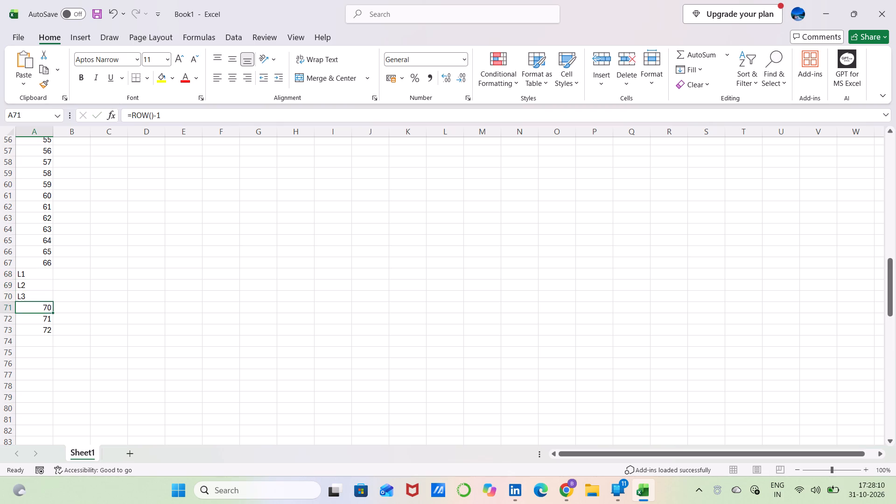
{"action": "type", "text": "L4"}
{"action": "key", "text": "Down"}
{"action": "type", "text": "L5"}
{"action": "key", "text": "Down"}
{"action": "type", "text": "L6"}
{"action": "key", "text": "Return"}
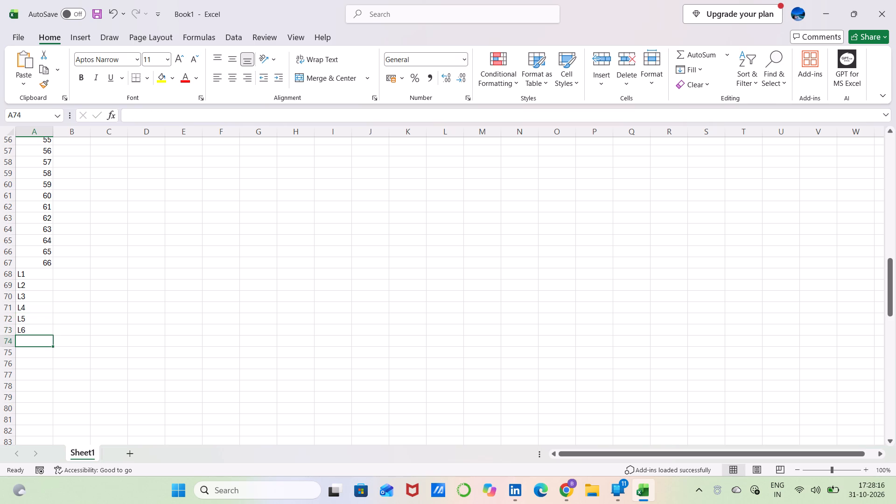
Apply horizontal centre alignment to the empty cell A74 below the L6 entry.
{"action": "scroll", "coordinate": [54, 222], "scroll_direction": "up", "scroll_amount": 7}
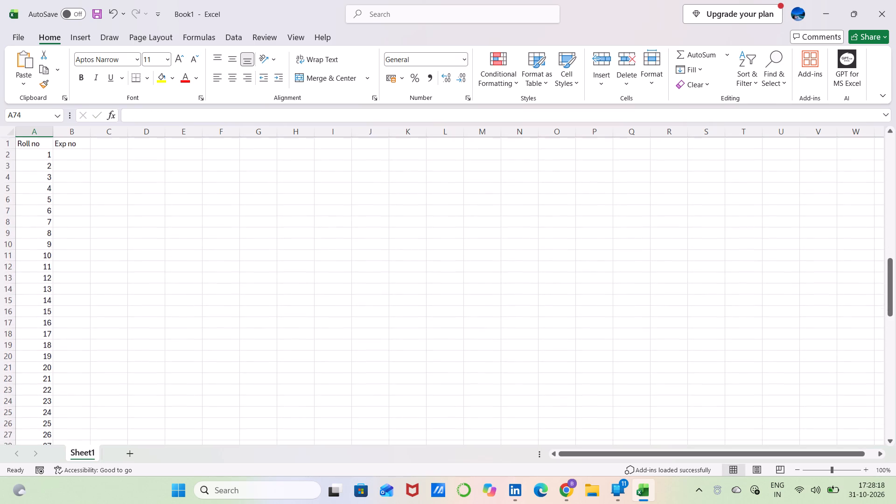
{"action": "left_click", "coordinate": [228, 75]}
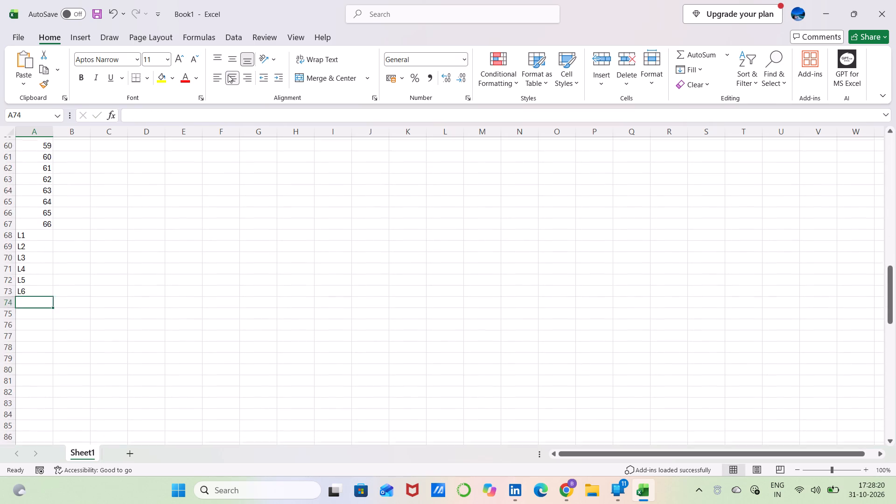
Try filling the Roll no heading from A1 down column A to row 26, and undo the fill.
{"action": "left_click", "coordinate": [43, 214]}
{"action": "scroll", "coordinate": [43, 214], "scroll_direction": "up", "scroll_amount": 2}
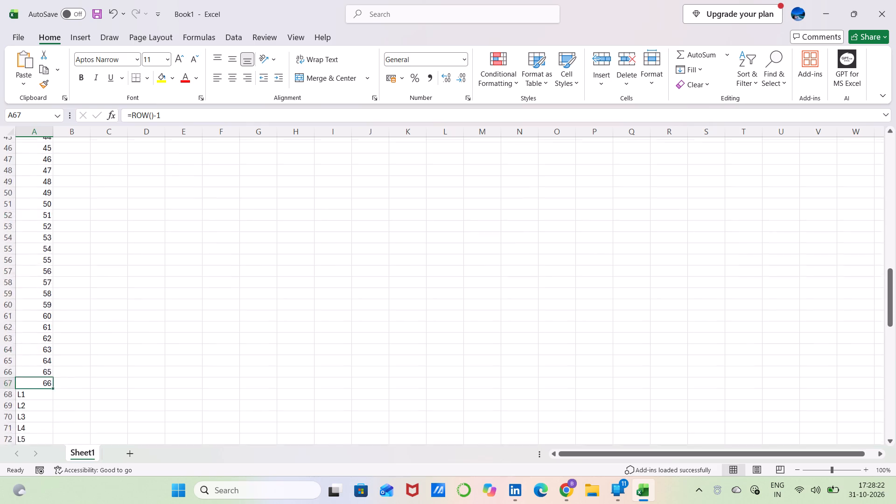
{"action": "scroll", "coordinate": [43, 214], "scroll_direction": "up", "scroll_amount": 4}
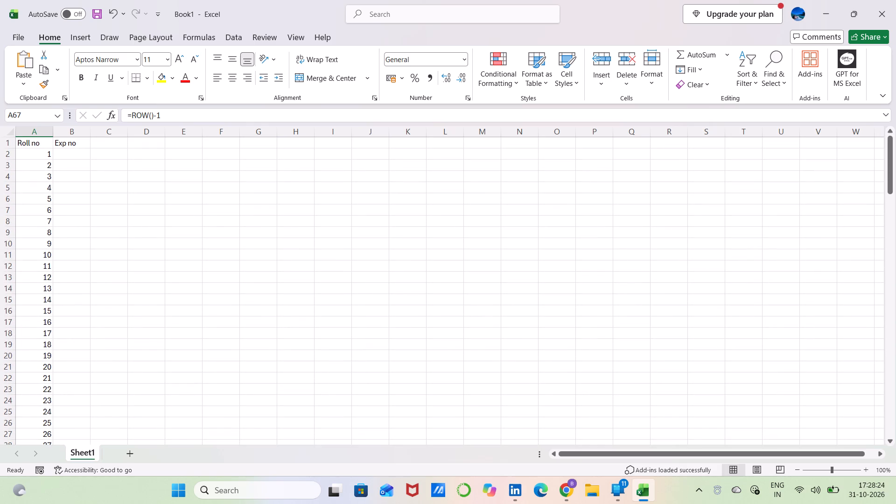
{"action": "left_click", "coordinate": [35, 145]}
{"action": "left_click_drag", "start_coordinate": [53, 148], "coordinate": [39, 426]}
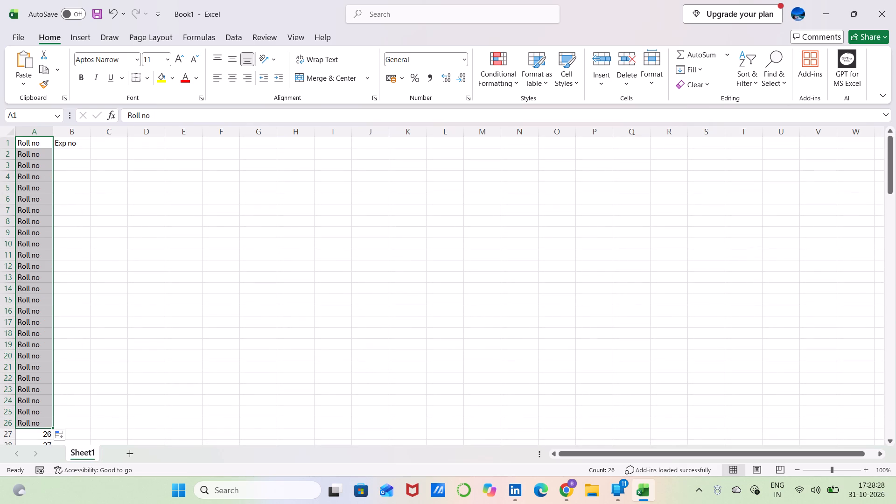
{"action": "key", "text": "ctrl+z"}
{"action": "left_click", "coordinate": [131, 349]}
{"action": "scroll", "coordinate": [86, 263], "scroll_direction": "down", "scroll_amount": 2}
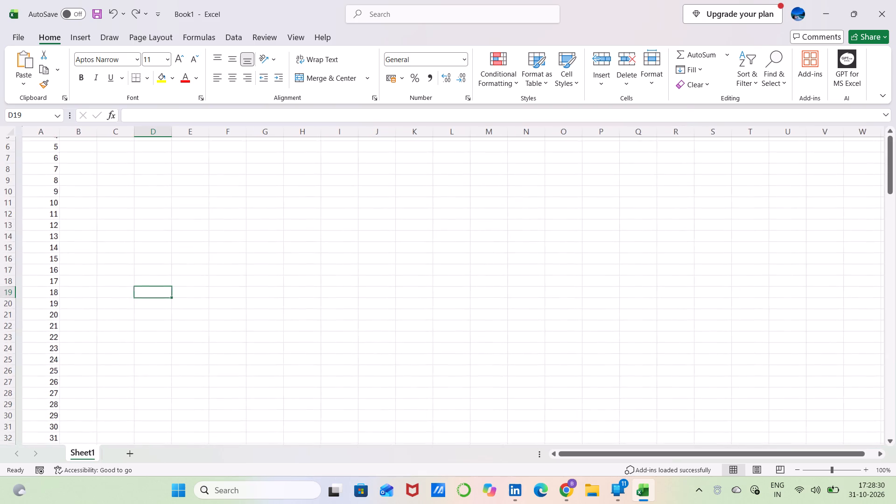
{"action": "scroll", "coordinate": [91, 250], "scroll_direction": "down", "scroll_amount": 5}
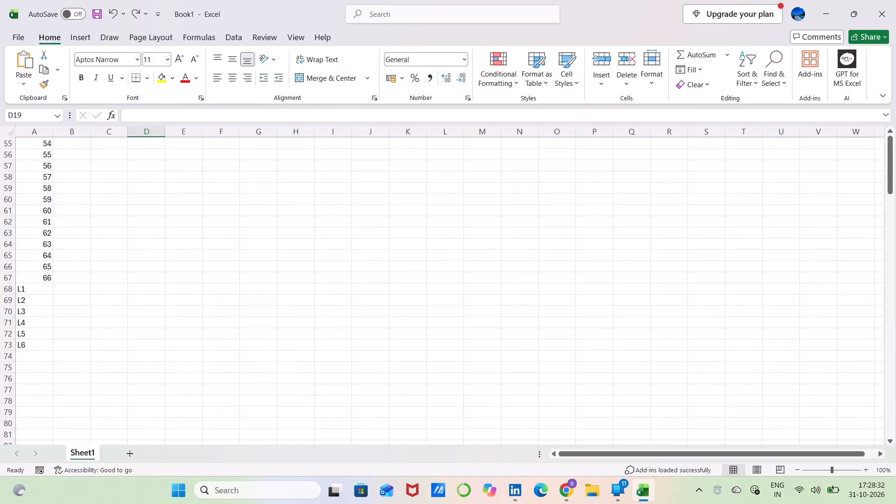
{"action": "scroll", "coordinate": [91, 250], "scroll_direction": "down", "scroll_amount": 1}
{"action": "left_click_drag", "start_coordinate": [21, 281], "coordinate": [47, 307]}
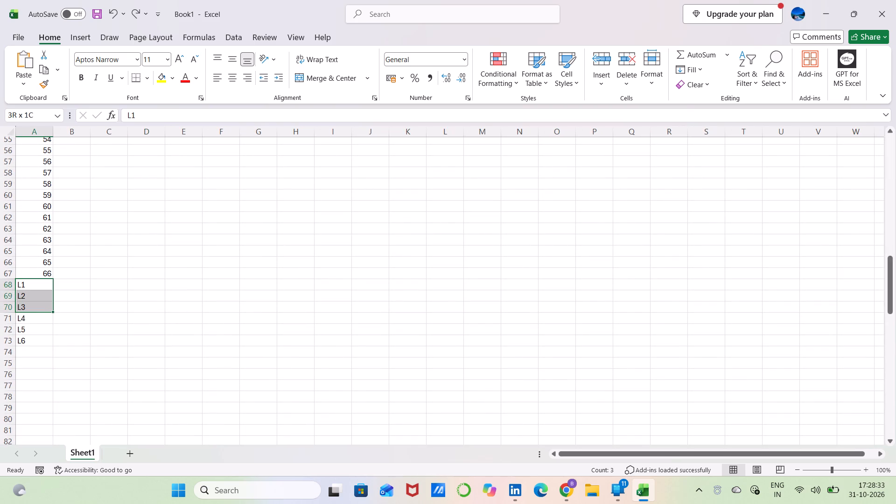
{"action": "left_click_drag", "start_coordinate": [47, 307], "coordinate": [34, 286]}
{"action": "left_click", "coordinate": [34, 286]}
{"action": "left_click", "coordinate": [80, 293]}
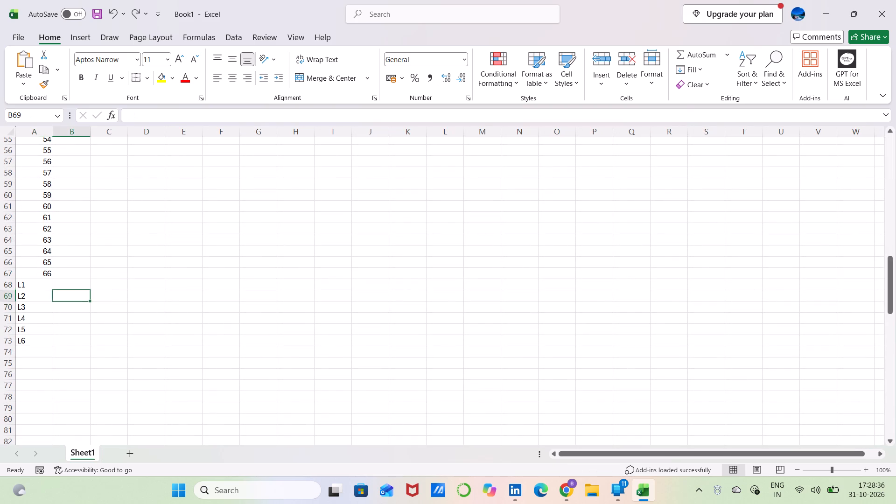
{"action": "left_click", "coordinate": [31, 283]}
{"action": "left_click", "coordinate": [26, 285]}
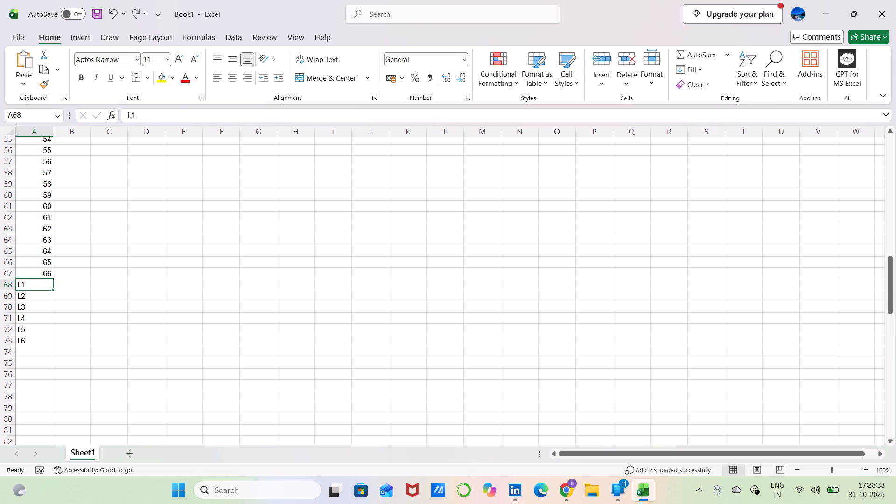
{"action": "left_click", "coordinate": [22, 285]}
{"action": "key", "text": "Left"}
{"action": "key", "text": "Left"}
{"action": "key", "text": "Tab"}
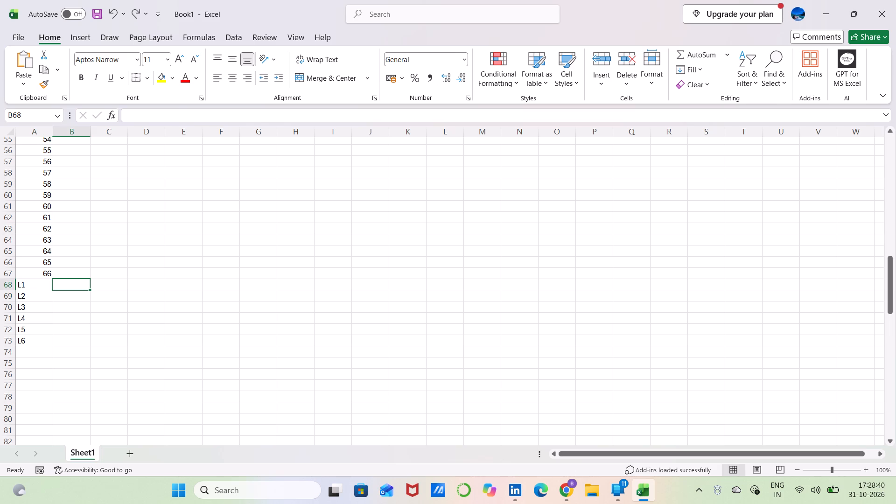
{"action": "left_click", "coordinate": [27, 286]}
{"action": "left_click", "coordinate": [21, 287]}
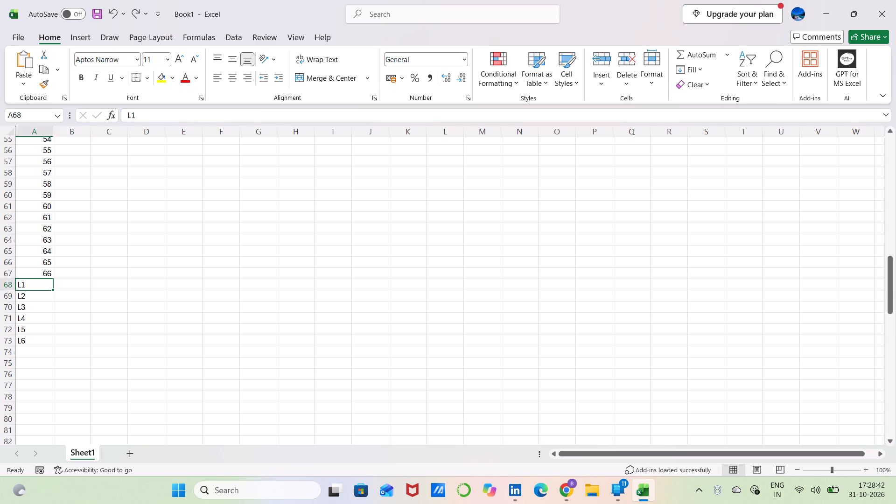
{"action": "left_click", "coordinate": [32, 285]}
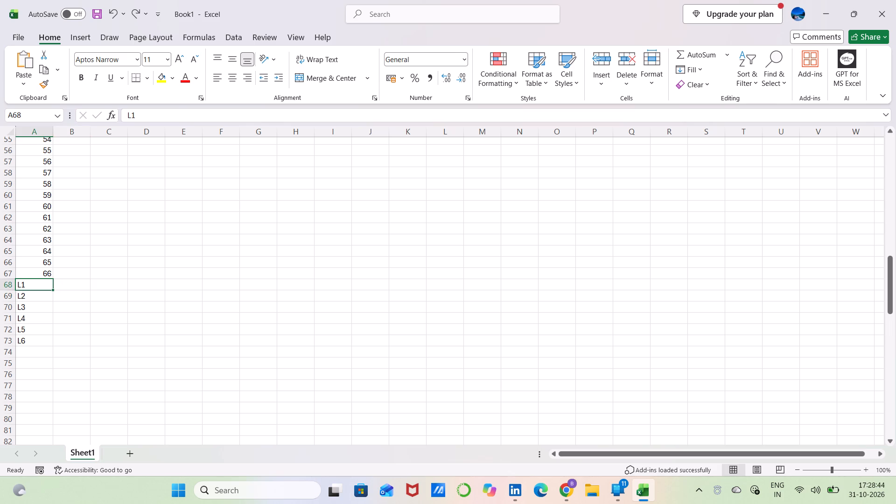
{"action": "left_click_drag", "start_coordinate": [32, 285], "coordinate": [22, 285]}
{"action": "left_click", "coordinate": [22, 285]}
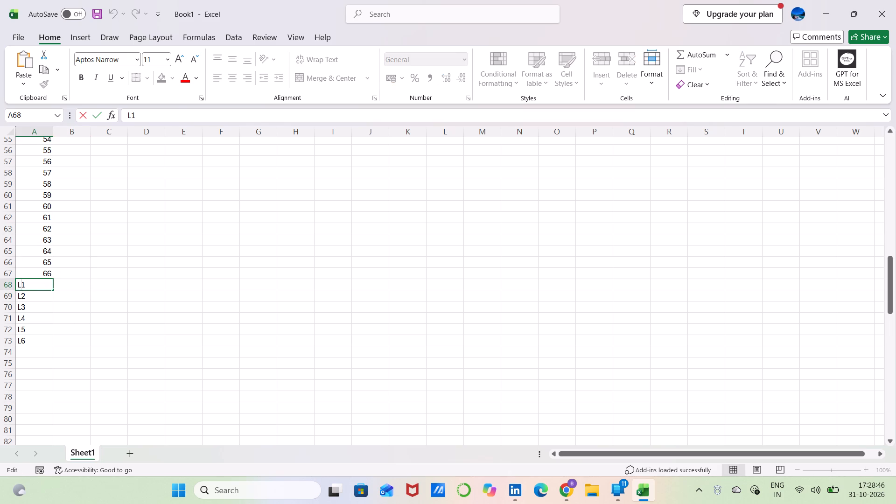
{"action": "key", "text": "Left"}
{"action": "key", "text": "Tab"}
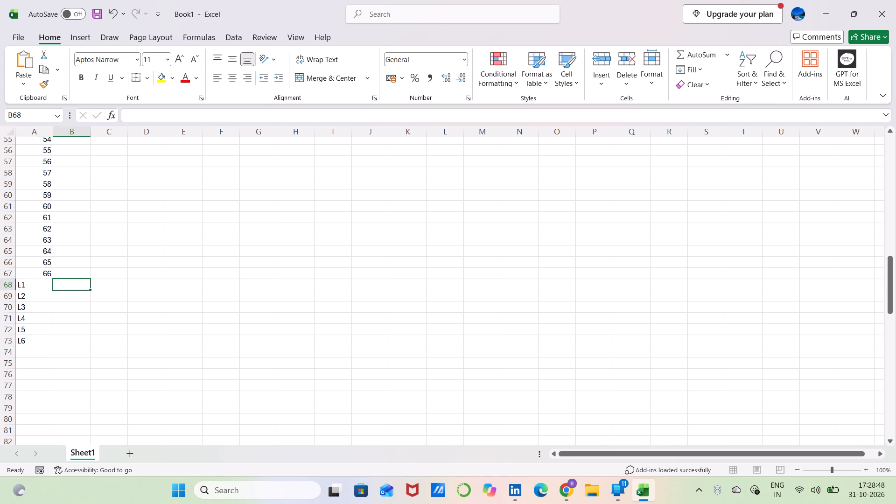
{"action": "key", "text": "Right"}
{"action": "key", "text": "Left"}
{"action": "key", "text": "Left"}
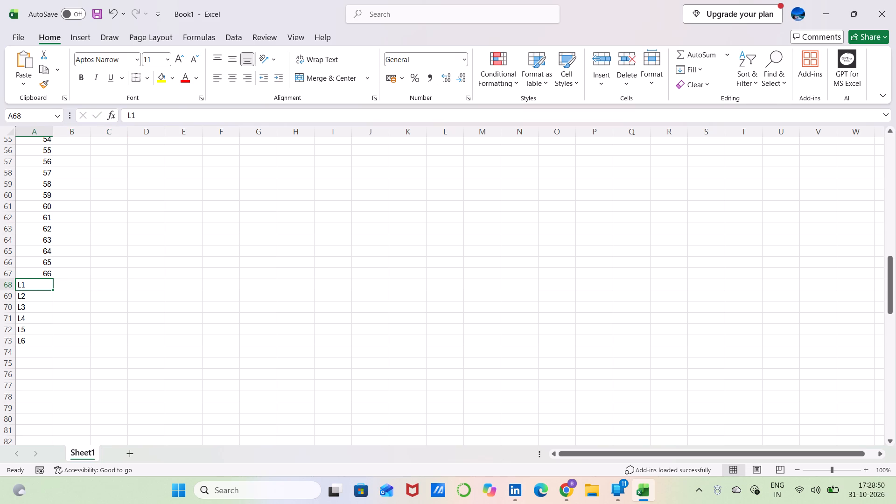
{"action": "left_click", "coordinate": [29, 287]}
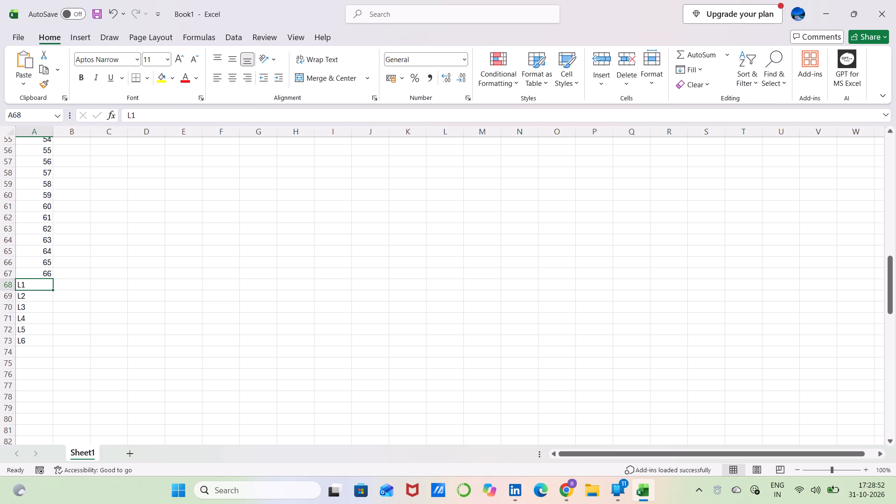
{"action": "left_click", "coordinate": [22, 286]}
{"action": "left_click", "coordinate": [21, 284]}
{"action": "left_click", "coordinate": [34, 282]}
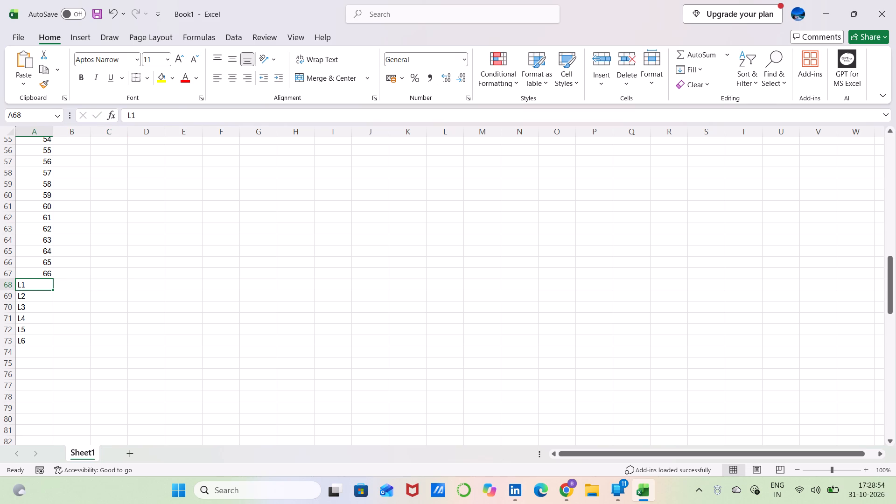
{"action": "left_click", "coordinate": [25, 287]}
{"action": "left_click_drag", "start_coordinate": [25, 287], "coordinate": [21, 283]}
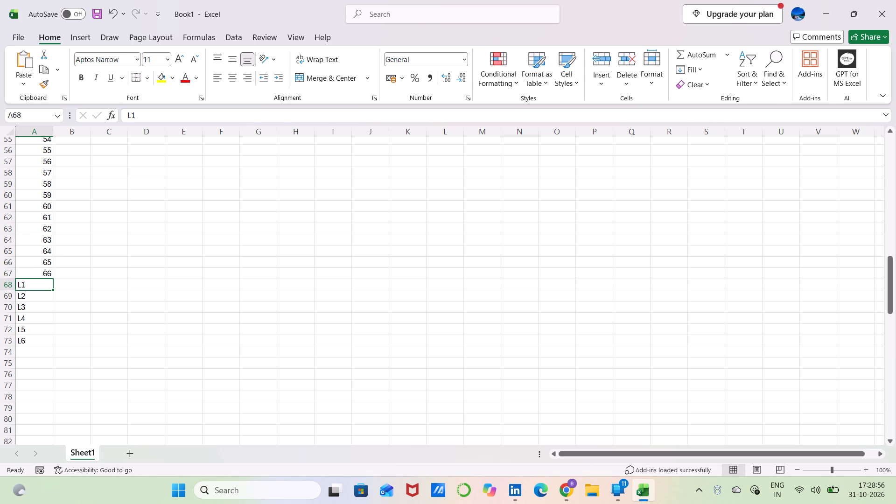
Insert 14 leading spaces before the L1 text in cell A68 to shift it across the cell.
{"action": "double_click", "coordinate": [21, 283]}
{"action": "left_click", "coordinate": [23, 284]}
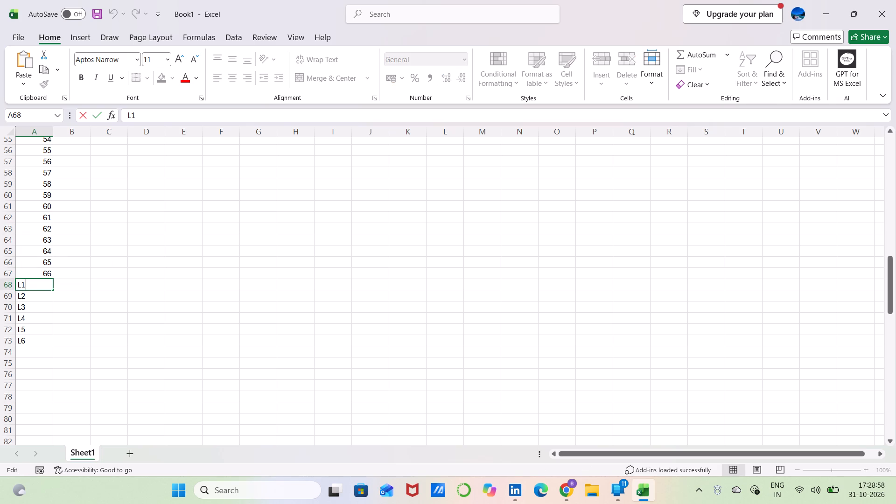
{"action": "key", "text": "Left"}
{"action": "key", "text": "Left"}
{"action": "key", "text": "space"}
{"action": "key", "text": "space"}
{"action": "key", "text": "space"}
{"action": "key", "text": "space"}
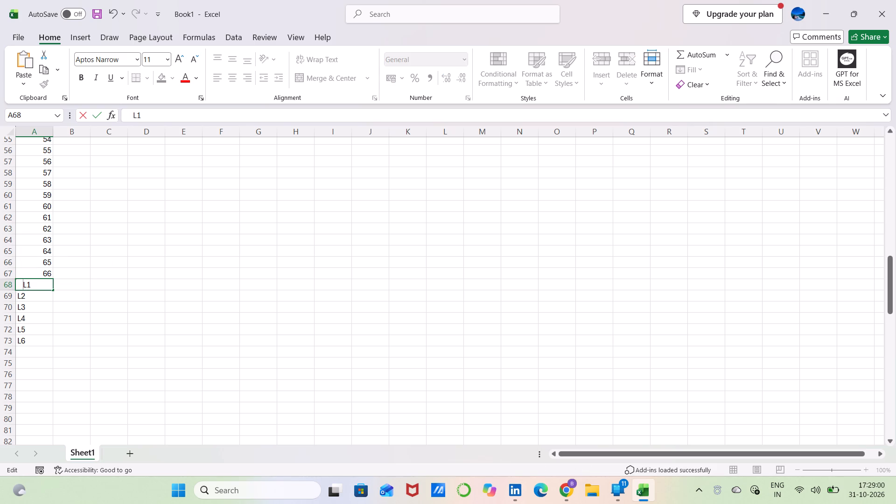
{"action": "key", "text": "space"}
{"action": "key", "text": "space"}
{"action": "key", "text": "space"}
{"action": "key", "text": "space"}
{"action": "key", "text": "space"}
{"action": "key", "text": "space"}
{"action": "key", "text": "space"}
{"action": "key", "text": "space"}
{"action": "key", "text": "space"}
{"action": "key", "text": "space"}
Apply right alignment to the entries L2 to L6 in cells A69 to A73, and to L1 in A68.
{"action": "left_click", "coordinate": [24, 299]}
{"action": "left_click", "coordinate": [21, 296]}
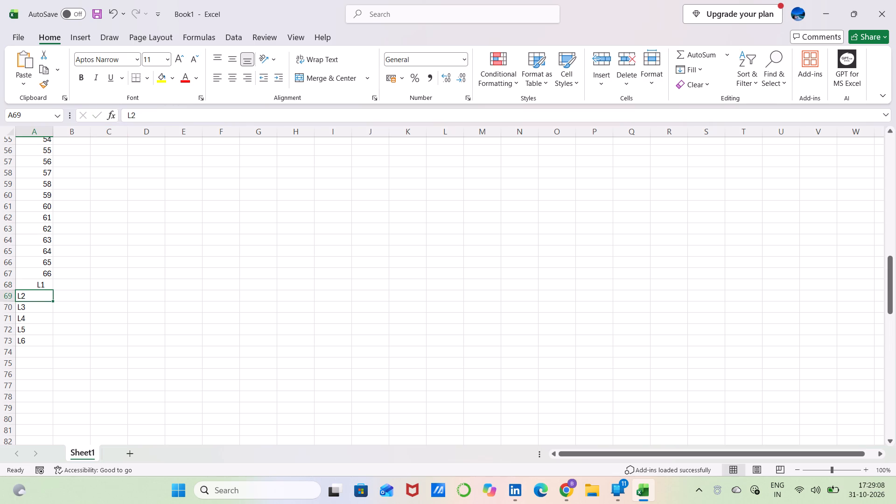
{"action": "left_click", "coordinate": [25, 295]}
{"action": "left_click", "coordinate": [27, 295]}
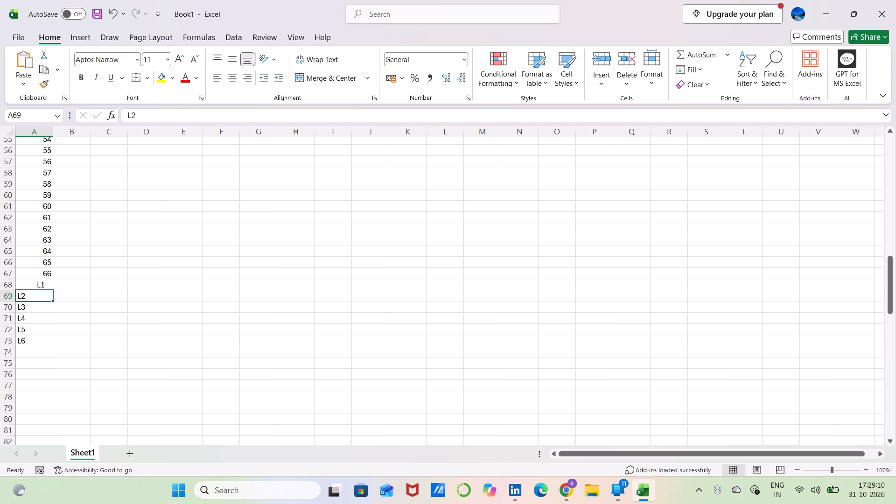
{"action": "left_click", "coordinate": [20, 296]}
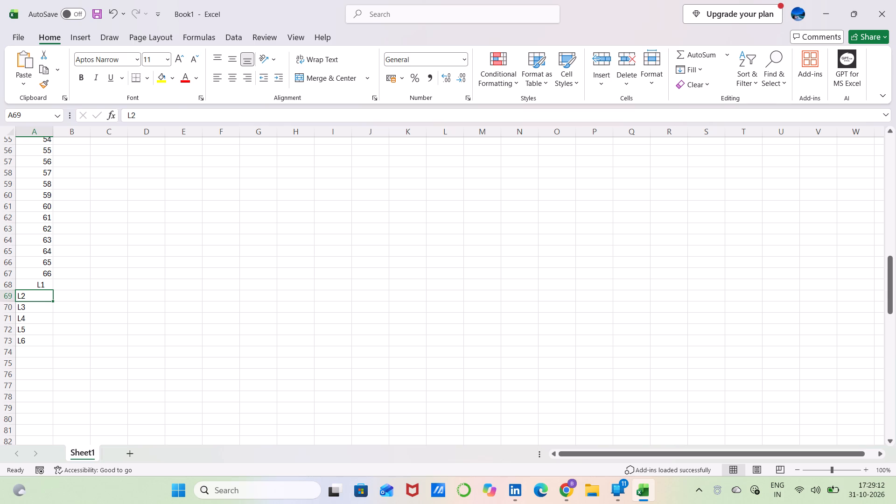
{"action": "left_click", "coordinate": [20, 296]}
{"action": "left_click", "coordinate": [28, 297]}
{"action": "scroll", "coordinate": [49, 260], "scroll_direction": "right", "scroll_amount": 1}
{"action": "left_click", "coordinate": [247, 73]}
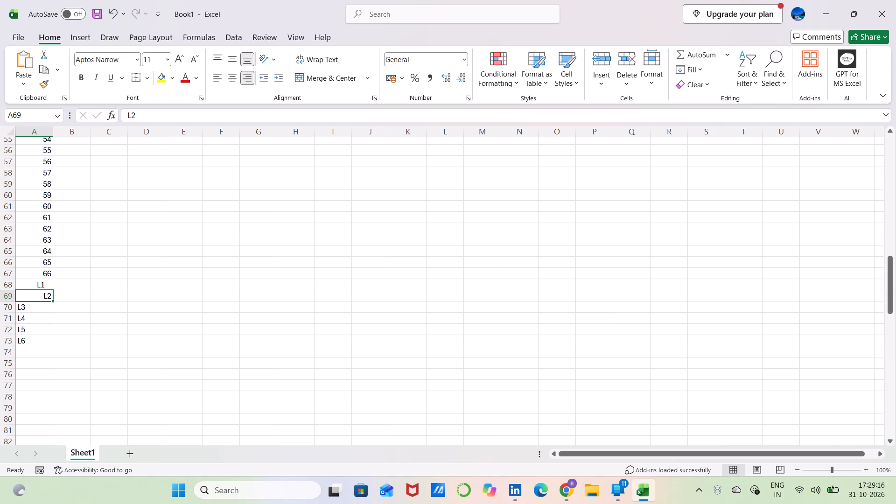
{"action": "left_click", "coordinate": [28, 304]}
{"action": "left_click", "coordinate": [255, 79]}
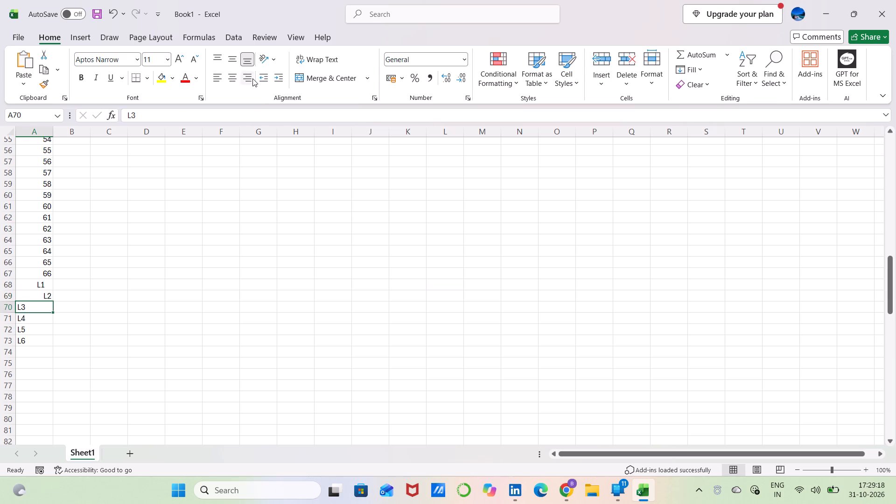
{"action": "left_click", "coordinate": [250, 77]}
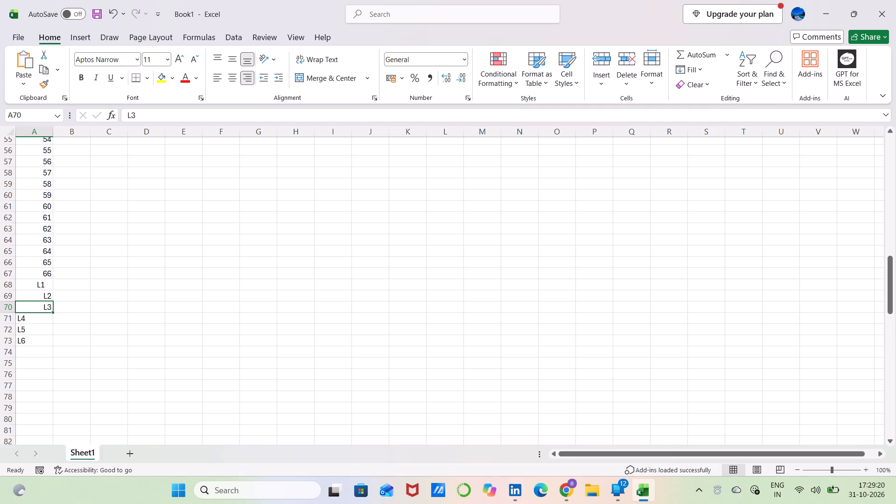
{"action": "left_click", "coordinate": [27, 320]}
{"action": "left_click", "coordinate": [246, 72]}
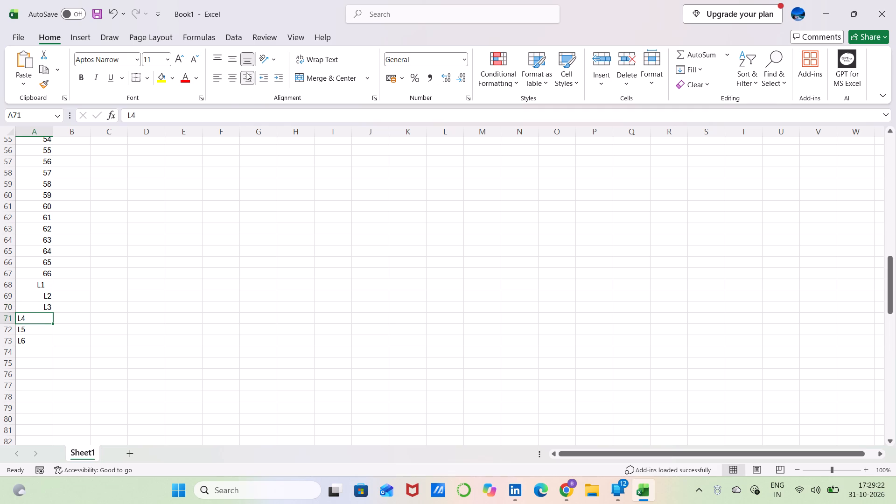
{"action": "left_click", "coordinate": [21, 332]}
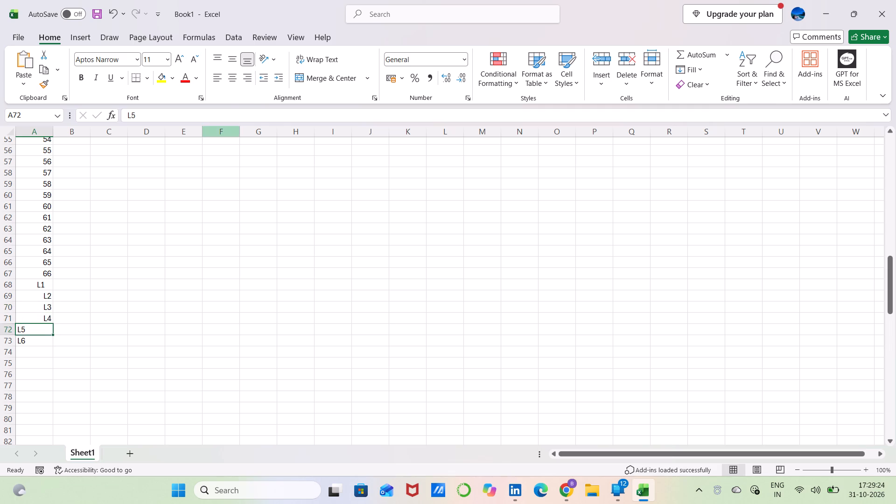
{"action": "left_click", "coordinate": [244, 76]}
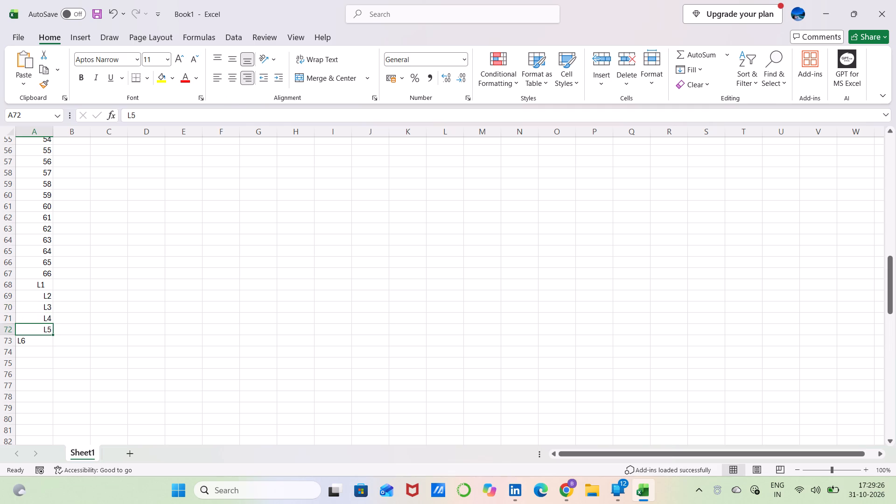
{"action": "left_click", "coordinate": [25, 342]}
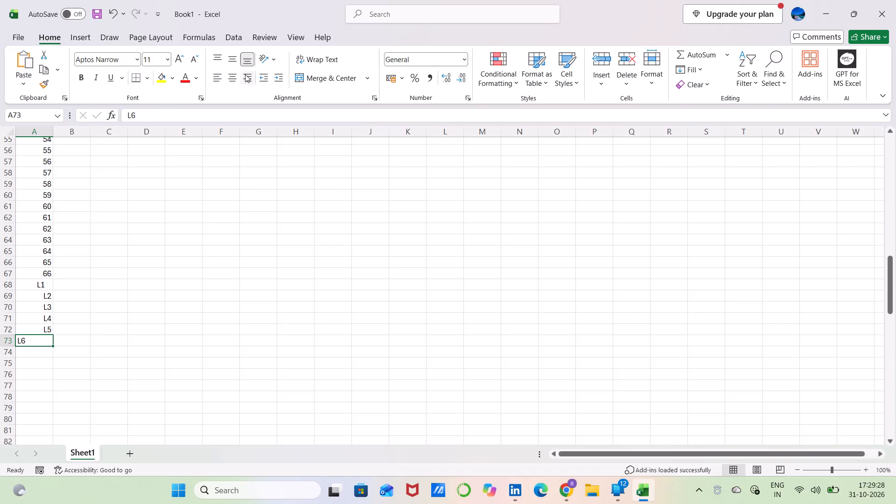
{"action": "left_click", "coordinate": [246, 75]}
{"action": "left_click", "coordinate": [40, 286]}
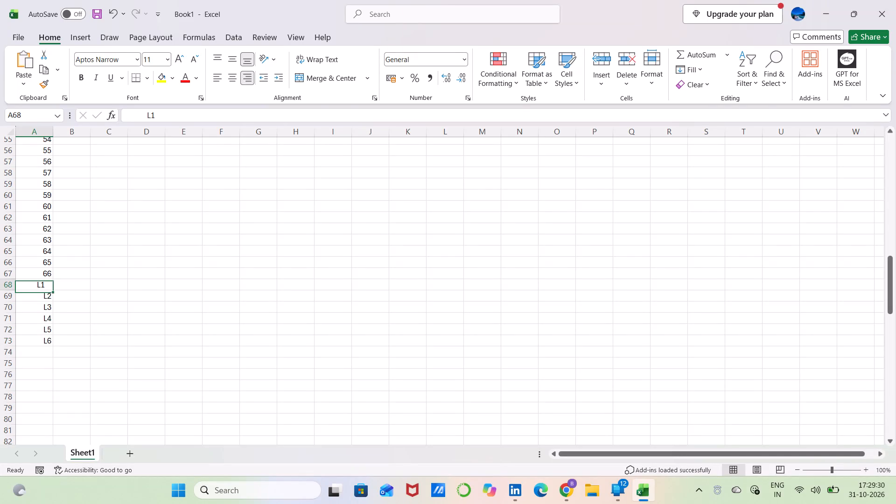
{"action": "left_click", "coordinate": [246, 76]}
Enter the experiment numbers 1 to 9 across cells C1 to K1, followed by 0 in L1.
{"action": "scroll", "coordinate": [125, 223], "scroll_direction": "up", "scroll_amount": 9}
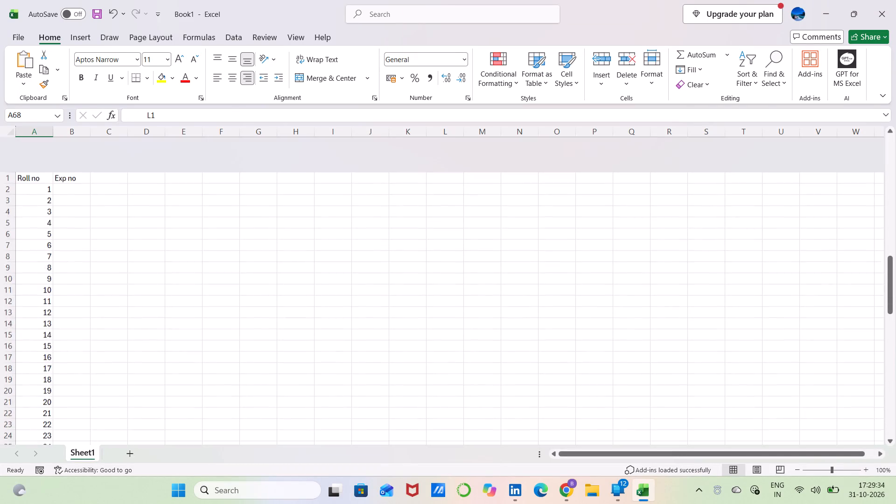
{"action": "left_click", "coordinate": [104, 147]}
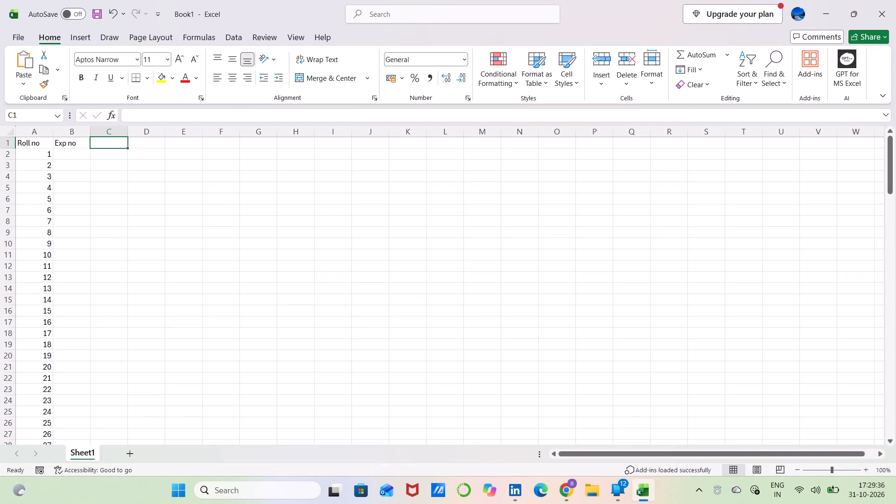
{"action": "key", "text": "1"}
{"action": "key", "text": "Right"}
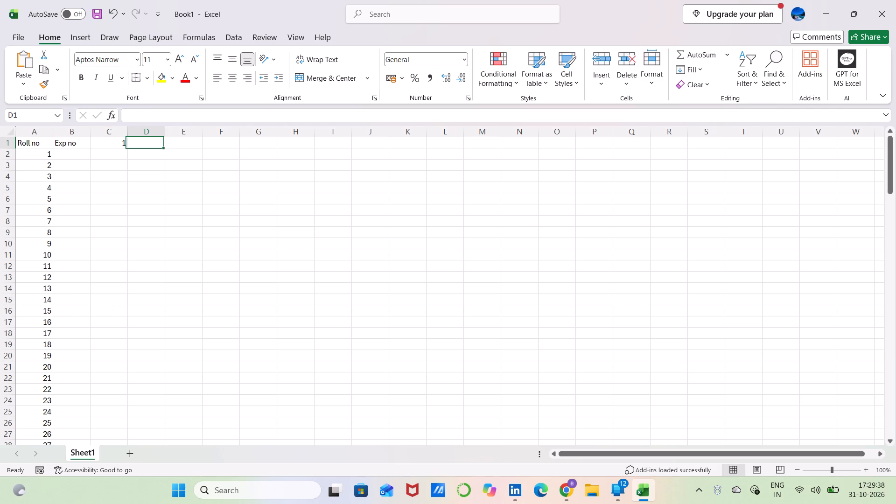
{"action": "key", "text": "2"}
{"action": "key", "text": "Right"}
{"action": "key", "text": "3"}
{"action": "key", "text": "Right"}
{"action": "key", "text": "4"}
{"action": "key", "text": "Right"}
{"action": "key", "text": "5"}
{"action": "key", "text": "Right"}
{"action": "key", "text": "6"}
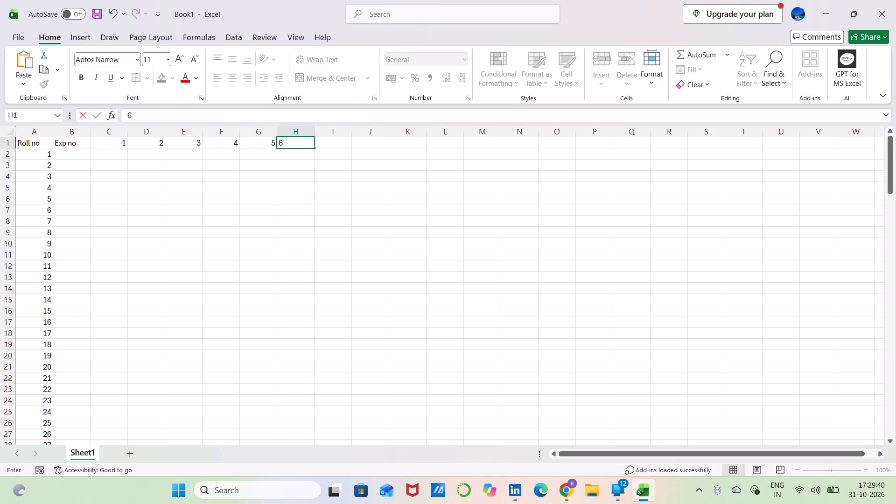
{"action": "key", "text": "Right"}
{"action": "key", "text": "7"}
{"action": "key", "text": "Right"}
{"action": "key", "text": "8"}
{"action": "key", "text": "Right"}
{"action": "key", "text": "9"}
{"action": "key", "text": "Right"}
{"action": "key", "text": "0"}
{"action": "key", "text": "Right"}
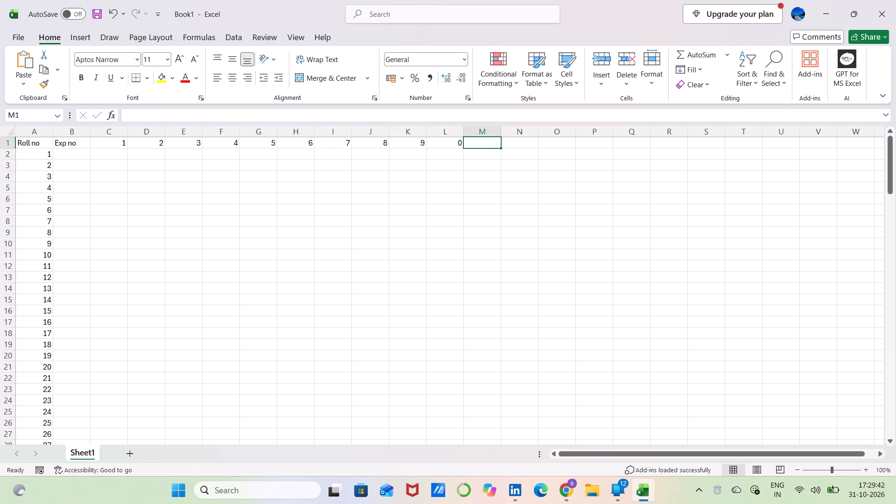
Replace the 0 in cell L1 with 10.
{"action": "key", "text": "BackSpace"}
{"action": "key", "text": "Left"}
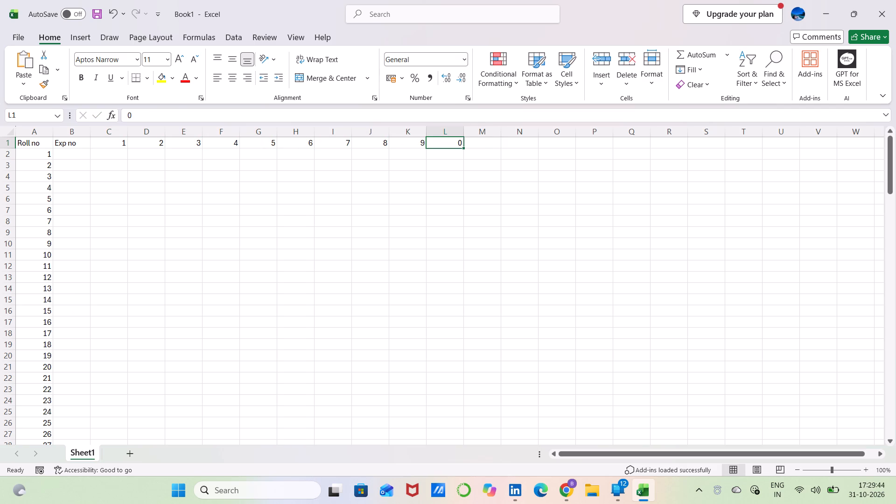
{"action": "key", "text": "BackSpace"}
{"action": "key", "text": "1"}
{"action": "key", "text": "0"}
{"action": "key", "text": "Right"}
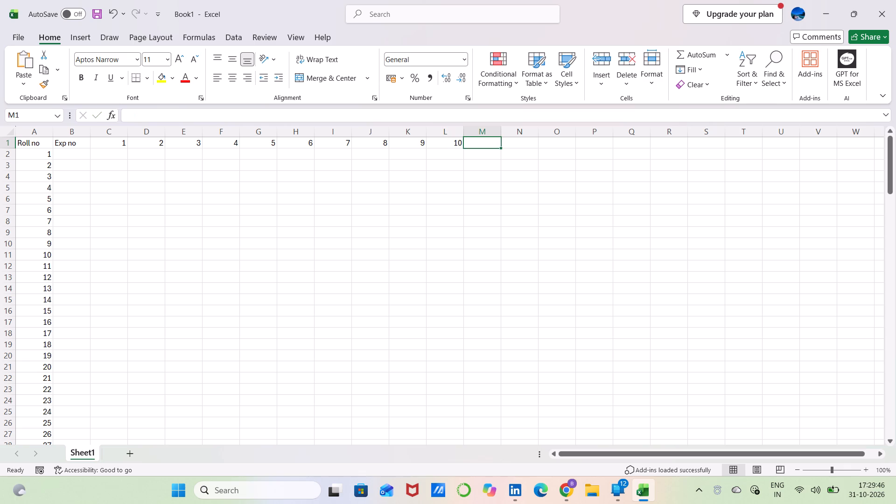
Enter the experiment numbers 11 to 15 across cells M1 to Q1.
{"action": "type", "text": "11"}
{"action": "key", "text": "Right"}
{"action": "type", "text": "12"}
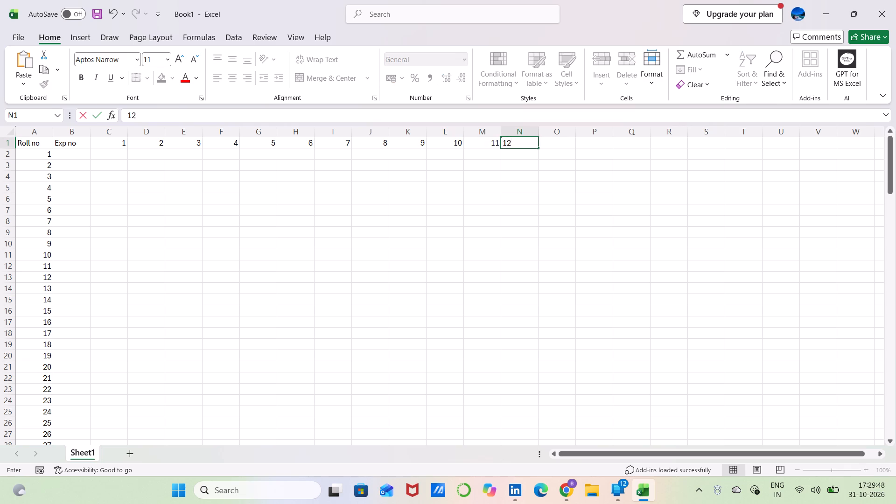
{"action": "key", "text": "Right"}
{"action": "type", "text": "13"}
{"action": "key", "text": "Right"}
{"action": "type", "text": "14"}
{"action": "key", "text": "Right"}
{"action": "type", "text": "15"}
{"action": "key", "text": "Right"}
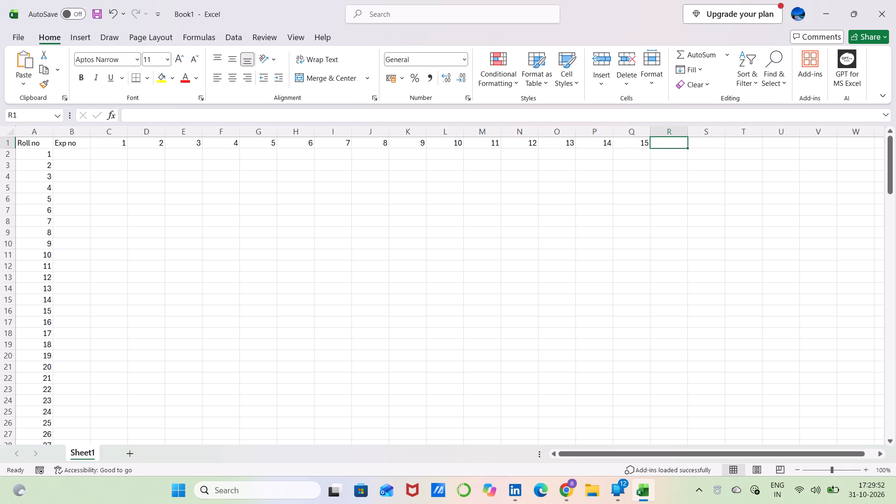
Enter the heading AVERAGE in cell R1, after the experiment numbers.
{"action": "type", "text": "AVERAGE"}
{"action": "left_click", "coordinate": [103, 159]}
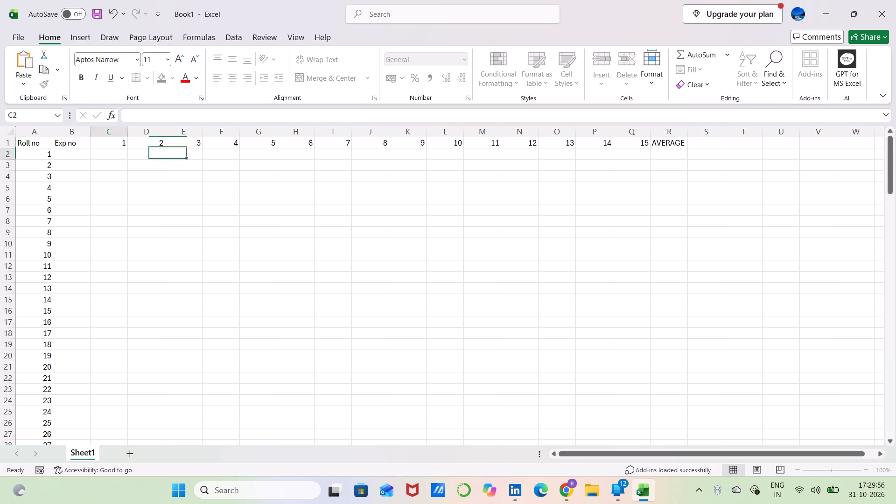
Enter the marks for roll number 1 in row 2: 14 in B2 and 15 in each of C2 to F2.
{"action": "left_click", "coordinate": [76, 153]}
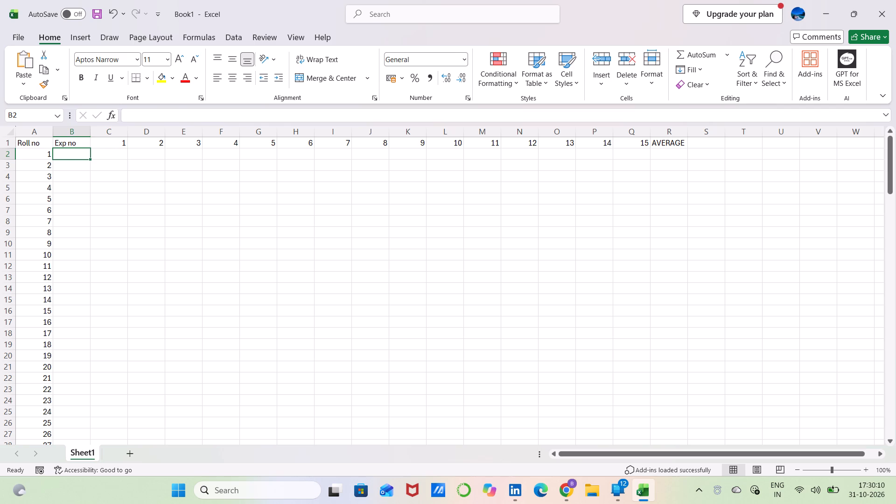
{"action": "left_click", "coordinate": [77, 153]}
{"action": "type", "text": "14"}
{"action": "key", "text": "Right"}
{"action": "type", "text": "15"}
{"action": "key", "text": "Right"}
{"action": "type", "text": "15"}
{"action": "key", "text": "Right"}
{"action": "type", "text": "15"}
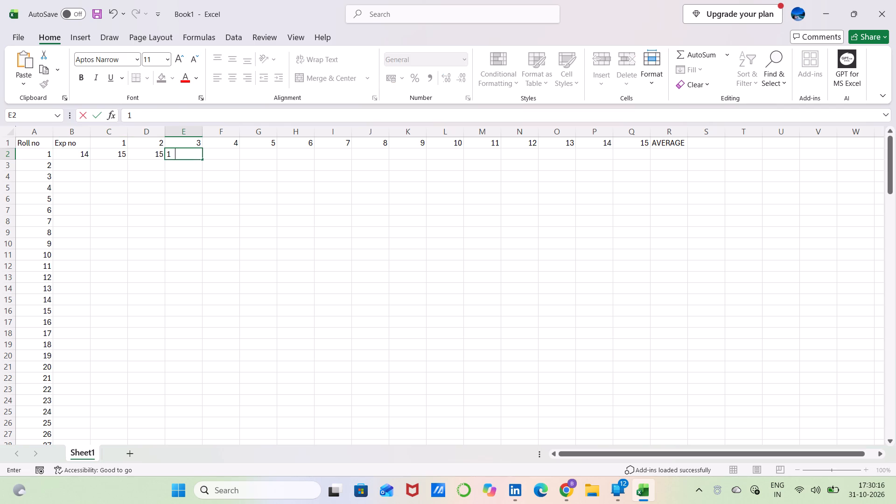
{"action": "key", "text": "Right"}
{"action": "type", "text": "11"}
{"action": "key", "text": "BackSpace"}
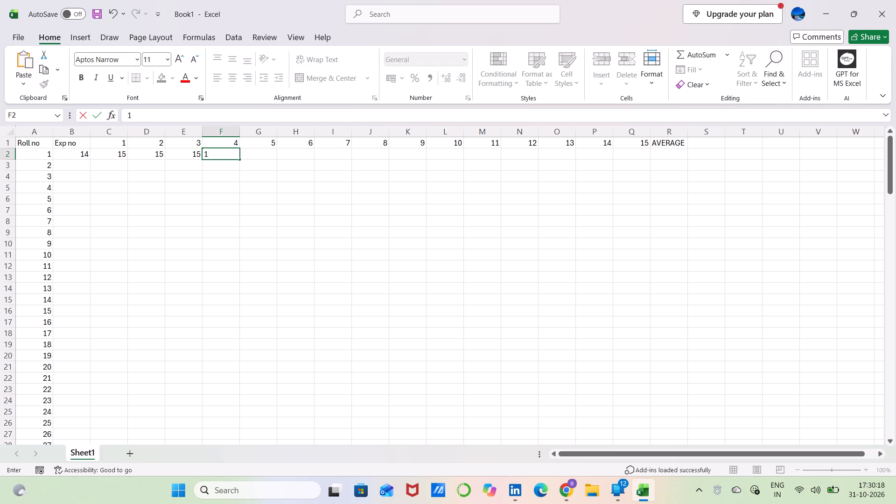
{"action": "key", "text": "5"}
{"action": "key", "text": "Right"}
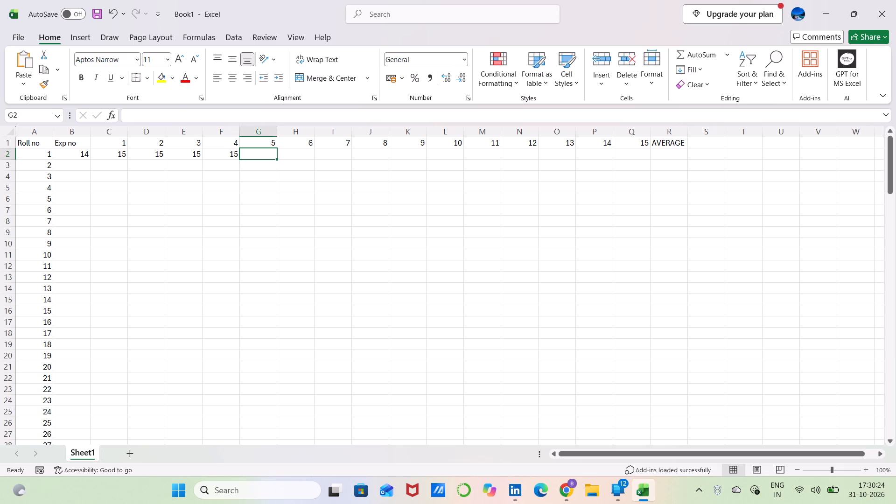
Clear the Exp no heading from cell B1, leaving the cell blank.
{"action": "left_click", "coordinate": [81, 156]}
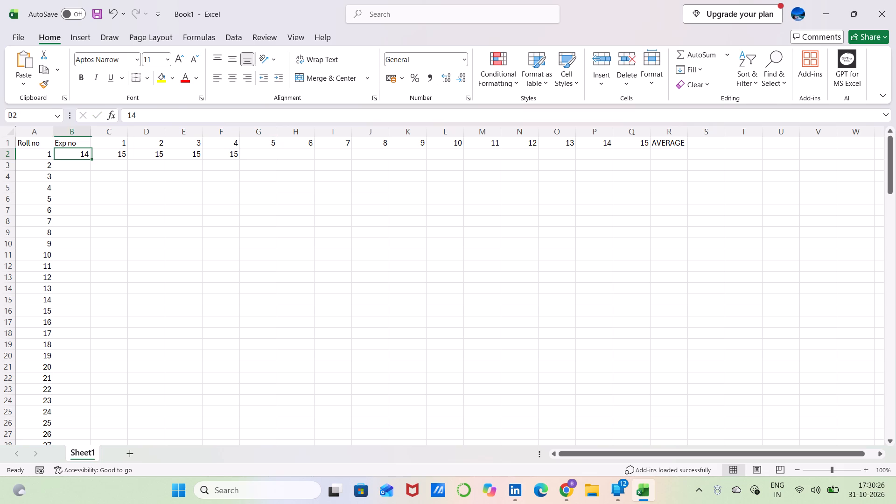
{"action": "left_click", "coordinate": [86, 157]}
{"action": "left_click", "coordinate": [48, 147]}
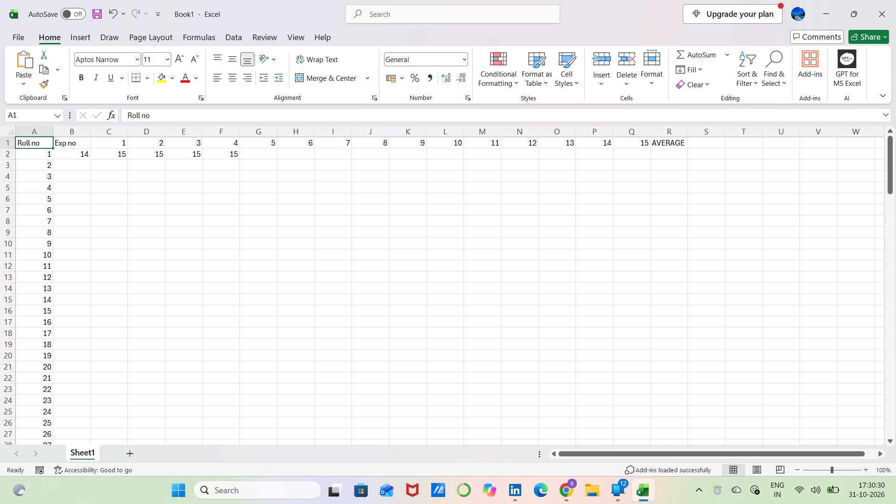
{"action": "left_click", "coordinate": [75, 145]}
{"action": "left_click", "coordinate": [82, 145]}
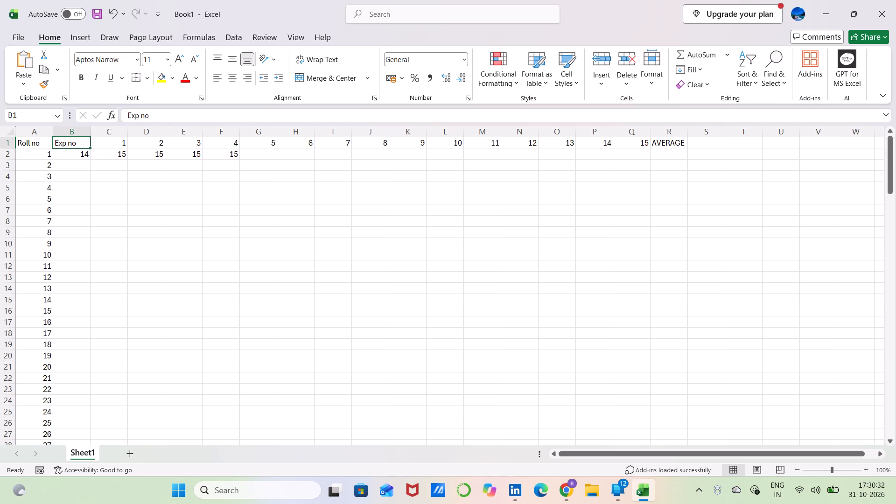
{"action": "key", "text": "BackSpace"}
{"action": "left_click", "coordinate": [84, 144]}
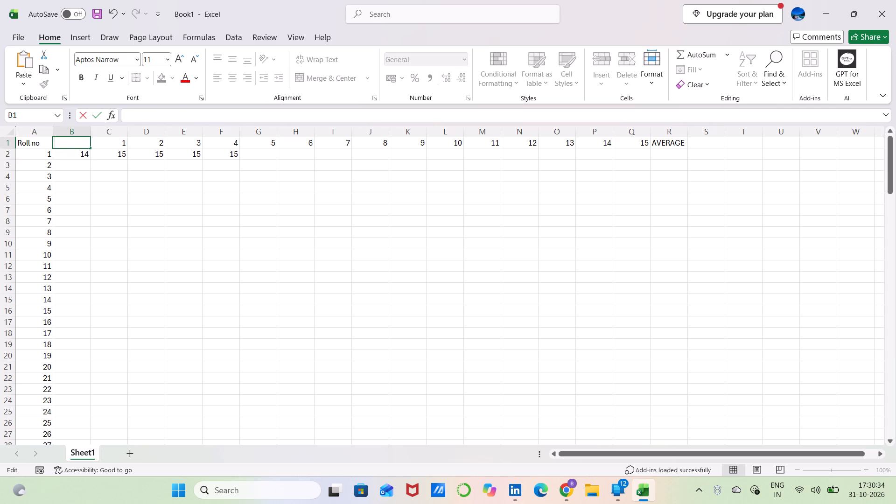
{"action": "key", "text": "1"}
{"action": "key", "text": "BackSpace"}
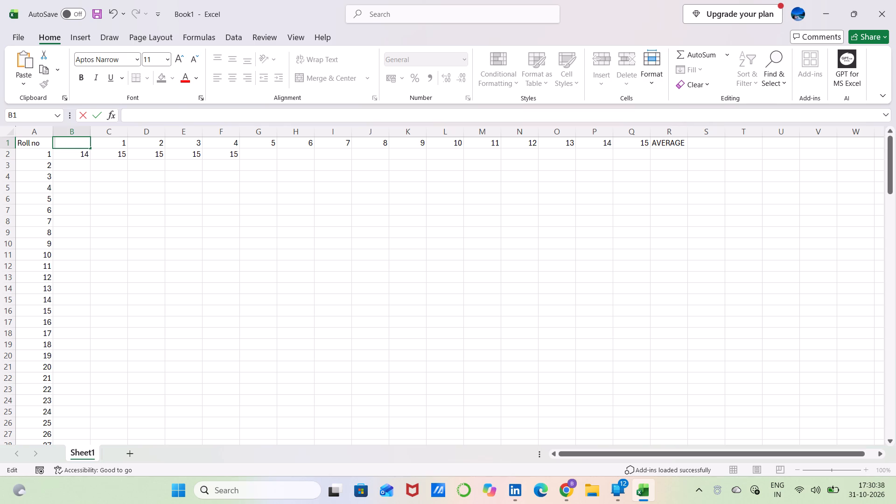
{"action": "left_click", "coordinate": [81, 142]}
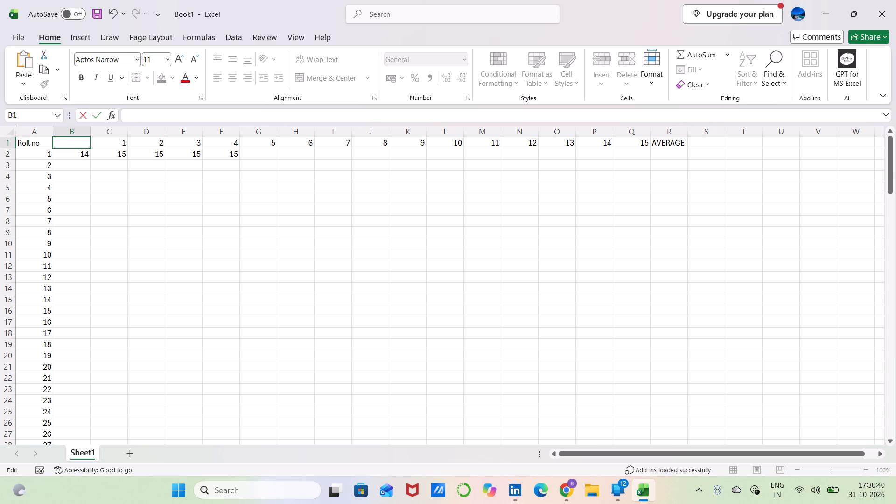
{"action": "left_click", "coordinate": [34, 141]}
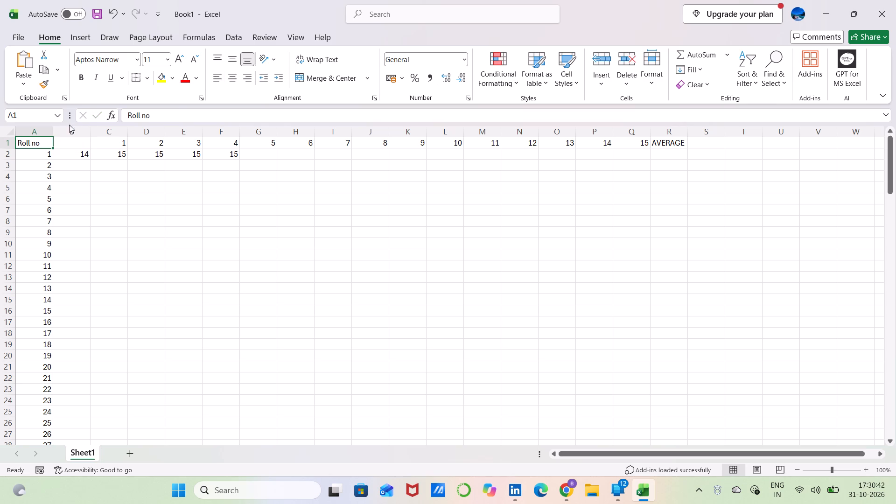
Insert an entire row above the Roll no heading row.
{"action": "right_click", "coordinate": [40, 144]}
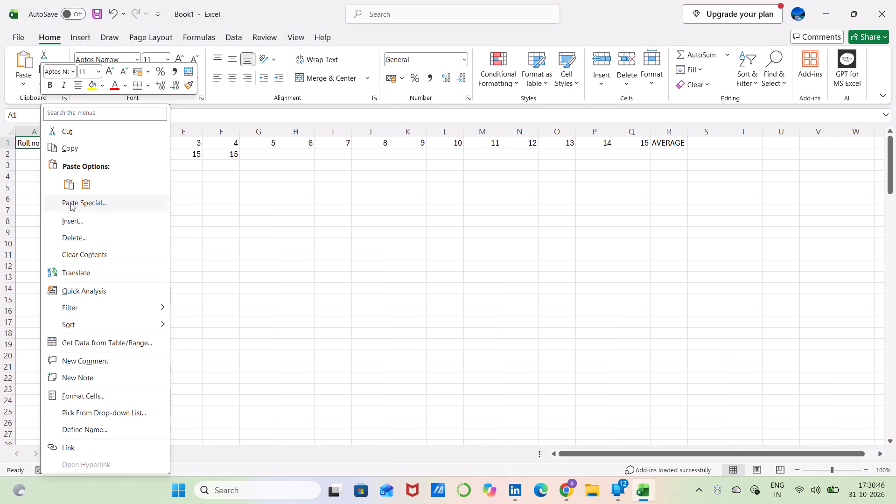
{"action": "left_click", "coordinate": [76, 224]}
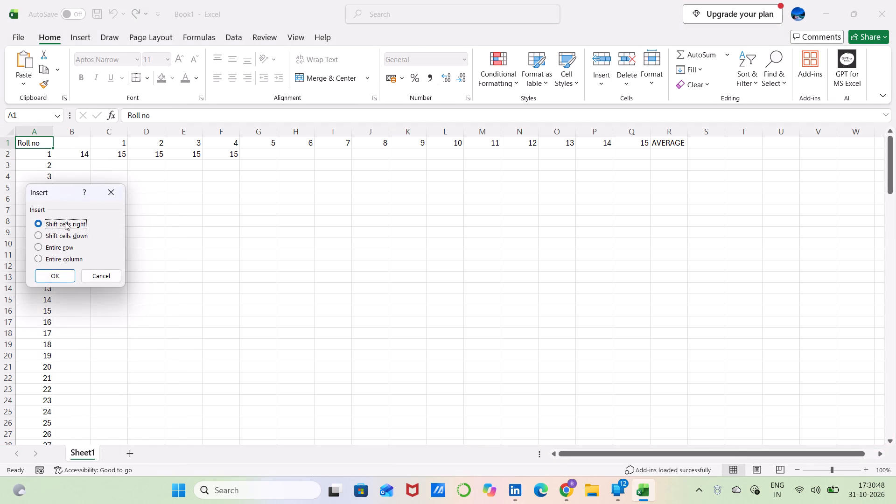
{"action": "left_click", "coordinate": [41, 247]}
{"action": "left_click", "coordinate": [68, 273]}
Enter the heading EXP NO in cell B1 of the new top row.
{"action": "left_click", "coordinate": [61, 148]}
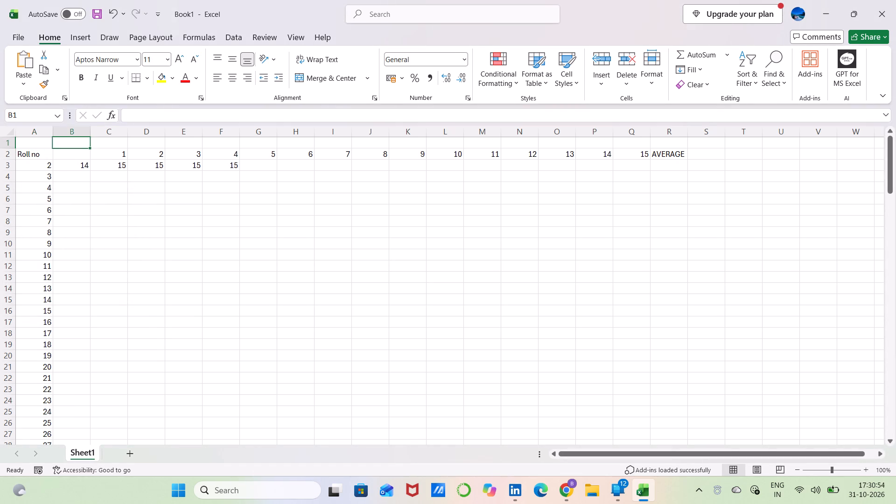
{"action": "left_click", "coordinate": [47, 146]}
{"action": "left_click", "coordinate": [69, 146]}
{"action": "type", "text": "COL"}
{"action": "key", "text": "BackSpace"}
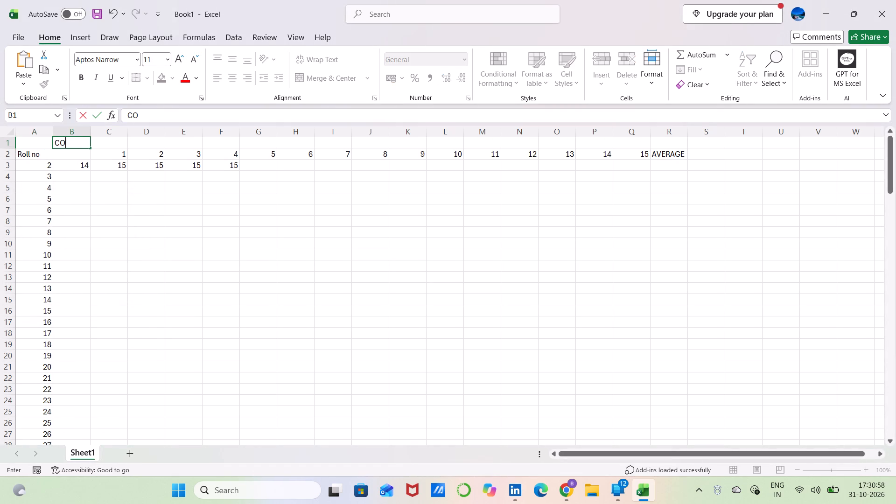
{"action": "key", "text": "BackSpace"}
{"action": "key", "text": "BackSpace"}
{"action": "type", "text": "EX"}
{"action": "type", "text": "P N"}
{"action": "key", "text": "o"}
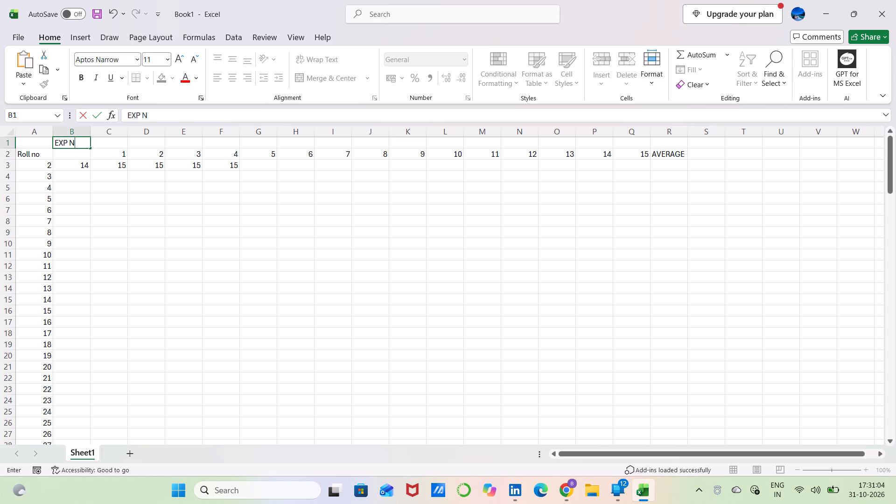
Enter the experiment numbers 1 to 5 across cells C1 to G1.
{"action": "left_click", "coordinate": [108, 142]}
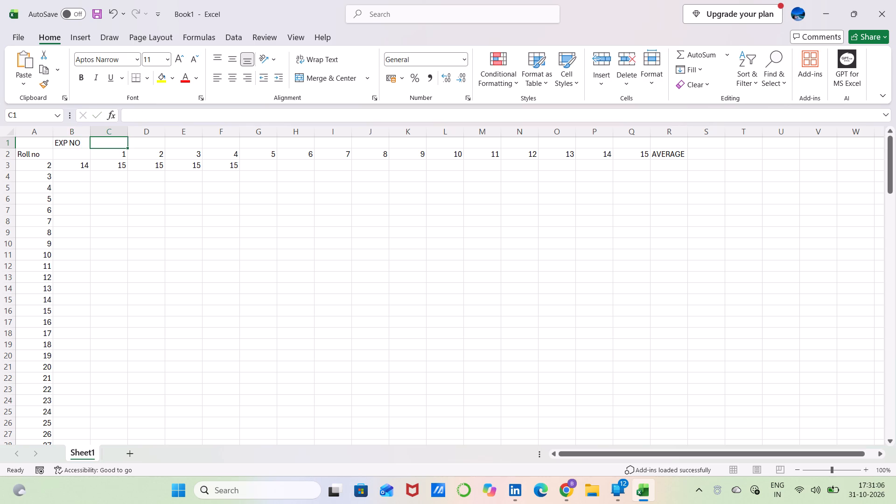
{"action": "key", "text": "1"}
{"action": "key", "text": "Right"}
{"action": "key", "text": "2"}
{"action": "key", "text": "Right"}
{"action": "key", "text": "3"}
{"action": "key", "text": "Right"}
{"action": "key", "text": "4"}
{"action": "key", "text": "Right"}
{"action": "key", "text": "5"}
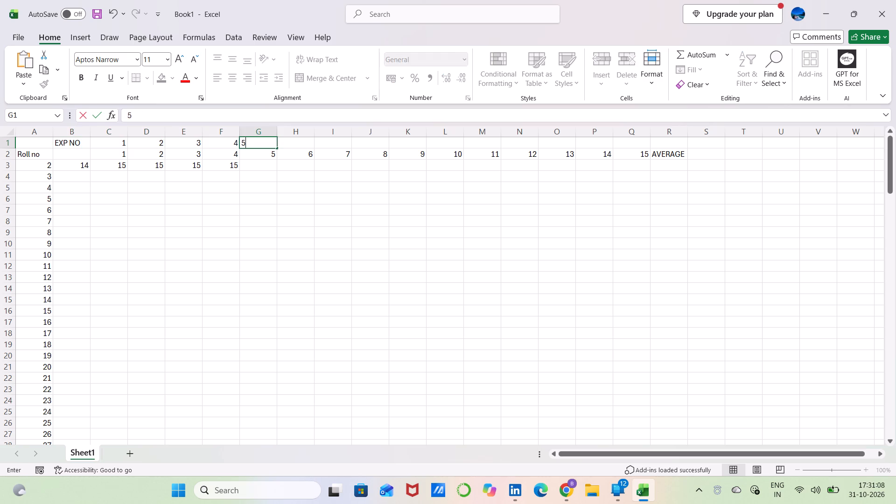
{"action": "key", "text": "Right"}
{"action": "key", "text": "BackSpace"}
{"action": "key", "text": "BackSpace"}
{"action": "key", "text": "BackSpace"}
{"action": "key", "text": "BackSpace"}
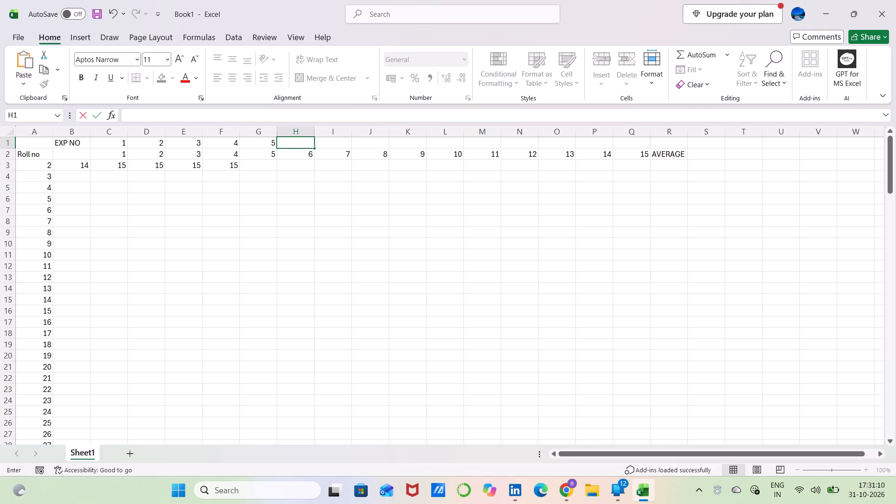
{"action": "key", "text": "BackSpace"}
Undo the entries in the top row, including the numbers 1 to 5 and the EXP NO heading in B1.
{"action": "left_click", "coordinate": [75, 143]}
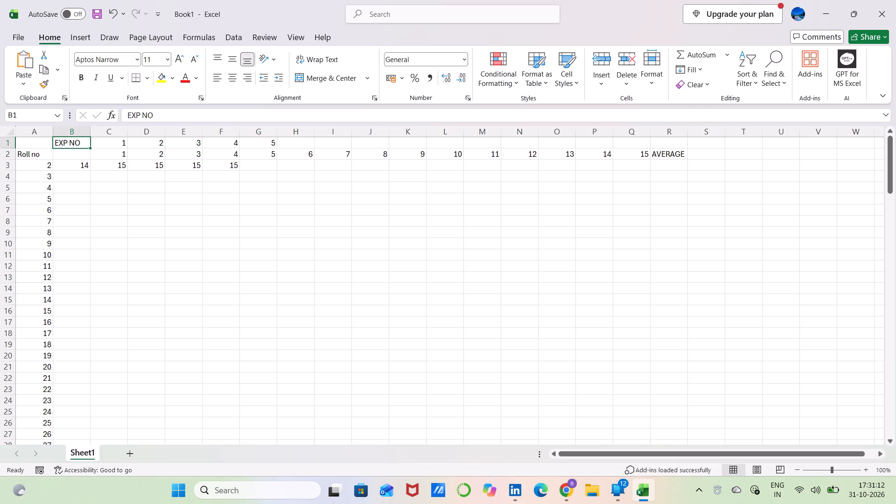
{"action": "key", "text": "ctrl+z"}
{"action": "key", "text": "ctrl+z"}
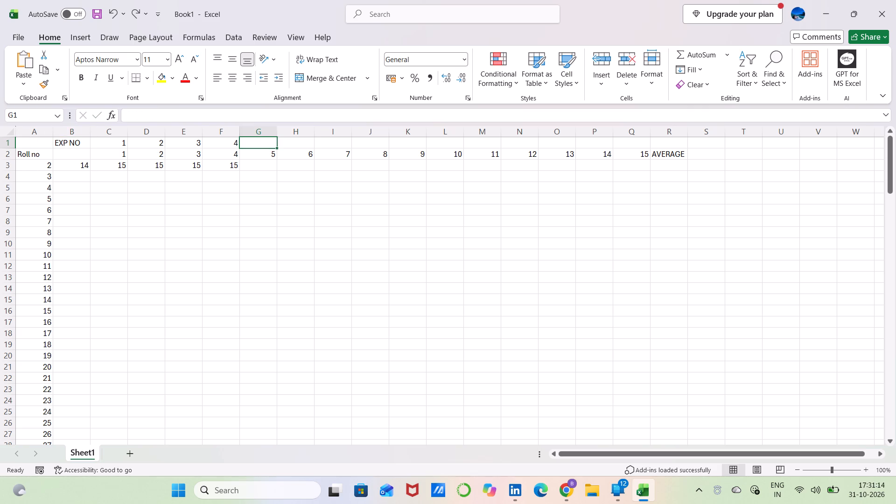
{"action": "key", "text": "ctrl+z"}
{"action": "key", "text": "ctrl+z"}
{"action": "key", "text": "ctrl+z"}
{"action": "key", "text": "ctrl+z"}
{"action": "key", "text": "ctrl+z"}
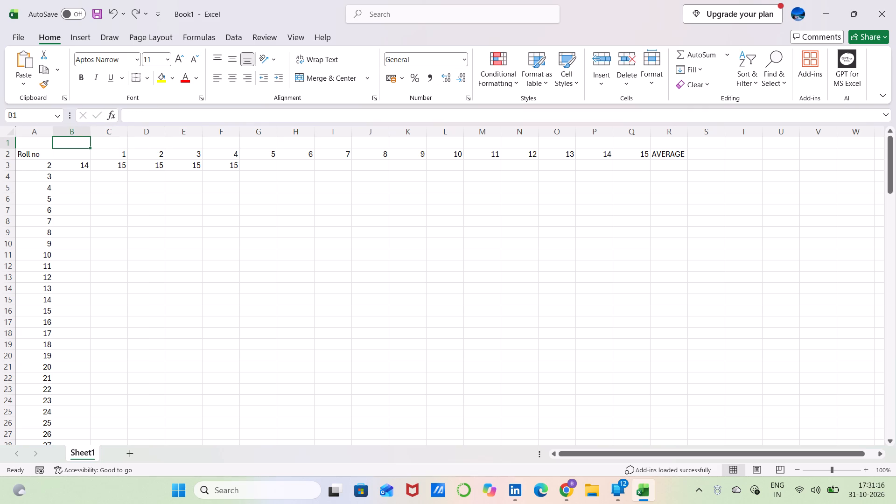
Enter the heading EXP NO in cell A1, above Roll no.
{"action": "left_click", "coordinate": [42, 144]}
{"action": "type", "text": "EXP NO"}
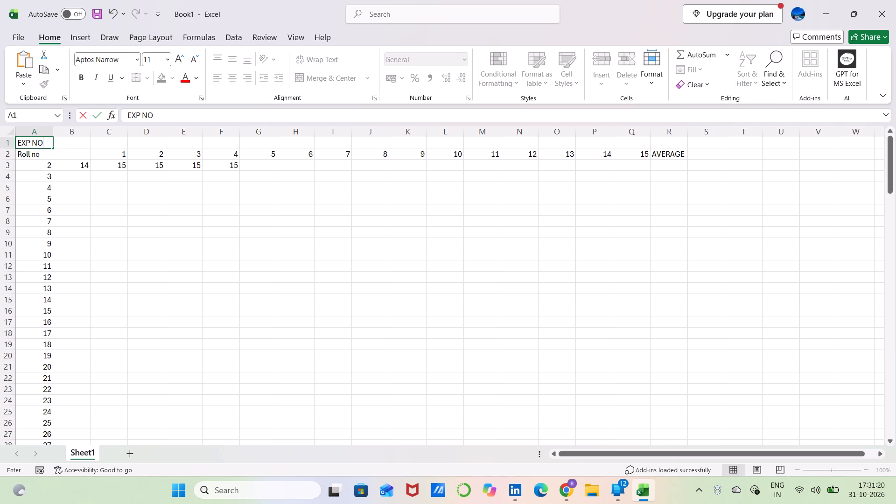
Enter the experiment numbers 1 to 9 across cells B1 to J1, beside EXP NO.
{"action": "left_click", "coordinate": [68, 147]}
{"action": "key", "text": "1"}
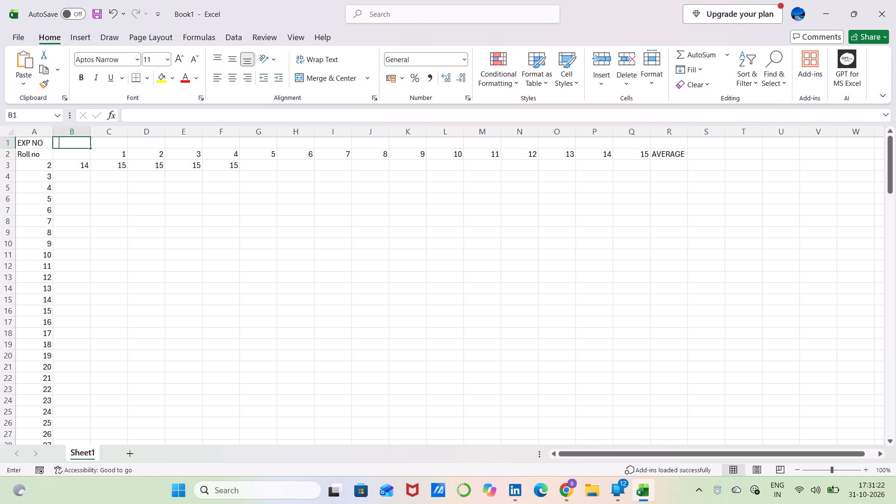
{"action": "key", "text": "Right"}
{"action": "key", "text": "2"}
{"action": "key", "text": "Right"}
{"action": "key", "text": "3"}
{"action": "key", "text": "Right"}
{"action": "key", "text": "4"}
{"action": "key", "text": "Right"}
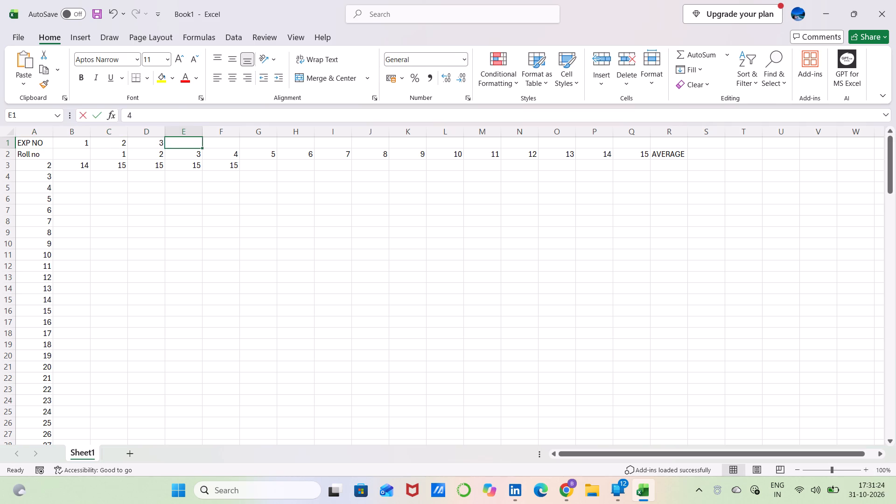
{"action": "key", "text": "5"}
{"action": "key", "text": "Right"}
{"action": "key", "text": "6"}
{"action": "key", "text": "Right"}
{"action": "key", "text": "7"}
{"action": "key", "text": "Right"}
{"action": "key", "text": "8"}
{"action": "key", "text": "Right"}
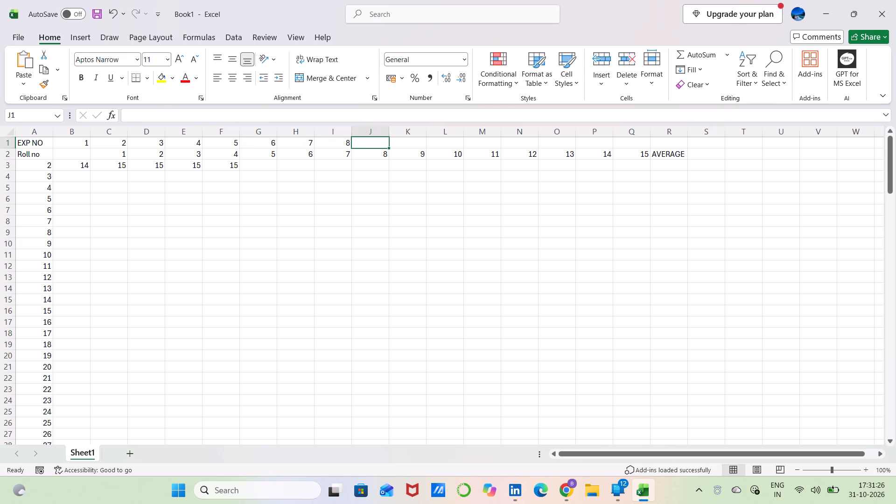
{"action": "key", "text": "9"}
{"action": "key", "text": "Right"}
Enter the experiment numbers 10 to 15 across cells K1 to P1.
{"action": "key", "text": "1"}
{"action": "key", "text": "Right"}
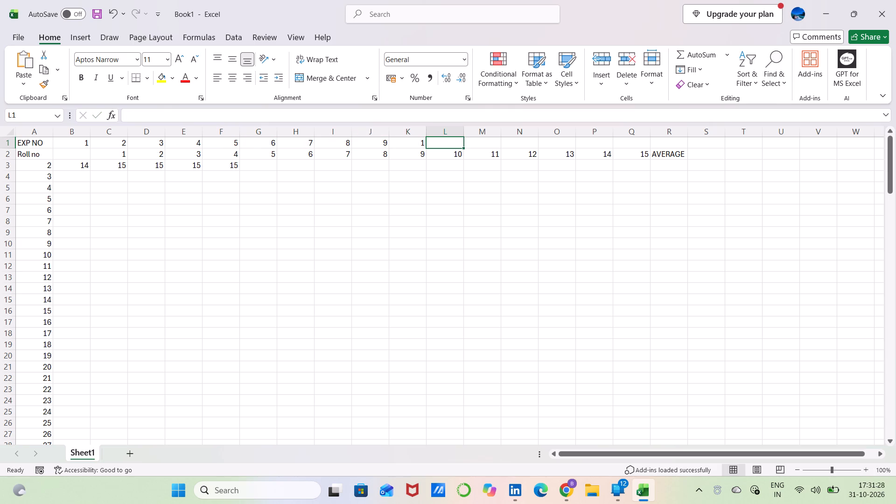
{"action": "key", "text": "Left"}
{"action": "key", "text": "1"}
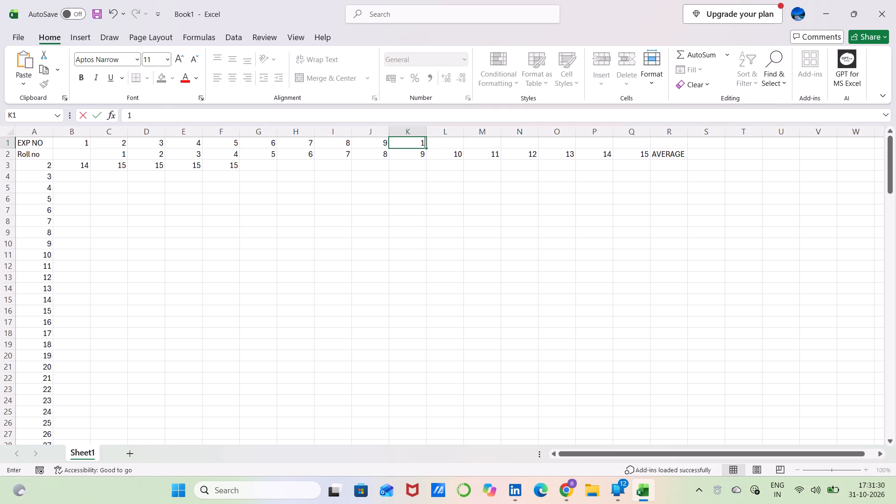
{"action": "key", "text": "0"}
{"action": "key", "text": "Right"}
{"action": "type", "text": "11"}
{"action": "key", "text": "Right"}
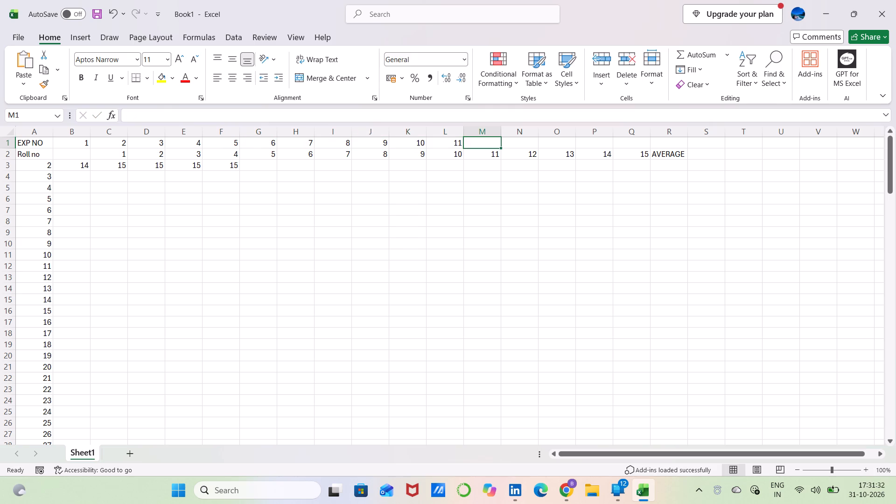
{"action": "key", "text": "1"}
{"action": "key", "text": "2"}
{"action": "key", "text": "Right"}
{"action": "type", "text": "13"}
{"action": "key", "text": "Right"}
{"action": "type", "text": "14"}
{"action": "key", "text": "Right"}
{"action": "type", "text": "15"}
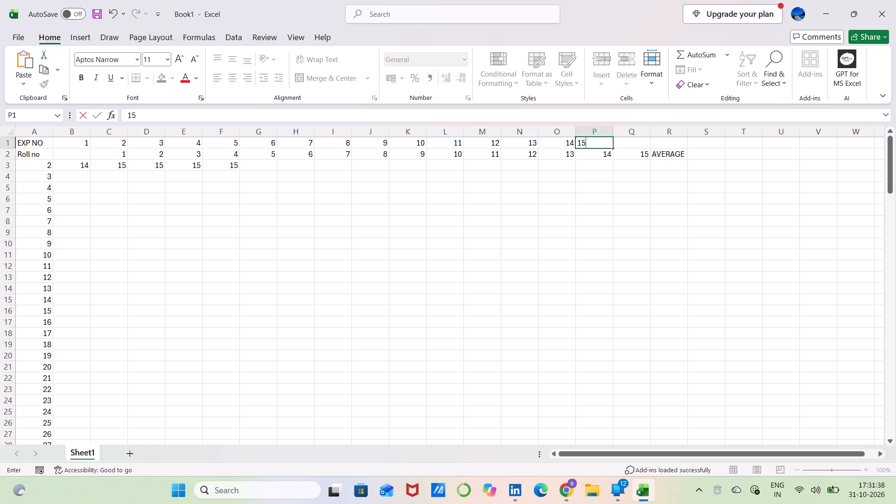
Enter the heading AVERAGAE in cell Q1, after experiment number 15.
{"action": "key", "text": "Right"}
{"action": "type", "text": "AVERAGAE"}
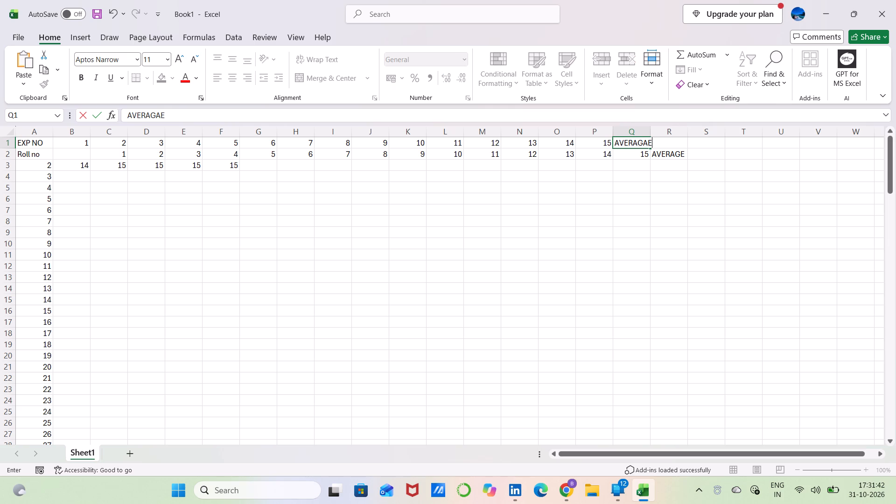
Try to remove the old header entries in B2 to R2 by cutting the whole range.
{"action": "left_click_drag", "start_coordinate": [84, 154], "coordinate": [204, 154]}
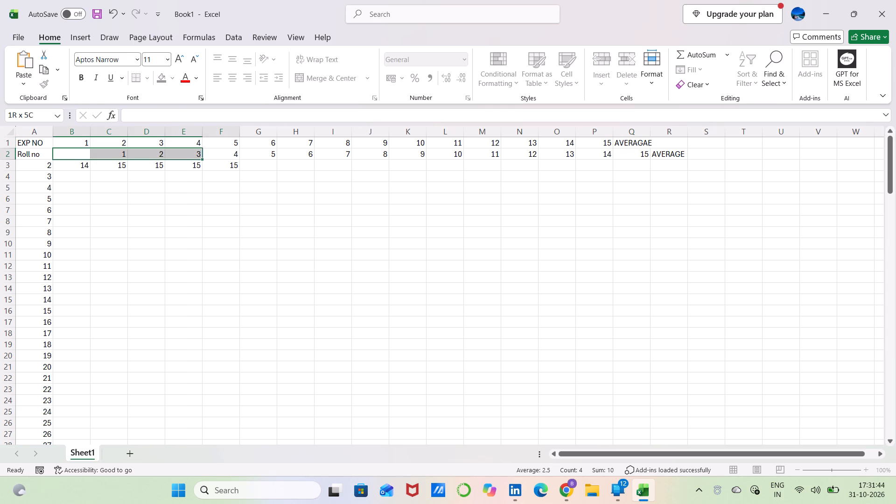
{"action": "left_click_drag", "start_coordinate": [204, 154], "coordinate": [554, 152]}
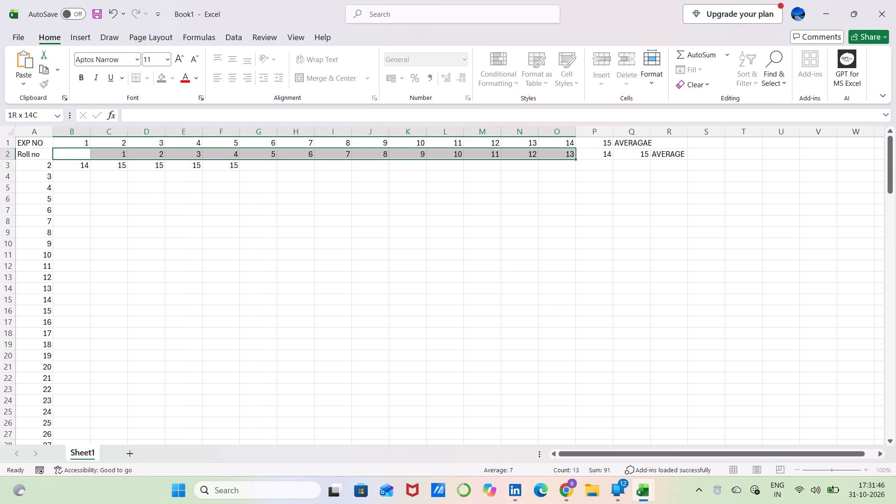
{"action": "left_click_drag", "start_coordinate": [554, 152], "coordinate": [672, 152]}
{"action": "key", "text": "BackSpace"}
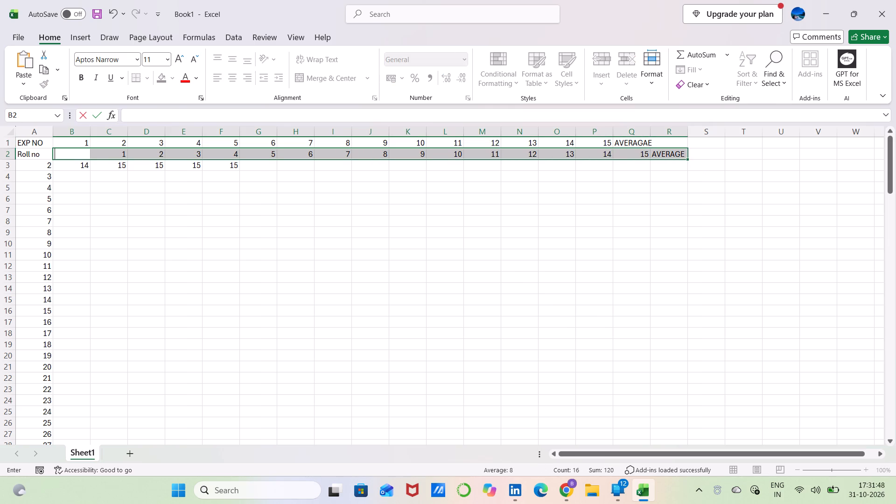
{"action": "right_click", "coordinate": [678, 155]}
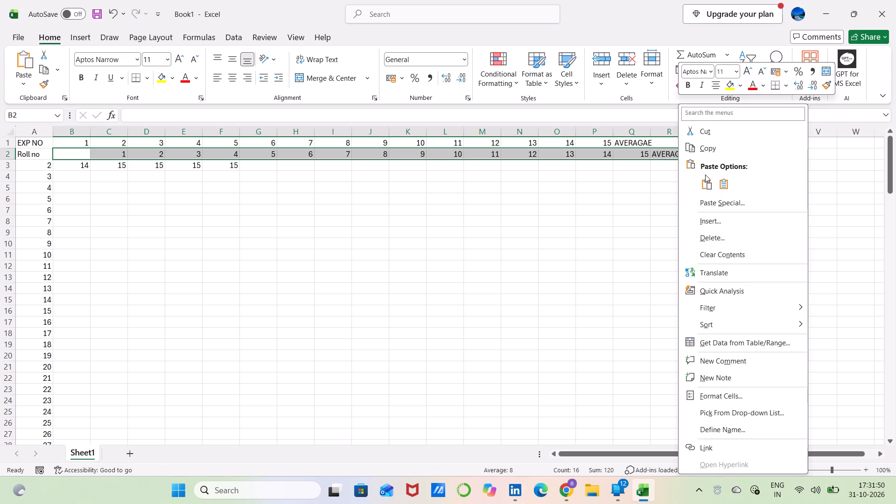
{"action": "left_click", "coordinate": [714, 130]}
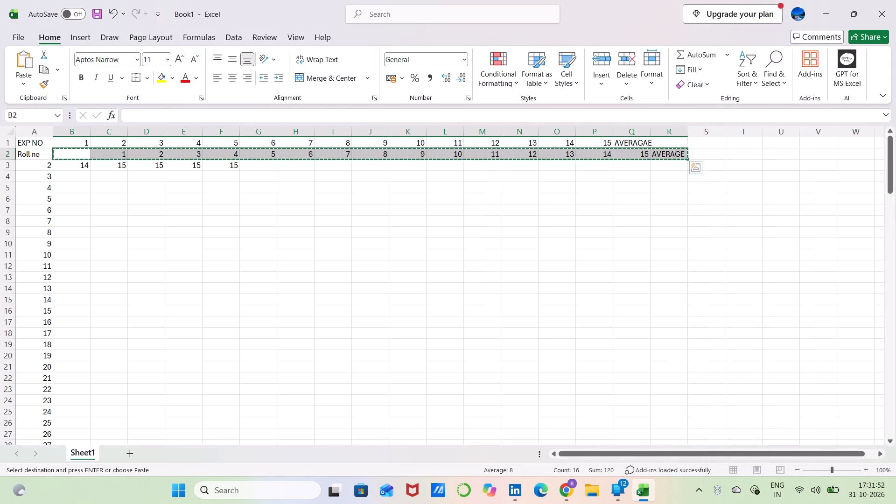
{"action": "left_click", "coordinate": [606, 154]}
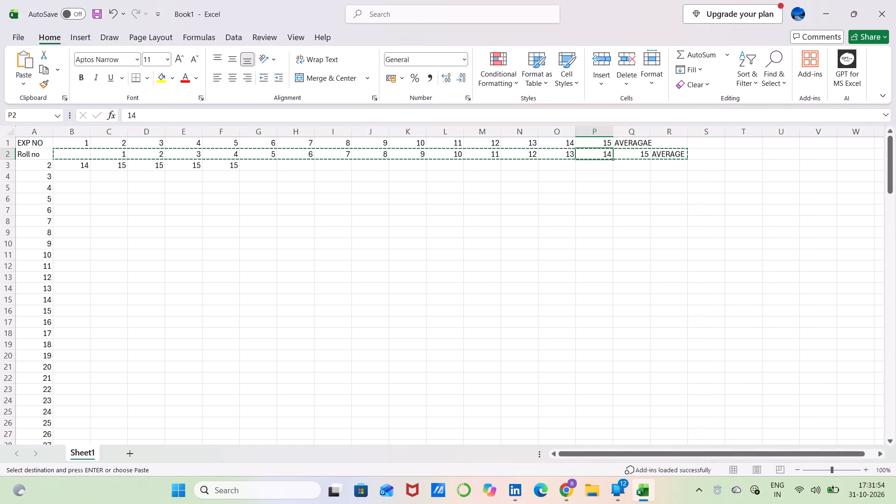
Clear the old AVERAGE heading and the numbers 15 down to 9 from cells R2 to K2.
{"action": "left_click", "coordinate": [665, 157]}
{"action": "key", "text": "backslash"}
{"action": "key", "text": "BackSpace"}
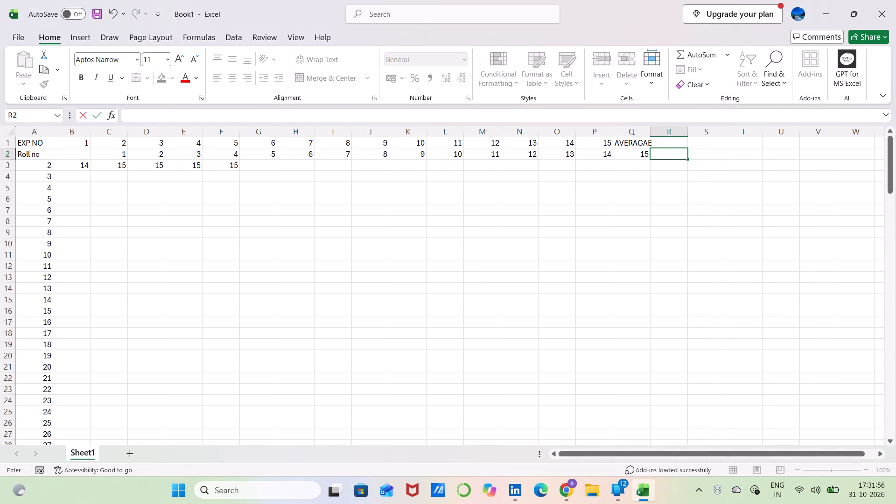
{"action": "key", "text": "Left"}
{"action": "key", "text": "BackSpace"}
{"action": "key", "text": "Left"}
{"action": "key", "text": "BackSpace"}
{"action": "key", "text": "Left"}
{"action": "key", "text": "BackSpace"}
{"action": "key", "text": "Left"}
{"action": "key", "text": "BackSpace"}
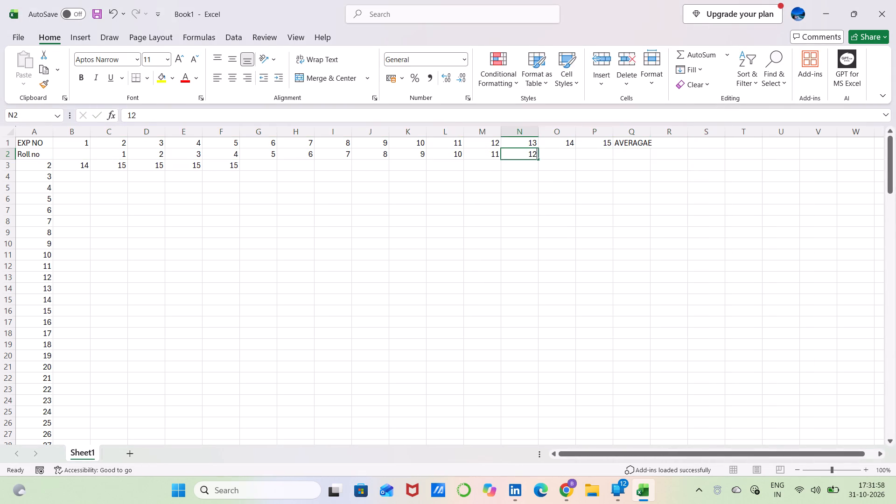
{"action": "key", "text": "Left"}
{"action": "key", "text": "BackSpace"}
{"action": "key", "text": "Left"}
{"action": "key", "text": "BackSpace"}
{"action": "key", "text": "Left"}
{"action": "key", "text": "BackSpace"}
{"action": "key", "text": "BackSpace"}
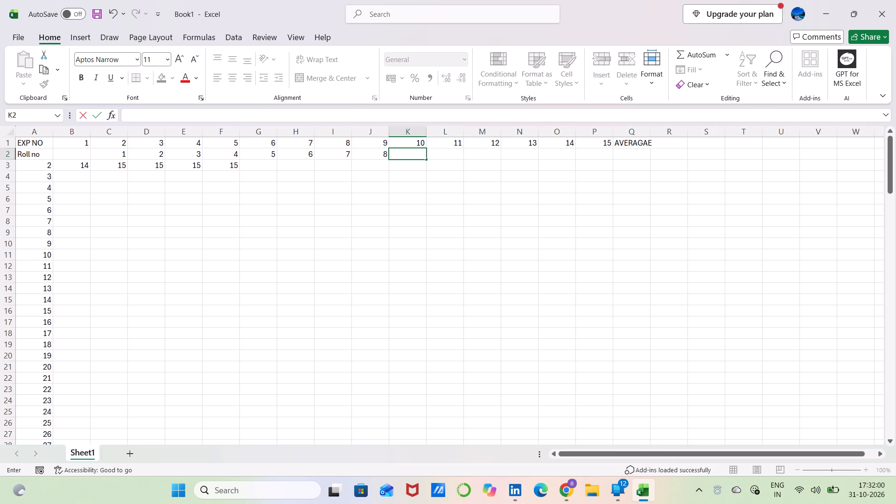
Clear the remaining old experiment numbers 8 down to 1 from cells J2 to C2.
{"action": "key", "text": "Left"}
{"action": "key", "text": "BackSpace"}
{"action": "key", "text": "Left"}
{"action": "key", "text": "BackSpace"}
{"action": "key", "text": "Left"}
{"action": "key", "text": "BackSpace"}
{"action": "key", "text": "Left"}
{"action": "key", "text": "BackSpace"}
{"action": "key", "text": "Left"}
{"action": "key", "text": "BackSpace"}
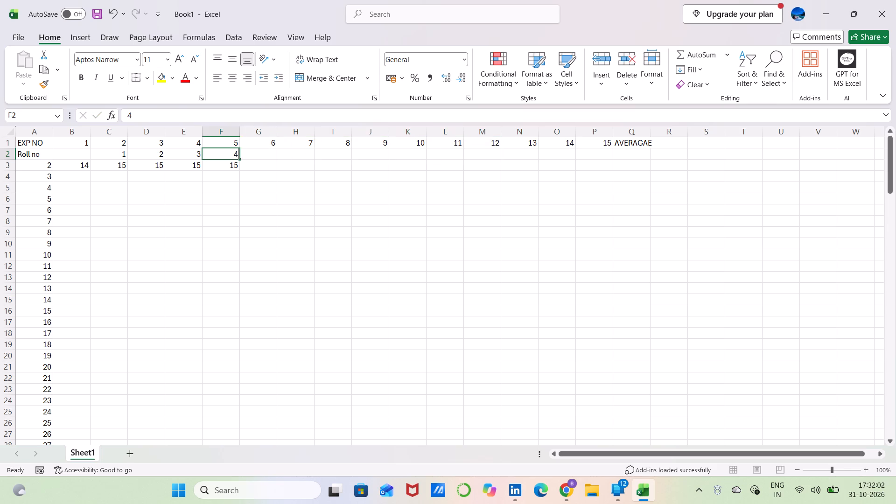
{"action": "key", "text": "Left"}
{"action": "key", "text": "BackSpace"}
{"action": "key", "text": "Left"}
{"action": "key", "text": "BackSpace"}
{"action": "key", "text": "Left"}
{"action": "key", "text": "BackSpace"}
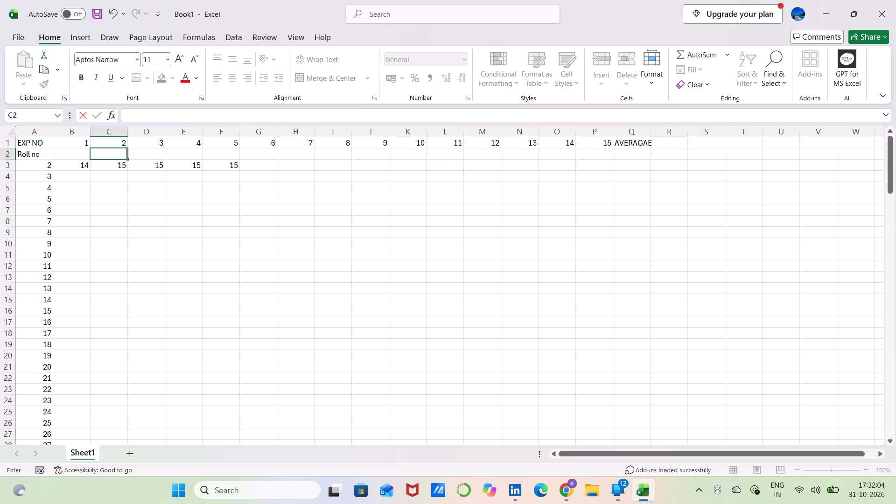
{"action": "left_click", "coordinate": [56, 161]}
Set the first roll number cell, A3, to the formula =ROW()-2.
{"action": "left_click", "coordinate": [38, 151]}
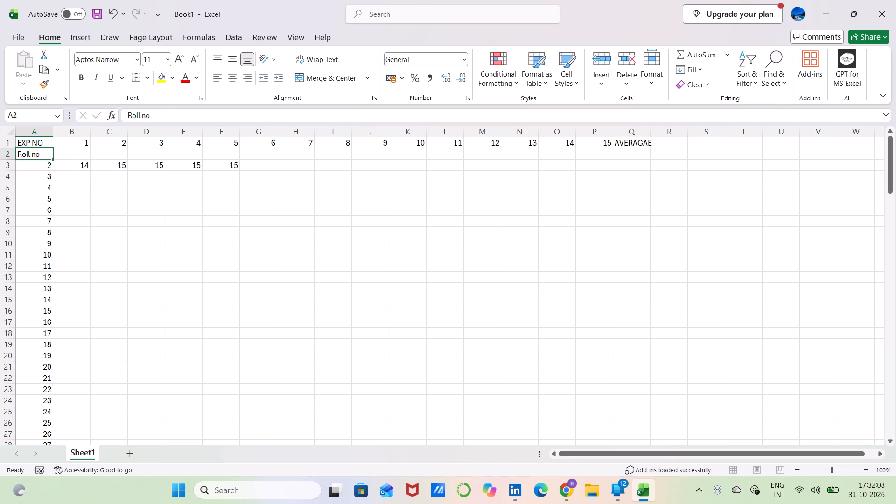
{"action": "left_click", "coordinate": [43, 162]}
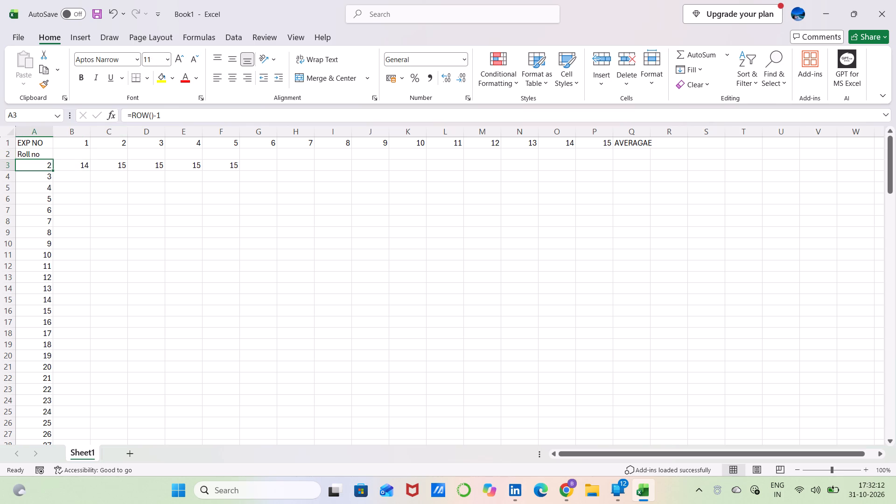
{"action": "left_click", "coordinate": [43, 168]}
{"action": "key", "text": "equal"}
{"action": "type", "text": "ROW"}
{"action": "type", "text": "()"}
{"action": "type", "text": "-2"}
{"action": "key", "text": "Return"}
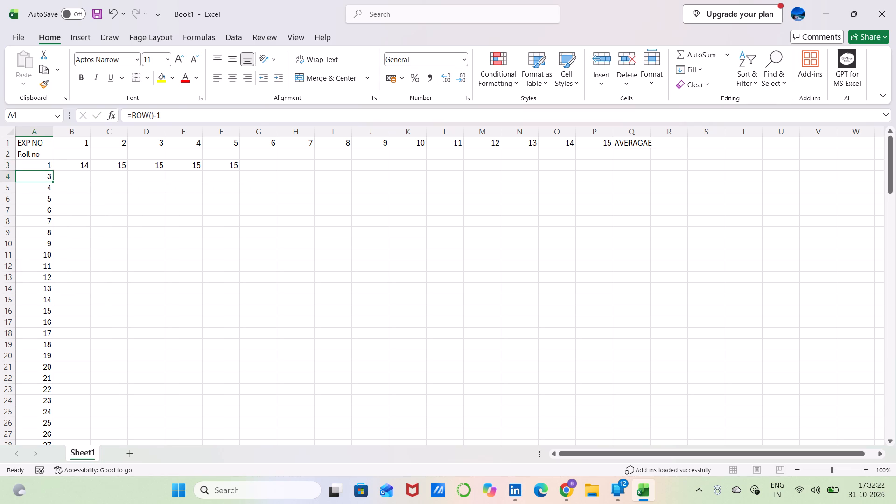
Fill the roll number formula from A3 down column A to row 73.
{"action": "left_click", "coordinate": [46, 165]}
{"action": "left_click_drag", "start_coordinate": [52, 169], "coordinate": [28, 347]}
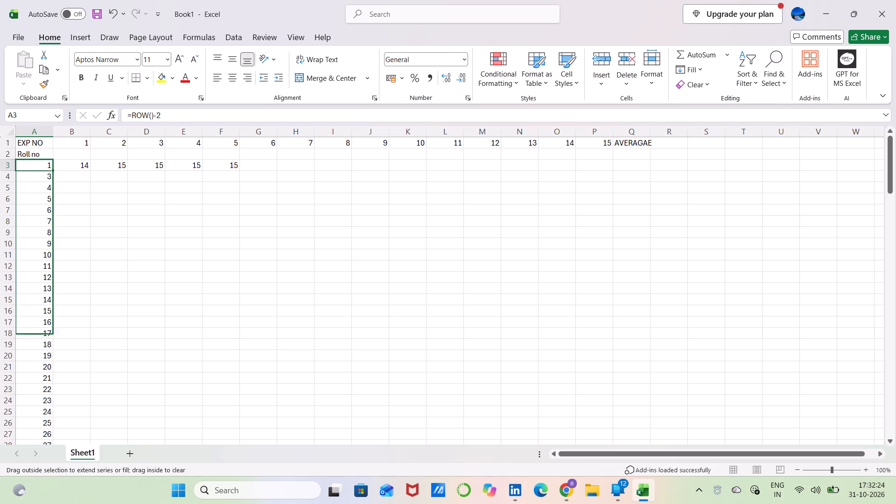
{"action": "left_click_drag", "start_coordinate": [28, 347], "coordinate": [31, 474]}
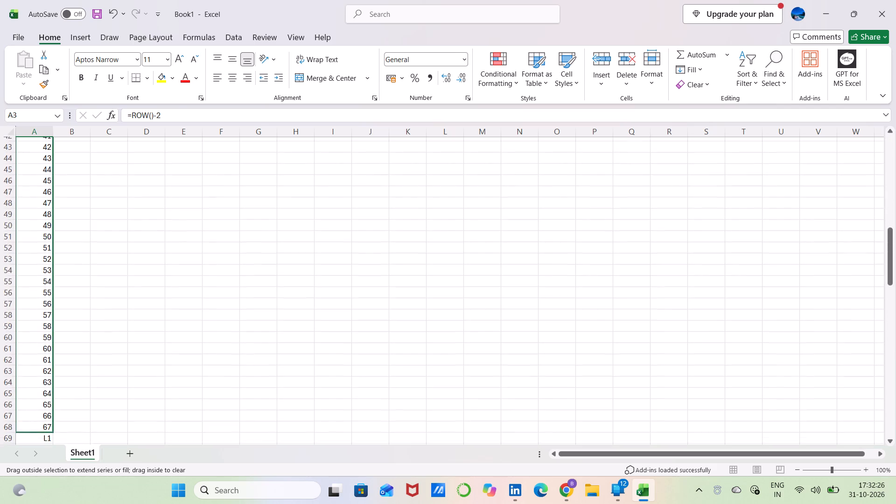
{"action": "left_click_drag", "start_coordinate": [31, 474], "coordinate": [31, 427]}
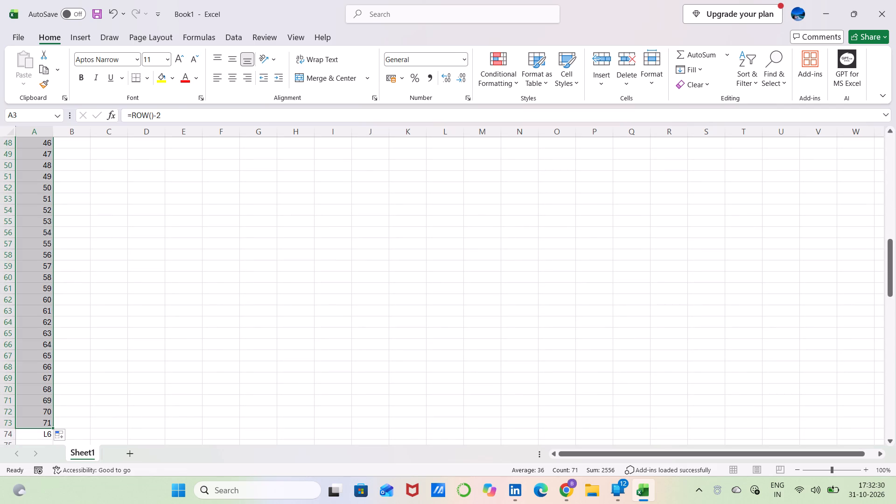
Move the filled roll number cells down one row, replacing the content of A74.
{"action": "left_click", "coordinate": [50, 428]}
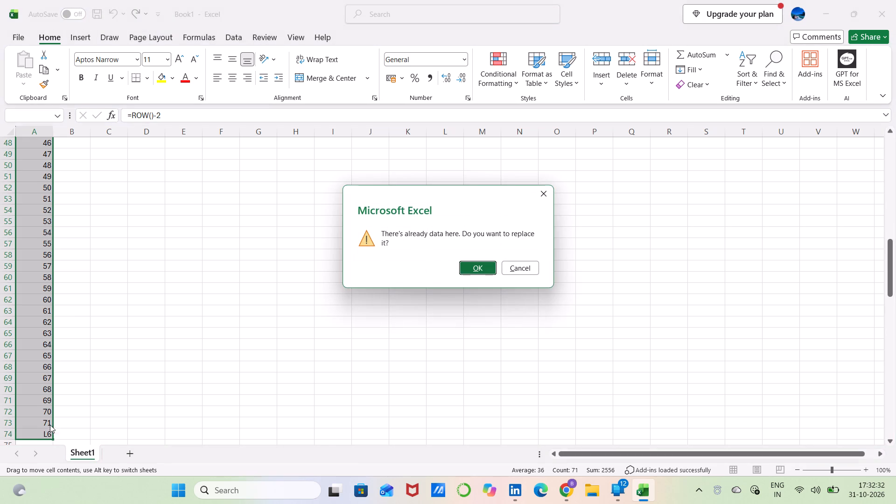
{"action": "left_click", "coordinate": [481, 266]}
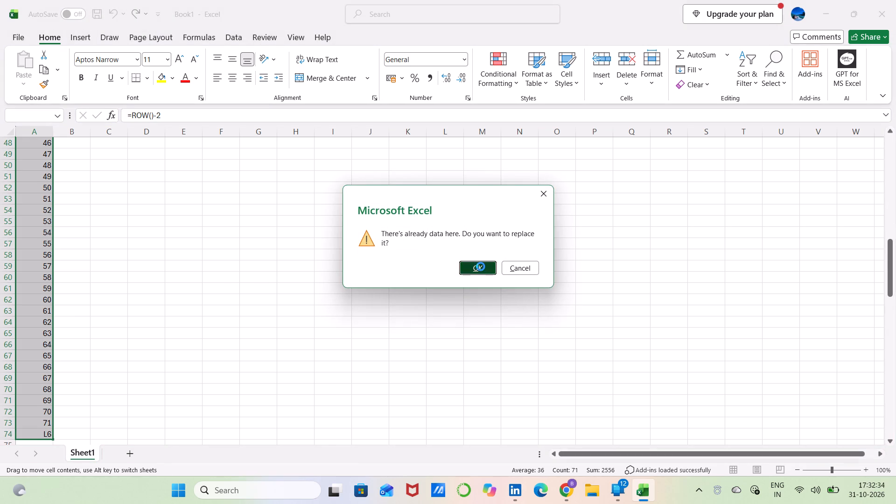
Enter the roll numbers L1 to L6 in cells A69 to A74, below roll number 66.
{"action": "scroll", "coordinate": [186, 319], "scroll_direction": "down", "scroll_amount": 1}
{"action": "left_click", "coordinate": [112, 314]}
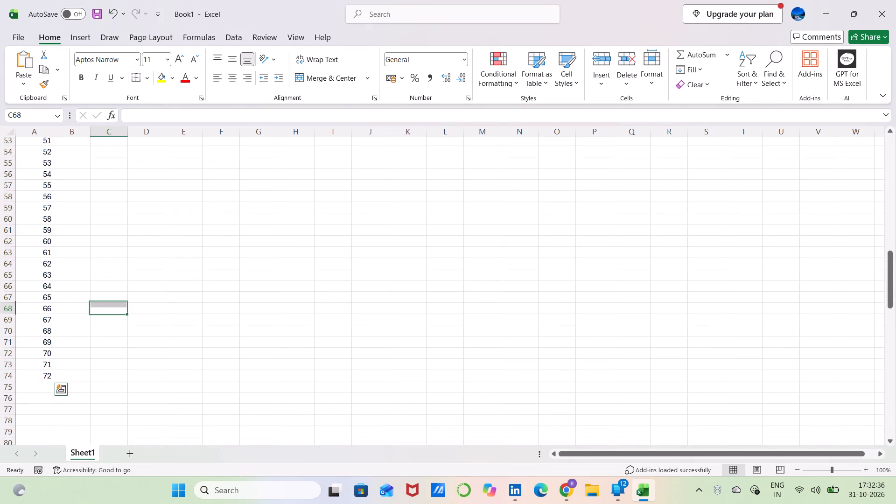
{"action": "left_click", "coordinate": [40, 328]}
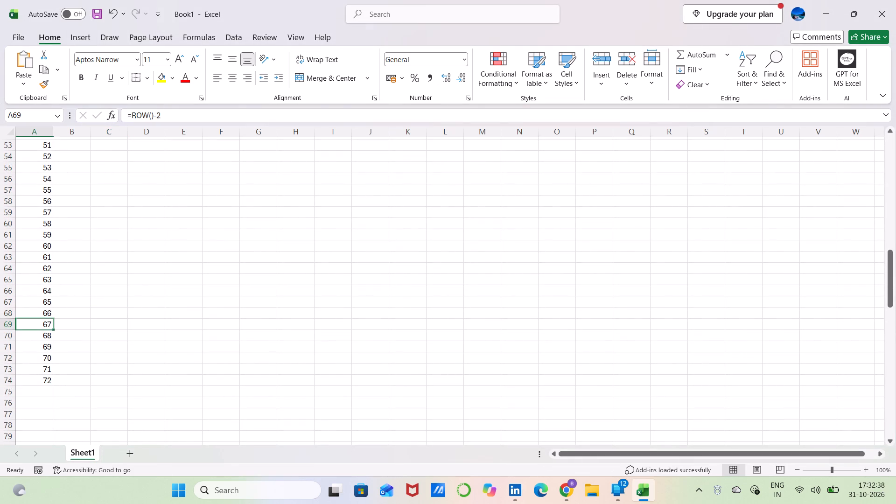
{"action": "key", "text": "BackSpace"}
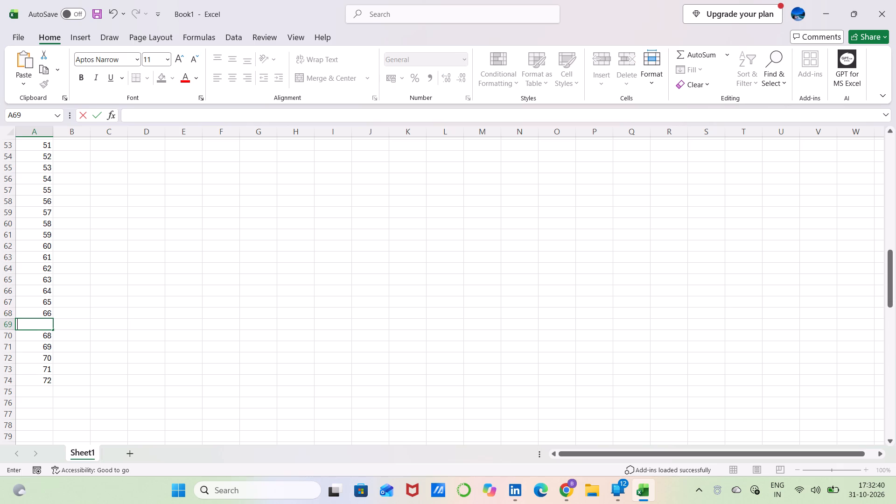
{"action": "type", "text": "L1"}
{"action": "key", "text": "Down"}
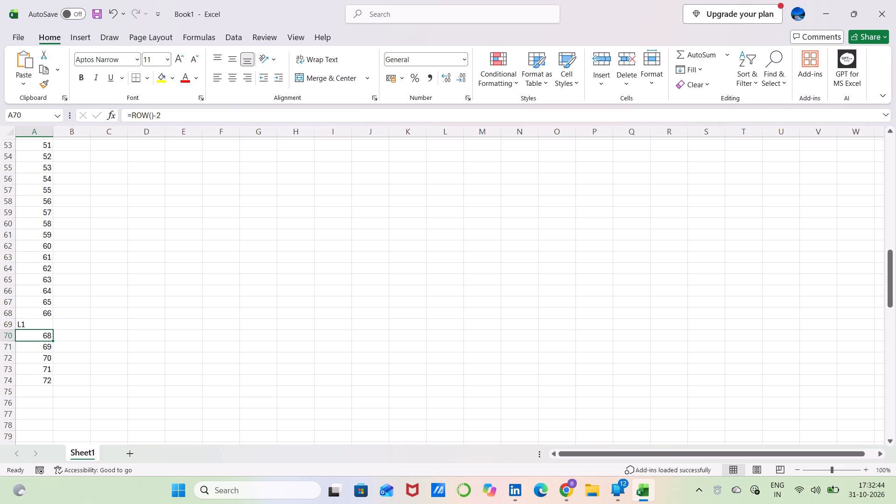
{"action": "type", "text": "L2"}
{"action": "key", "text": "Down"}
{"action": "type", "text": "L3"}
{"action": "key", "text": "Down"}
{"action": "type", "text": "L4"}
{"action": "key", "text": "Down"}
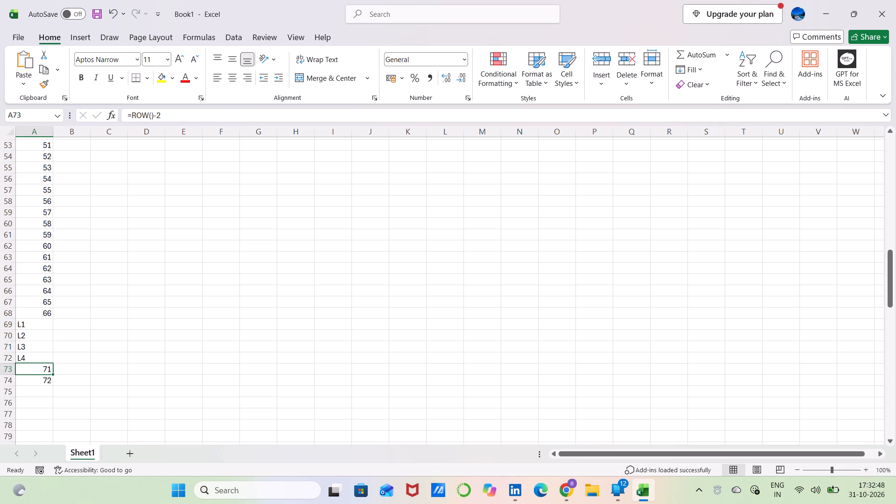
{"action": "type", "text": "L5"}
{"action": "key", "text": "Down"}
{"action": "type", "text": "L6"}
{"action": "left_click", "coordinate": [27, 324]}
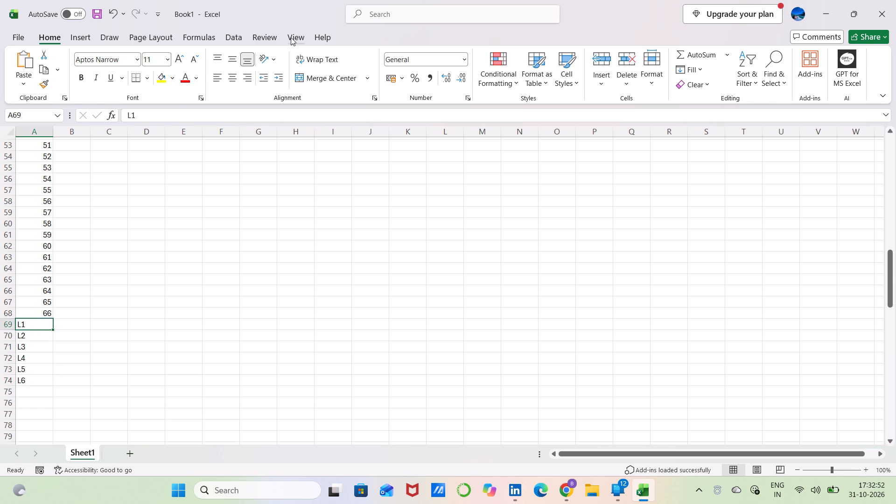
Right-align the roll numbers L1 to L6 in cells A69 to A74.
{"action": "left_click", "coordinate": [246, 76]}
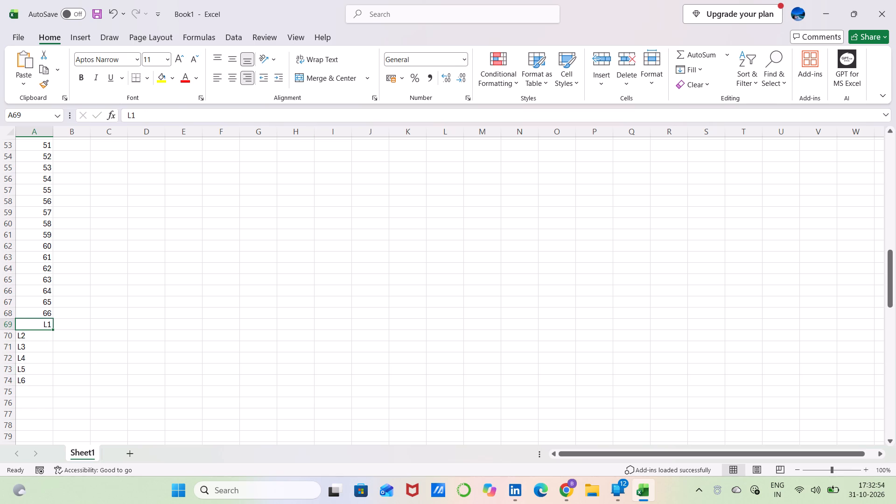
{"action": "left_click", "coordinate": [26, 333]}
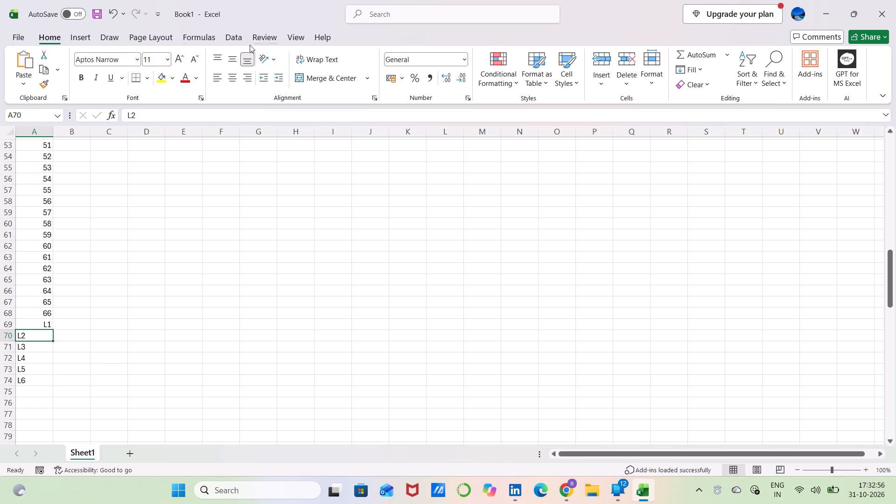
{"action": "left_click", "coordinate": [246, 75]}
{"action": "left_click", "coordinate": [21, 348]}
{"action": "left_click", "coordinate": [243, 78]}
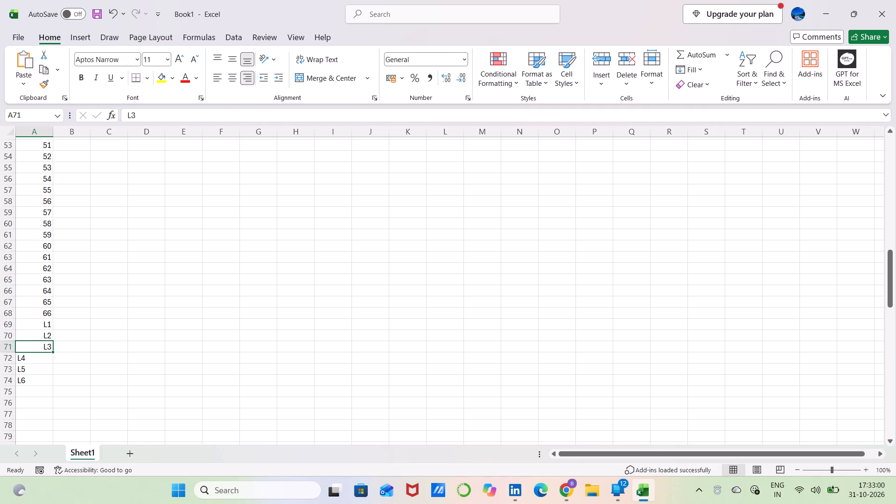
{"action": "key", "text": "Down"}
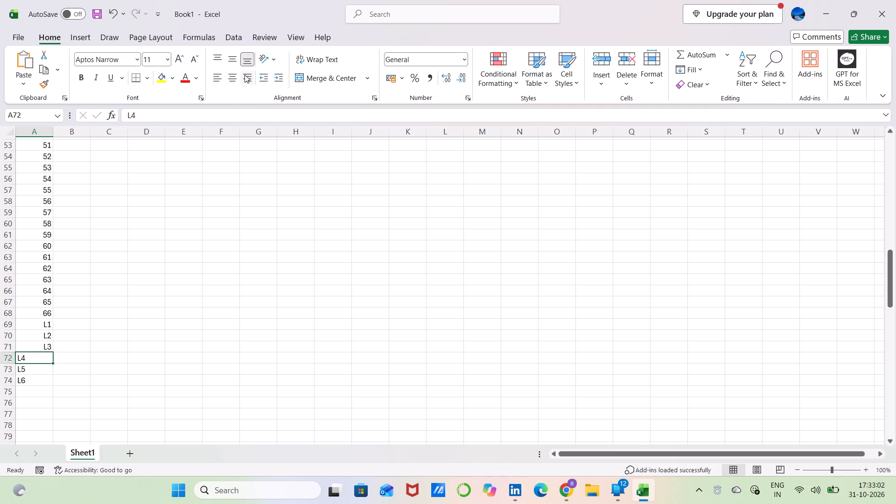
{"action": "left_click", "coordinate": [245, 75]}
{"action": "key", "text": "Down"}
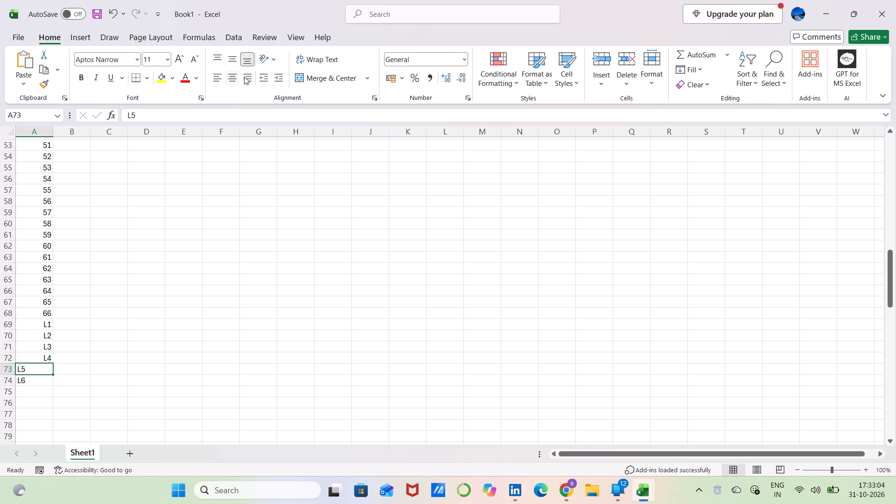
{"action": "left_click", "coordinate": [244, 77]}
{"action": "key", "text": "Down"}
{"action": "left_click", "coordinate": [244, 77]}
Enter roll number 1 in cell A3, above roll number 2.
{"action": "scroll", "coordinate": [264, 162], "scroll_direction": "up", "scroll_amount": 2}
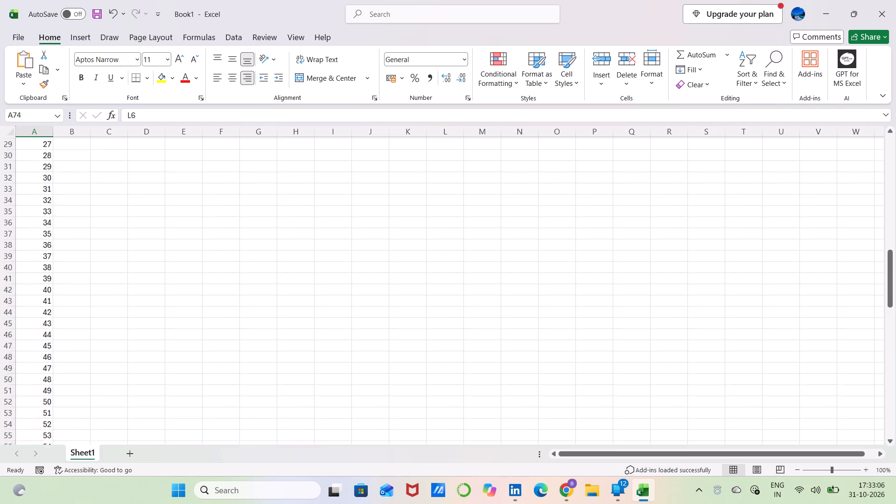
{"action": "scroll", "coordinate": [264, 162], "scroll_direction": "up", "scroll_amount": 4}
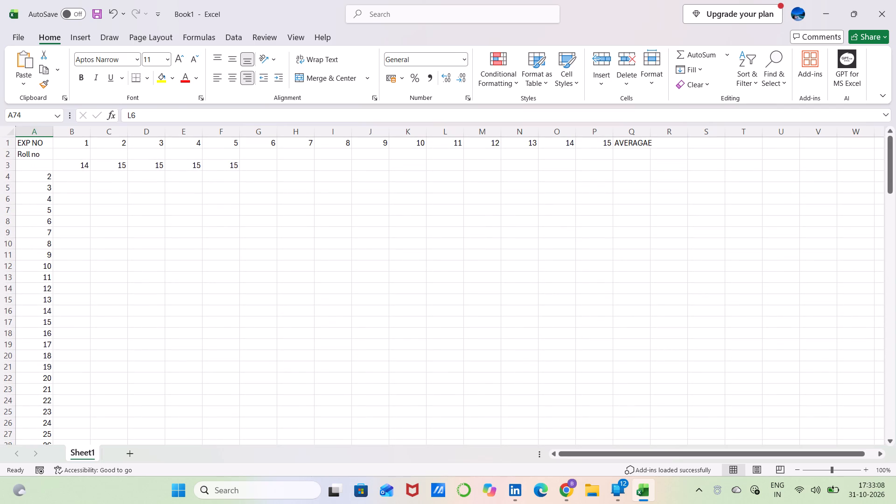
{"action": "left_click", "coordinate": [46, 167]}
{"action": "key", "text": "1"}
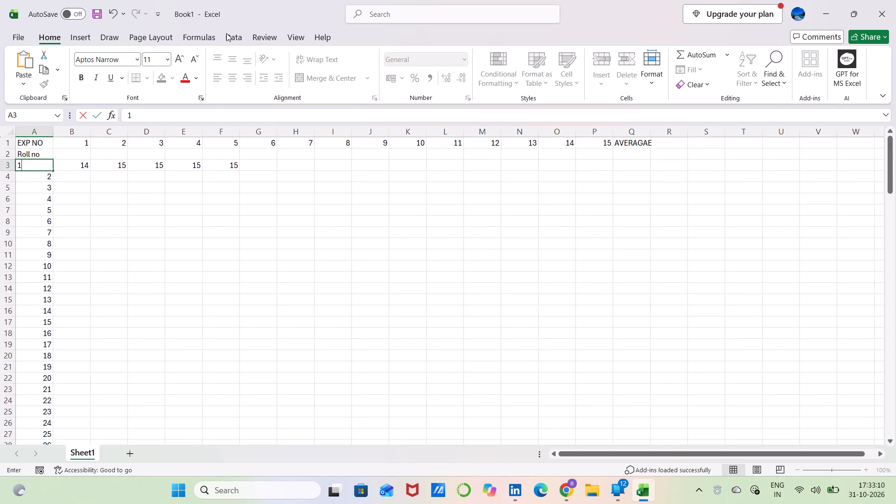
{"action": "left_click", "coordinate": [273, 182]}
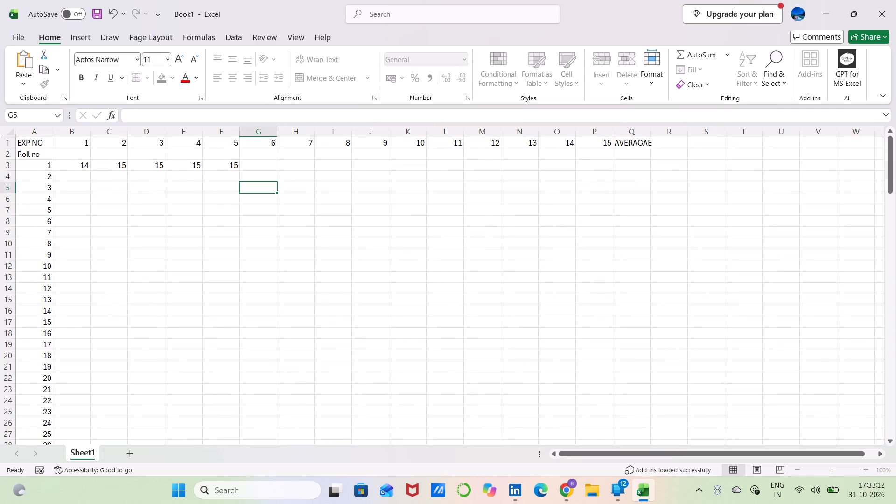
Enter roll number 1's marks for experiments 6 to 10 in G3 to K3: 14, 15, 15, 15, 15.
{"action": "left_click", "coordinate": [263, 168]}
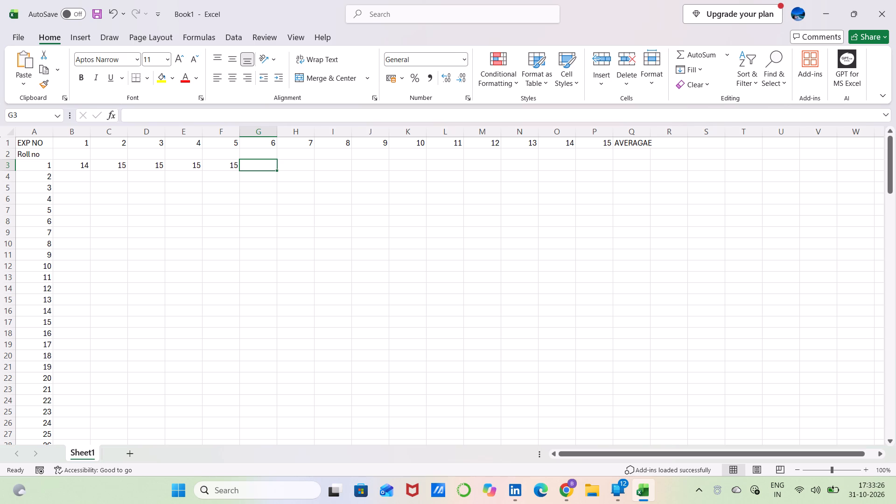
{"action": "key", "text": "1"}
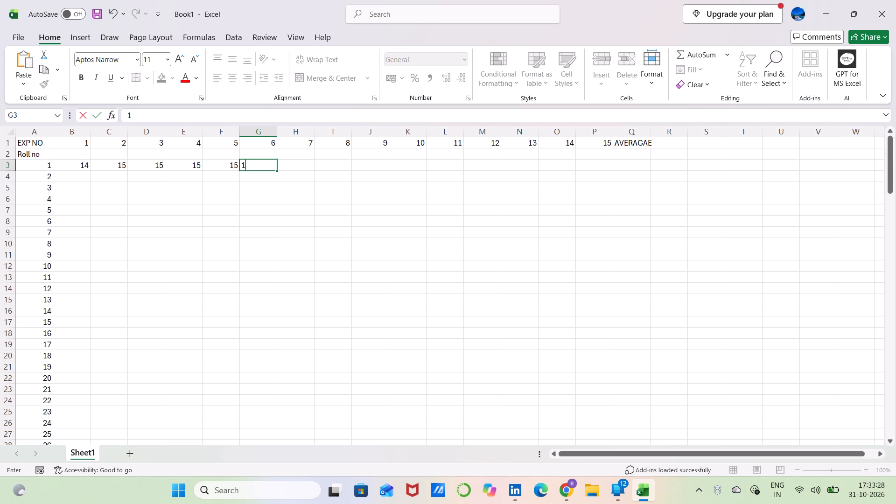
{"action": "key", "text": "4"}
{"action": "key", "text": "Right"}
{"action": "key", "text": "1"}
{"action": "key", "text": "Right"}
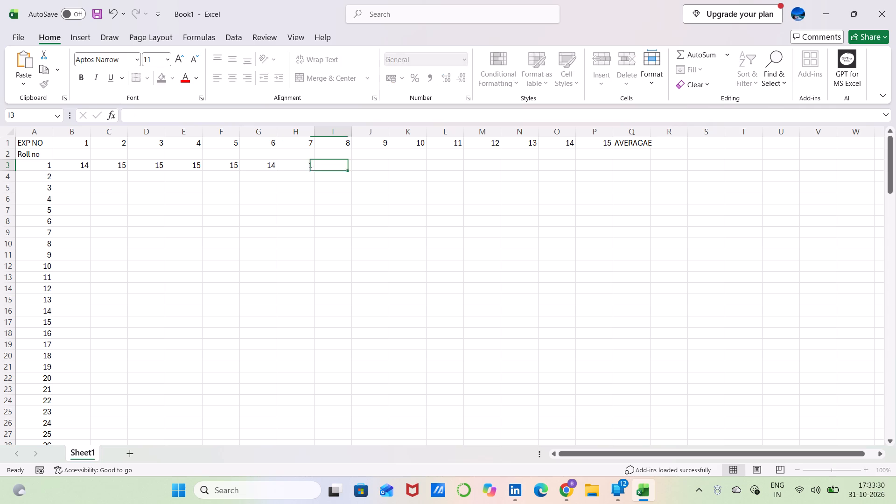
{"action": "key", "text": "5"}
{"action": "key", "text": "Left"}
{"action": "type", "text": "15"}
{"action": "key", "text": "Right"}
{"action": "key", "text": "1"}
{"action": "key", "text": "5"}
{"action": "key", "text": "Right"}
{"action": "type", "text": "15"}
{"action": "key", "text": "Right"}
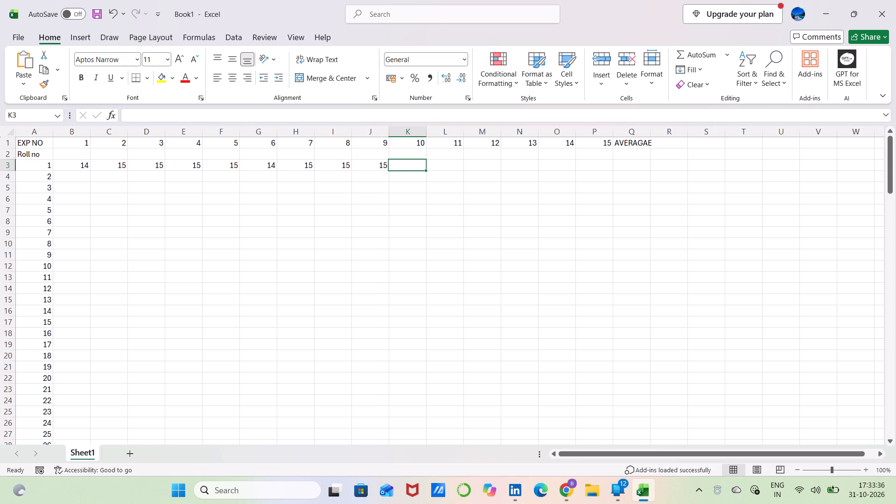
{"action": "type", "text": "15"}
{"action": "key", "text": "Right"}
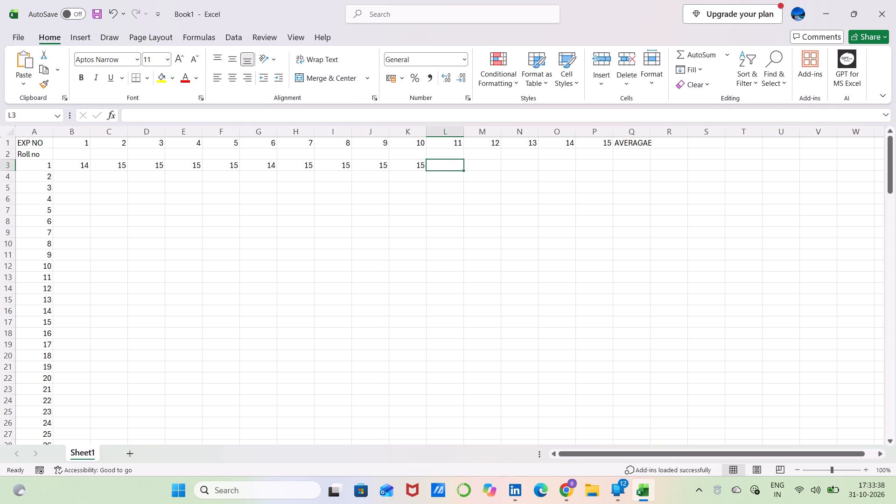
Fill the mark 15 from K3 across row 3 to O3, covering experiments 11 to 14.
{"action": "left_click", "coordinate": [409, 167]}
{"action": "left_click_drag", "start_coordinate": [426, 170], "coordinate": [543, 167]}
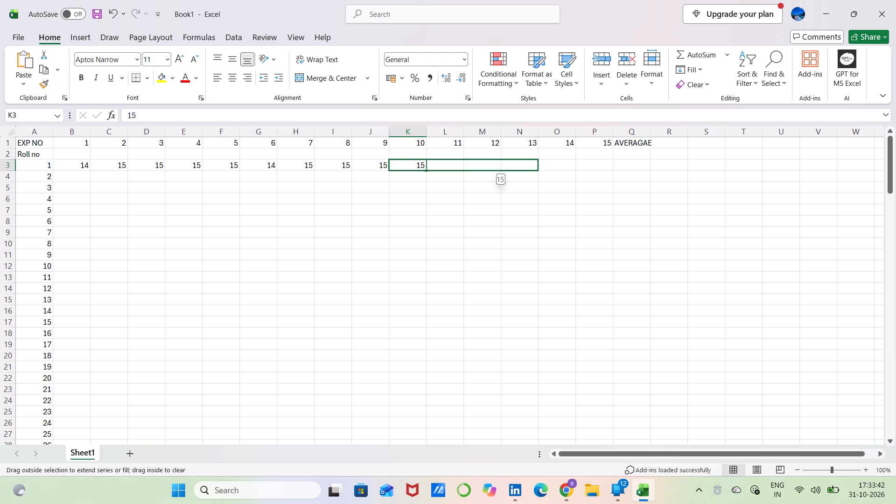
{"action": "left_click_drag", "start_coordinate": [543, 167], "coordinate": [577, 163]}
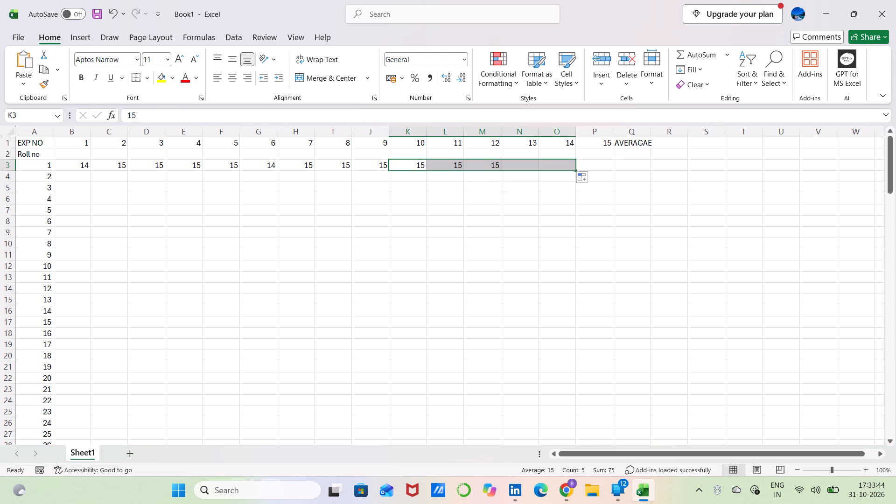
Enter roll number 2's marks for experiments 1 to 4 in B4 to E4: 15, 15, 14, 15.
{"action": "left_click", "coordinate": [70, 179]}
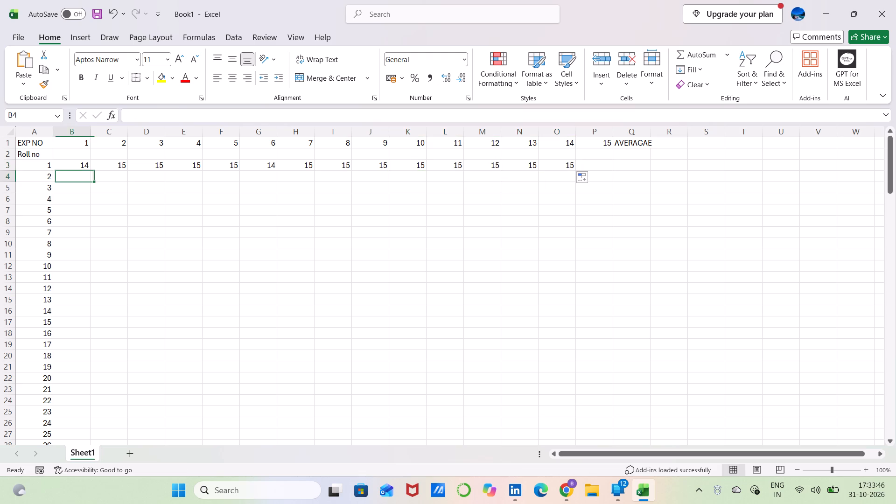
{"action": "type", "text": "15"}
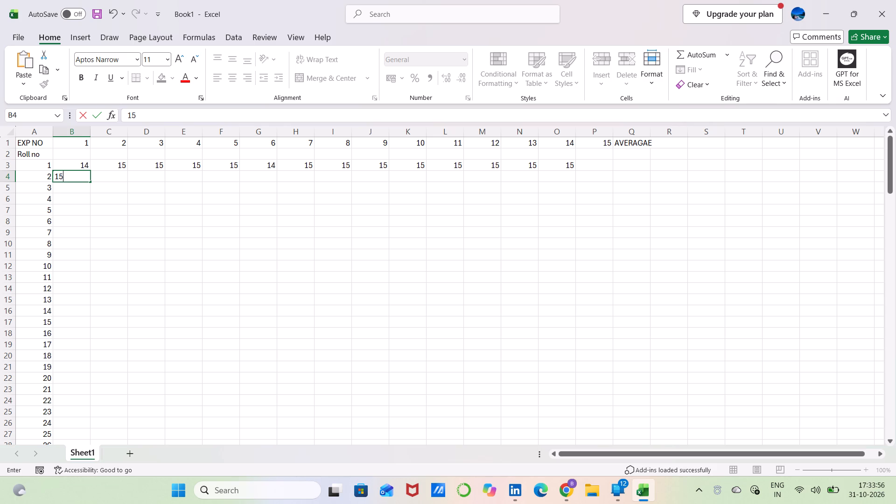
{"action": "key", "text": "Right"}
{"action": "type", "text": "14"}
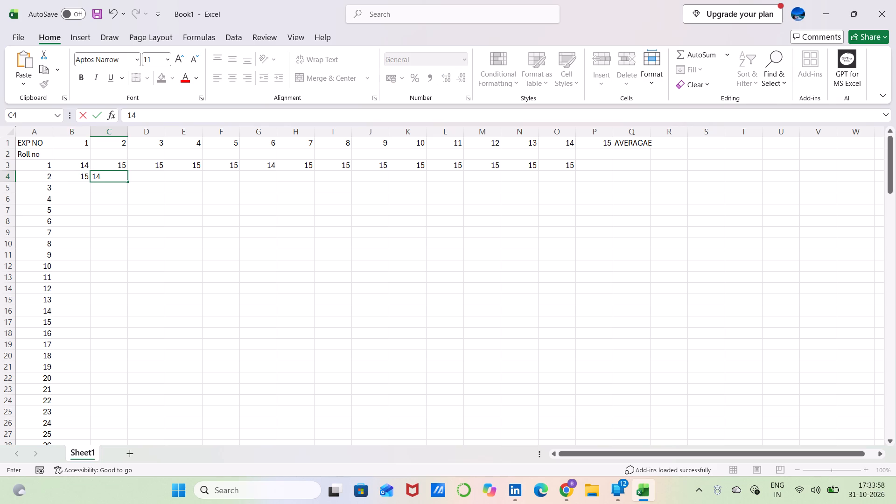
{"action": "key", "text": "BackSpace"}
{"action": "key", "text": "5"}
{"action": "key", "text": "Right"}
{"action": "type", "text": "14"}
{"action": "key", "text": "Right"}
{"action": "type", "text": "15"}
{"action": "key", "text": "Right"}
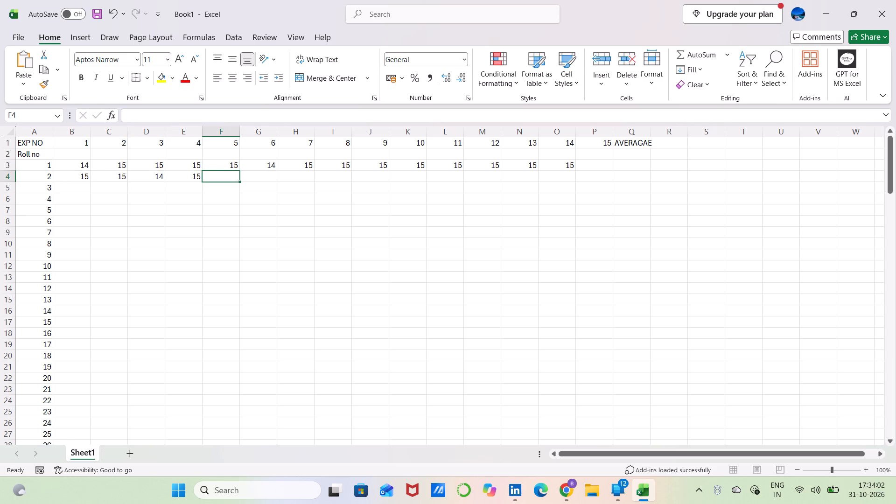
Fill the mark 15 from E4 across row 4 to O4, covering experiments 5 to 14.
{"action": "left_click", "coordinate": [185, 178]}
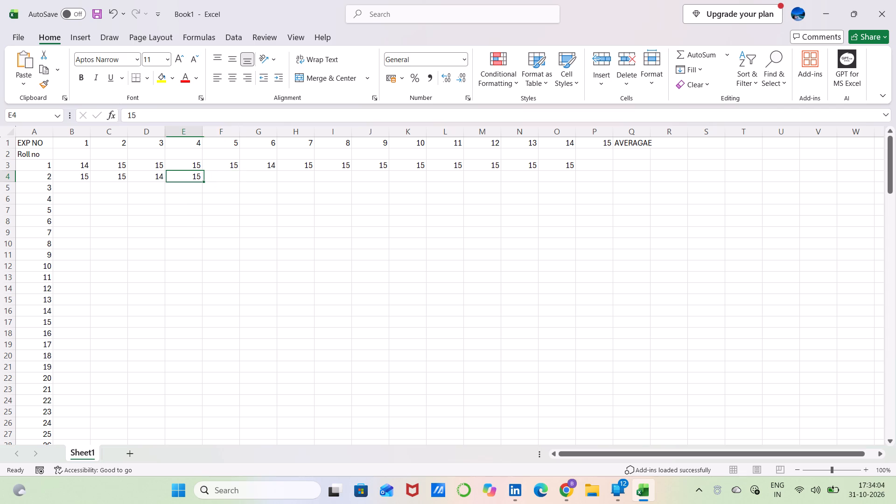
{"action": "left_click_drag", "start_coordinate": [201, 181], "coordinate": [464, 185]}
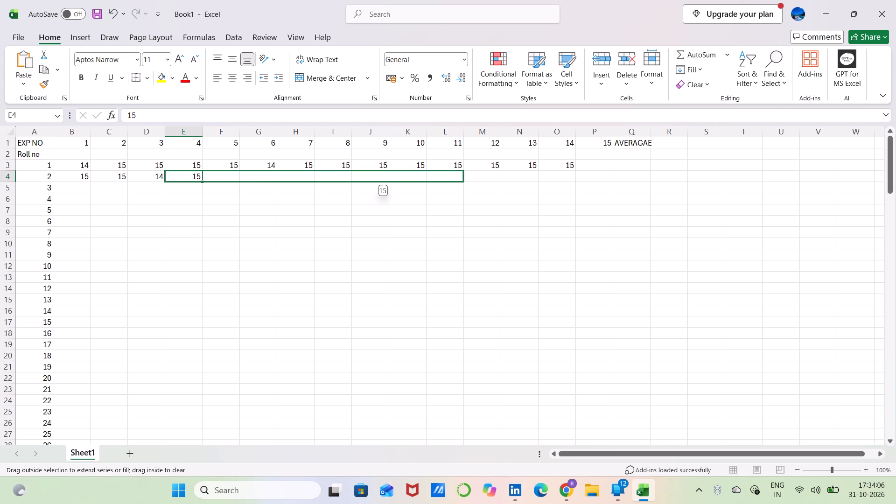
{"action": "left_click_drag", "start_coordinate": [464, 185], "coordinate": [580, 181]}
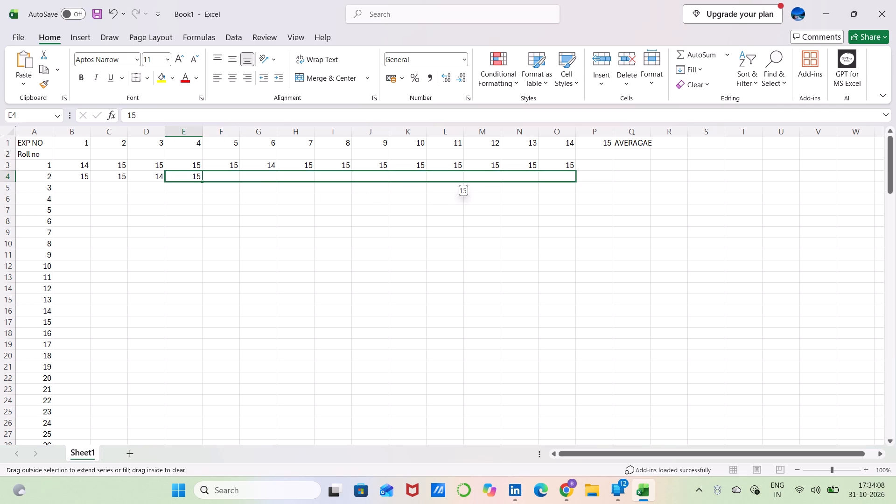
{"action": "left_click_drag", "start_coordinate": [580, 181], "coordinate": [572, 179]}
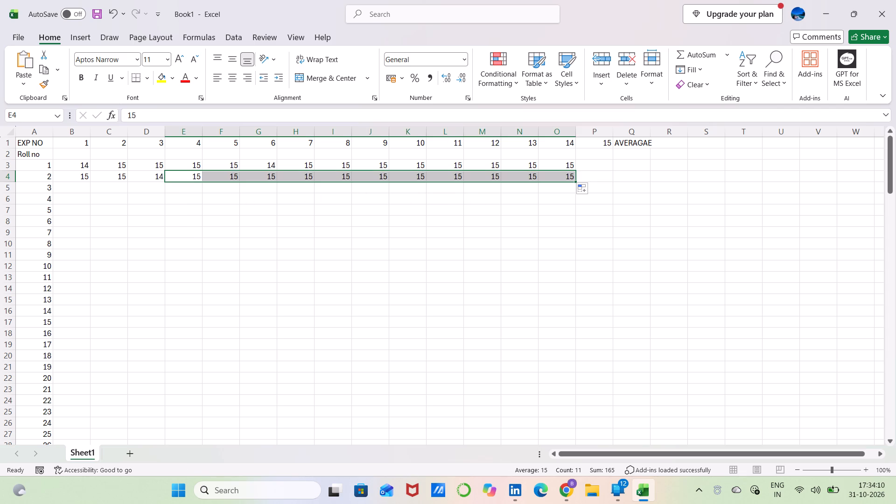
Enter roll number 3's marks for experiments 1 to 6 in B5 to G5: 15, 15, 14, 15, 15, 15.
{"action": "left_click", "coordinate": [77, 190]}
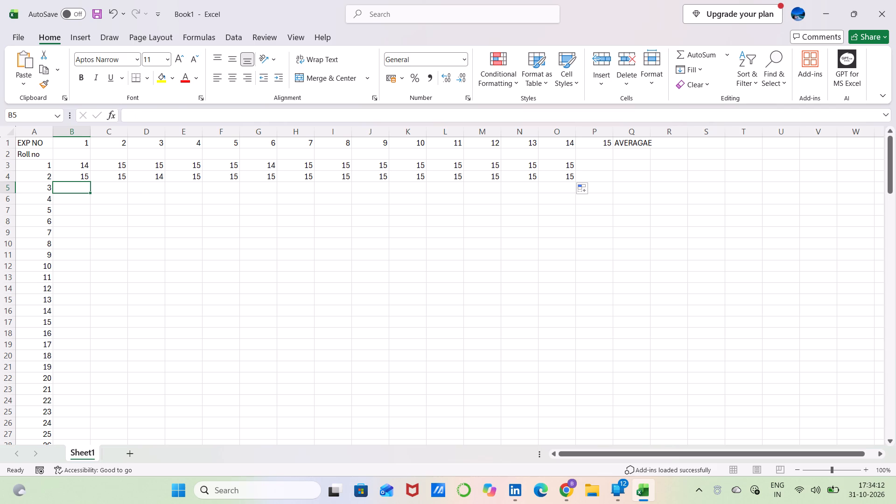
{"action": "key", "text": "1"}
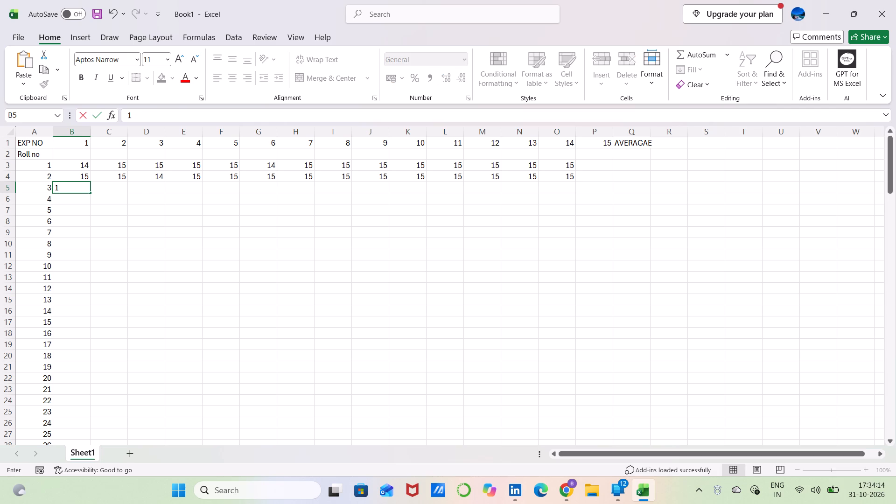
{"action": "key", "text": "5"}
{"action": "key", "text": "Right"}
{"action": "type", "text": "15"}
{"action": "key", "text": "Right"}
{"action": "type", "text": "14"}
{"action": "key", "text": "Right"}
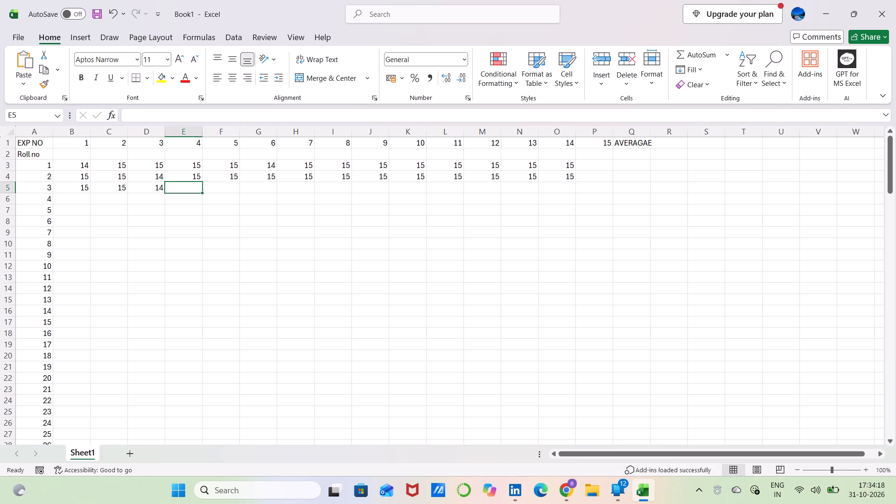
{"action": "key", "text": "Right"}
{"action": "key", "text": "Left"}
{"action": "type", "text": "15"}
{"action": "key", "text": "Right"}
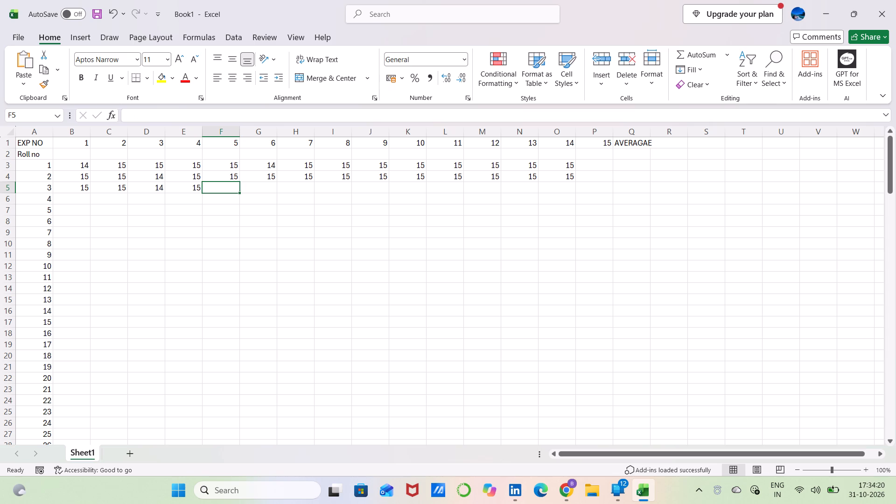
{"action": "type", "text": "15"}
{"action": "key", "text": "Right"}
{"action": "type", "text": "15"}
{"action": "key", "text": "Right"}
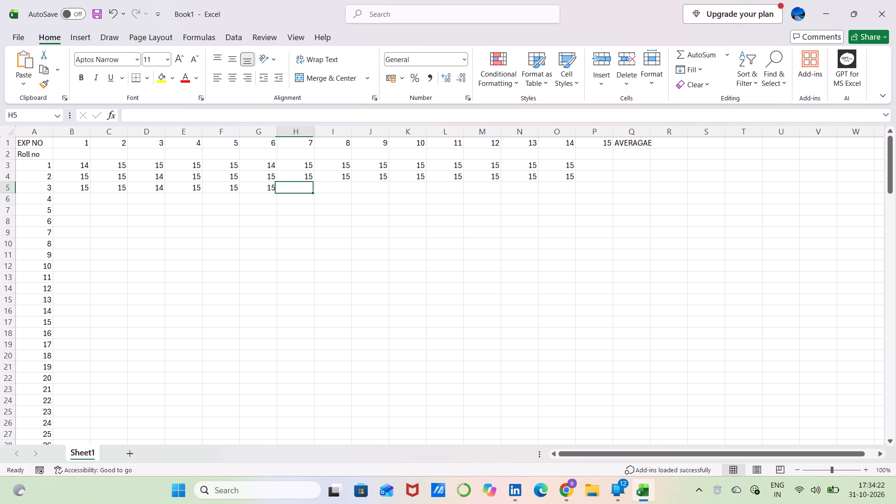
Enter roll number 3's marks for experiments 7 to 10 in H5 to K5: 14, 15, 13, 14.
{"action": "type", "text": "15"}
{"action": "key", "text": "BackSpace"}
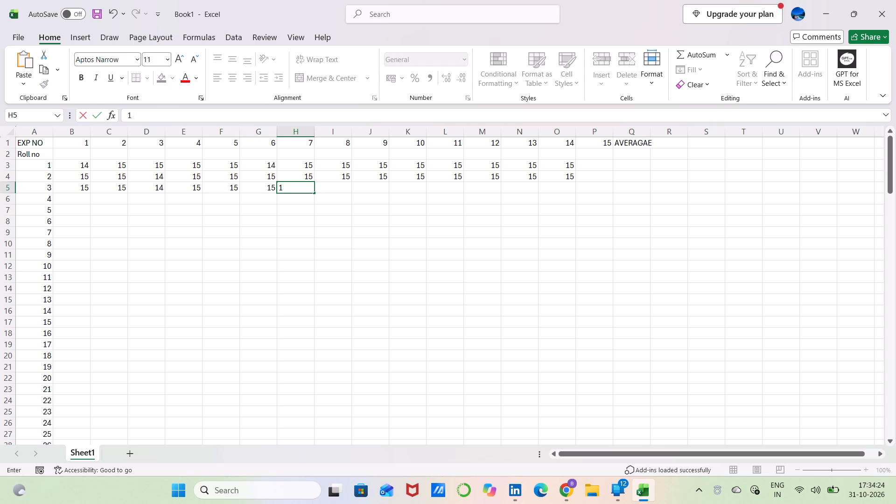
{"action": "key", "text": "4"}
{"action": "key", "text": "Right"}
{"action": "type", "text": "15"}
{"action": "key", "text": "Right"}
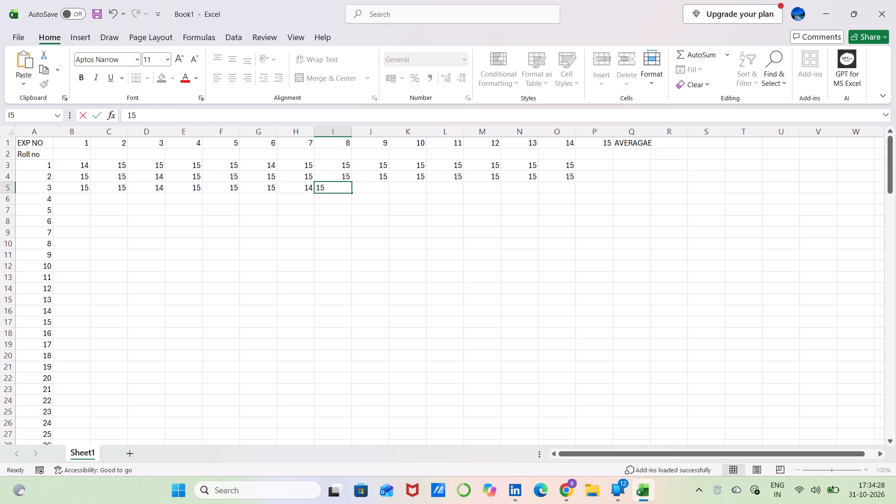
{"action": "key", "text": "1"}
{"action": "key", "text": "3"}
{"action": "key", "text": "Right"}
{"action": "type", "text": "14"}
{"action": "key", "text": "Right"}
Enter roll number 3's marks for experiments 11 to 13 in L5 to N5: 15, 13, 15, leaving O5 blank.
{"action": "type", "text": "15"}
{"action": "key", "text": "Right"}
{"action": "type", "text": "13"}
{"action": "key", "text": "Right"}
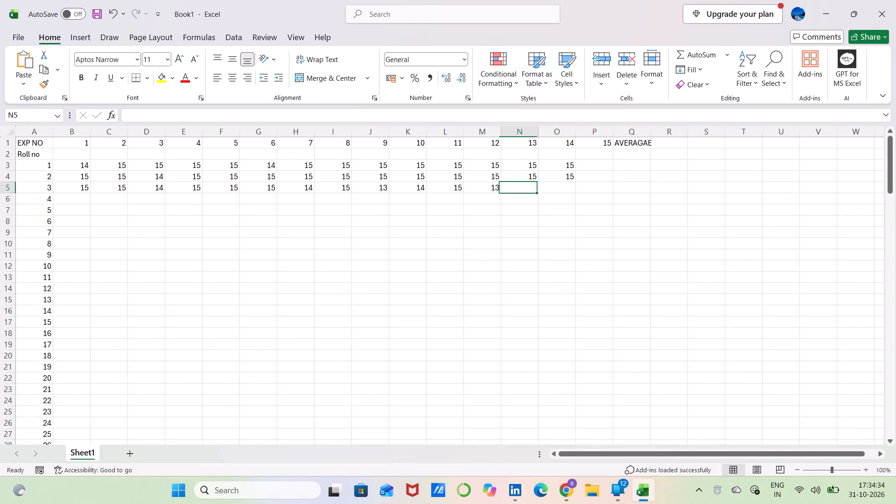
{"action": "type", "text": "15"}
{"action": "key", "text": "Right"}
{"action": "key", "text": "1"}
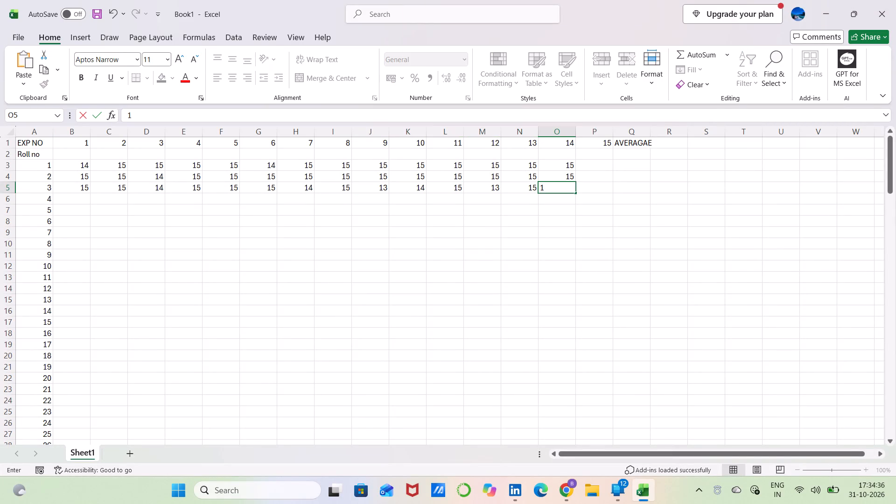
{"action": "key", "text": "BackSpace"}
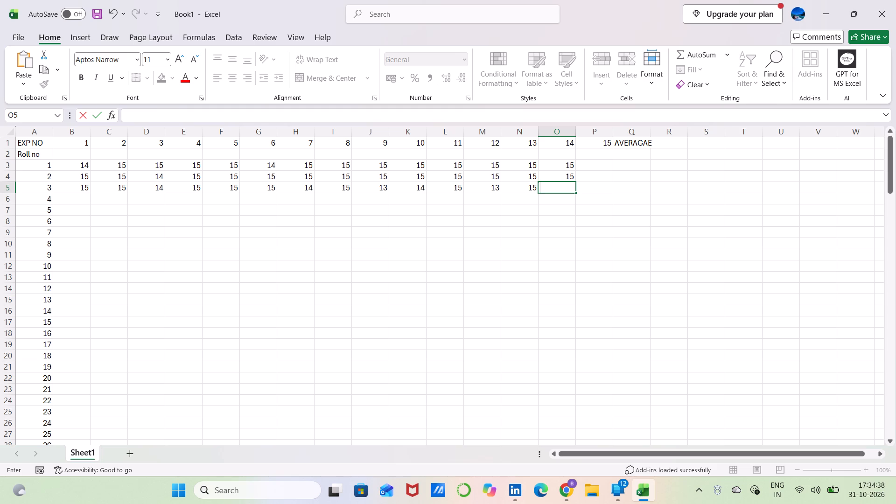
Enter roll number 4's marks for experiments 1 to 4 in B6 to E6: 14, 15, 15, 14.
{"action": "left_click", "coordinate": [75, 198]}
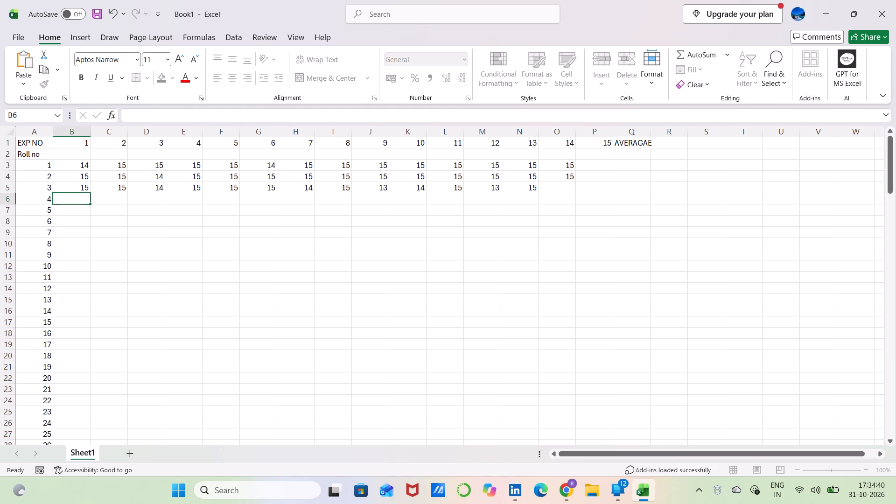
{"action": "type", "text": "14"}
{"action": "key", "text": "Right"}
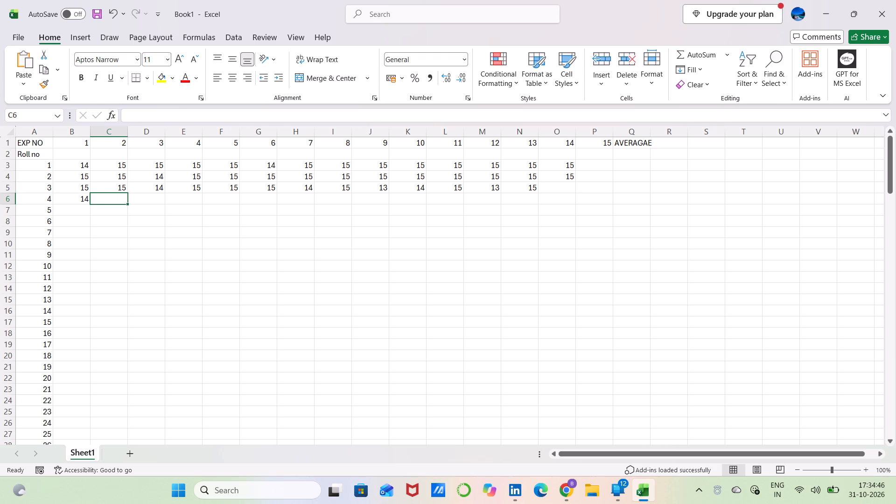
{"action": "type", "text": "15"}
{"action": "key", "text": "Right"}
{"action": "type", "text": "15"}
{"action": "key", "text": "Right"}
{"action": "type", "text": "14"}
{"action": "key", "text": "Right"}
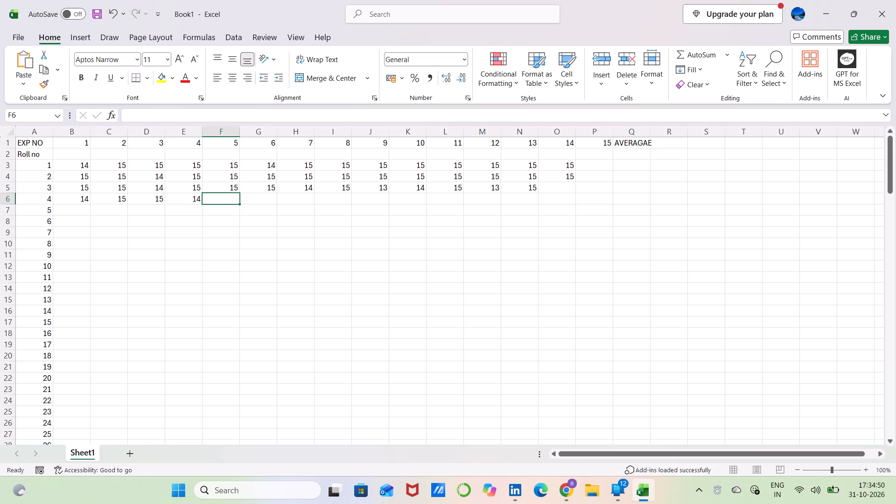
Enter 15 in F6 and fill it across row 6 to O6, covering experiments 5 to 14.
{"action": "type", "text": "15"}
{"action": "key", "text": "Right"}
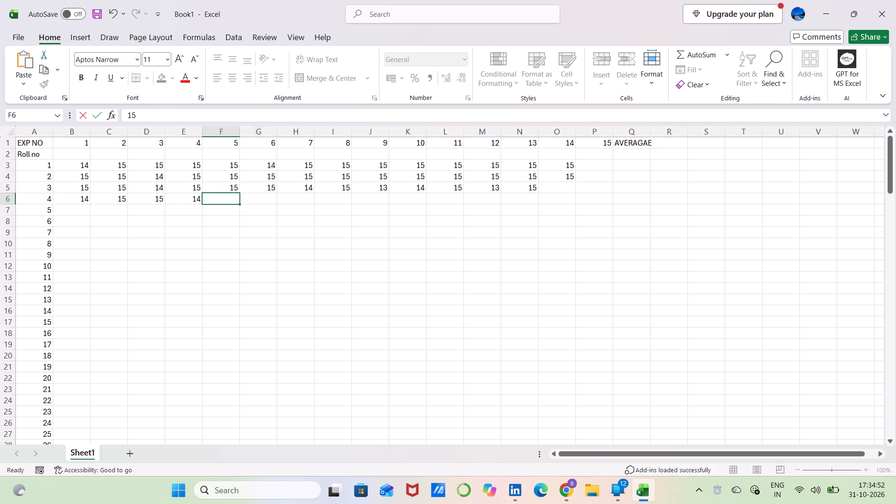
{"action": "left_click", "coordinate": [225, 203]}
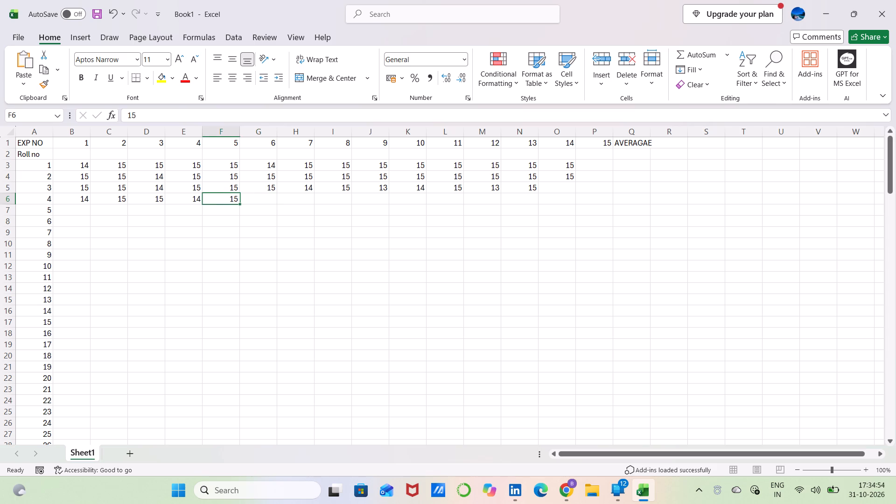
{"action": "left_click_drag", "start_coordinate": [240, 205], "coordinate": [446, 204]}
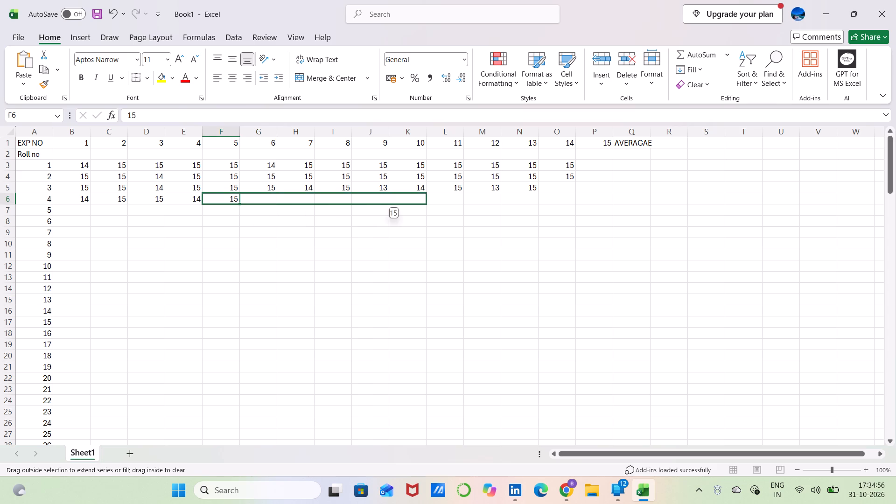
{"action": "left_click_drag", "start_coordinate": [446, 204], "coordinate": [601, 201]}
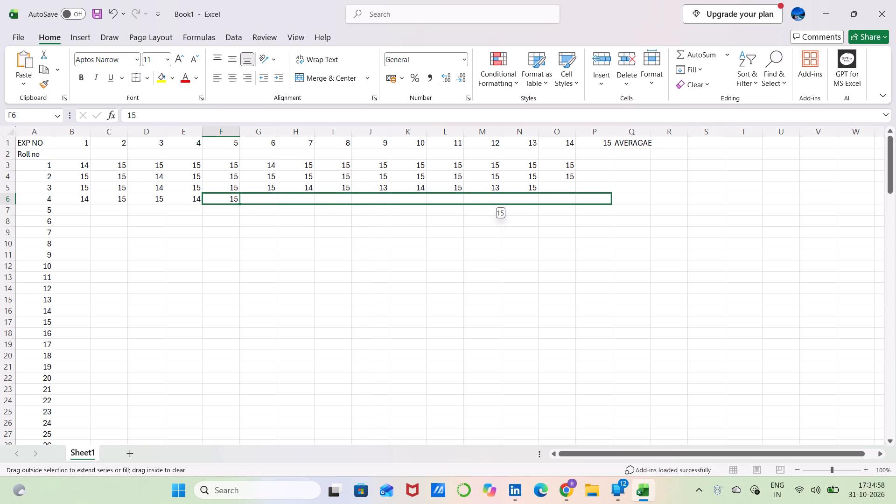
{"action": "left_click_drag", "start_coordinate": [601, 201], "coordinate": [567, 201]}
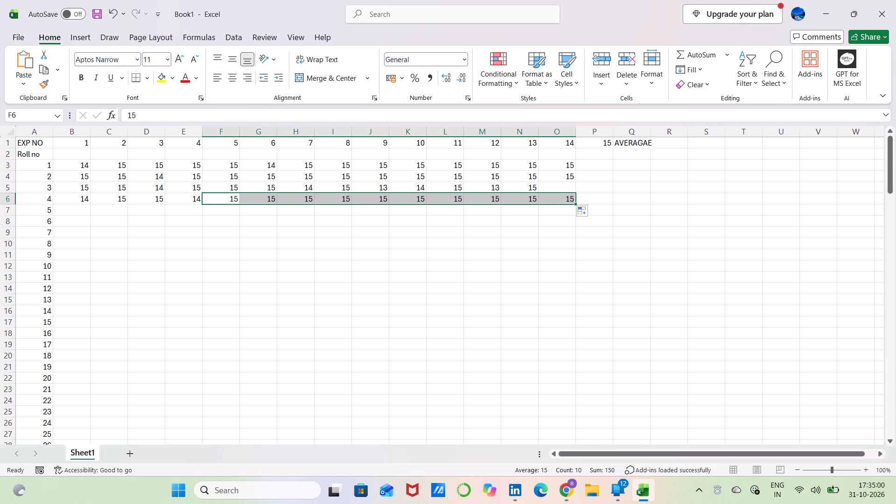
Enter roll number 5's marks for experiments 1 to 7 in B7 to H7: 15, 15, 14, 14, 15, 14, 15.
{"action": "left_click", "coordinate": [63, 215]}
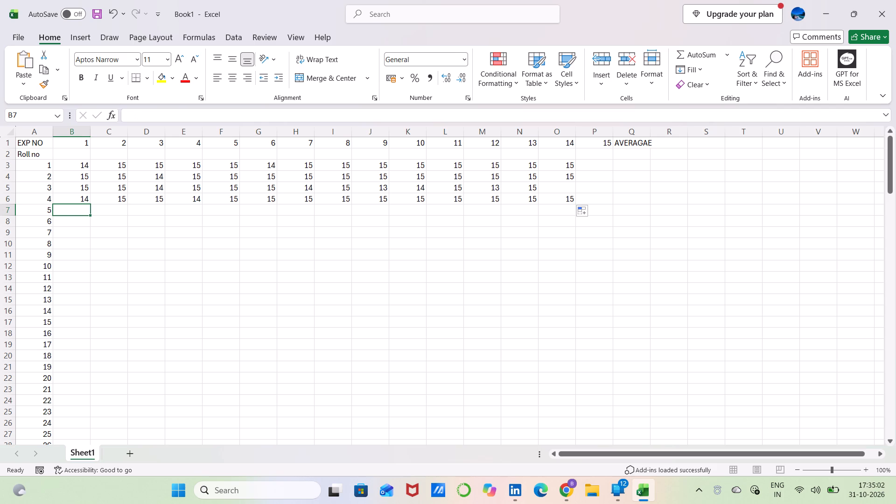
{"action": "type", "text": "15"}
{"action": "key", "text": "Right"}
{"action": "type", "text": "15"}
{"action": "key", "text": "Right"}
{"action": "type", "text": "14"}
{"action": "key", "text": "Right"}
{"action": "type", "text": "14"}
{"action": "key", "text": "Right"}
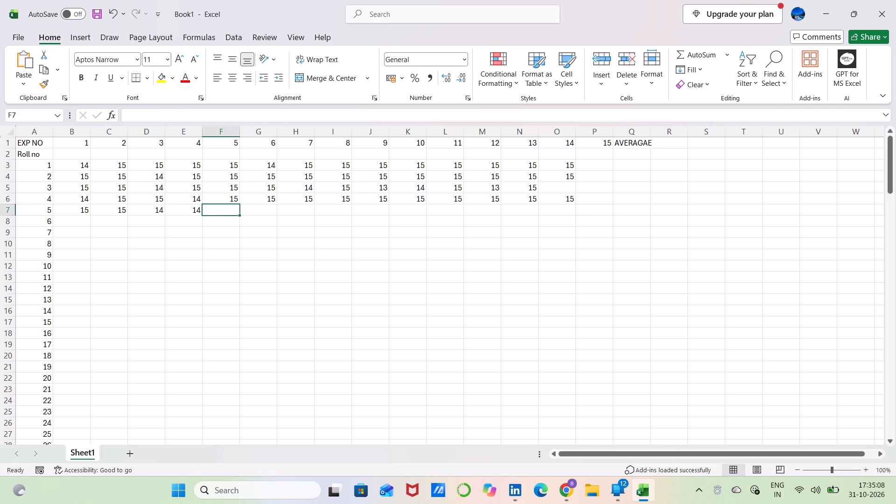
{"action": "type", "text": "15"}
{"action": "key", "text": "Right"}
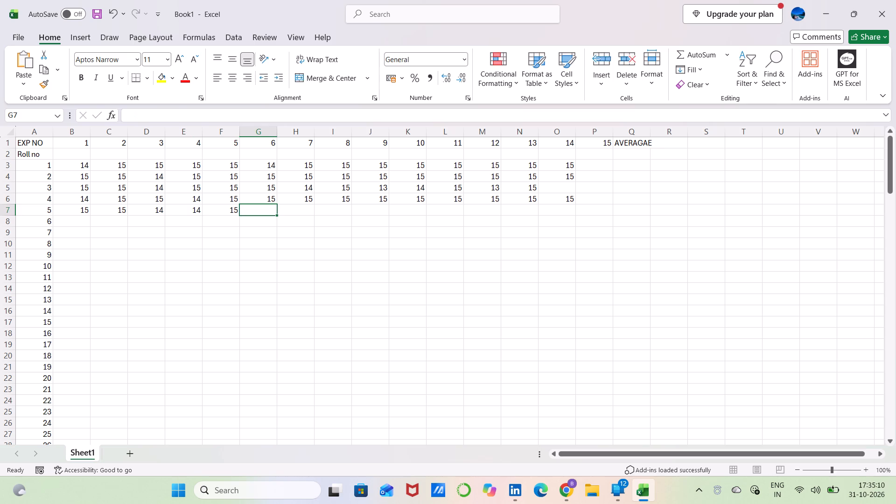
{"action": "type", "text": "14"}
{"action": "key", "text": "Right"}
{"action": "type", "text": "15"}
{"action": "key", "text": "Right"}
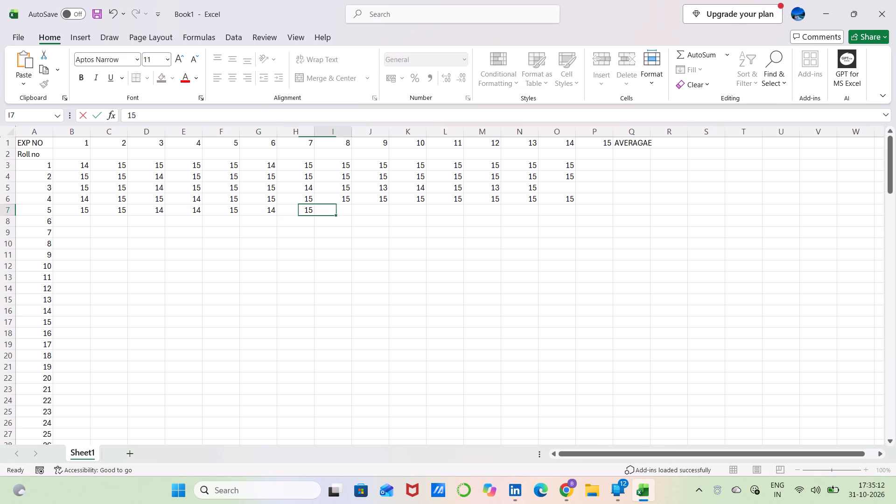
Enter roll number 5's marks for experiments 8 to 14 in I7 to O7: 14, 15, 15, 15, 15, 15, 13.
{"action": "type", "text": "14"}
{"action": "key", "text": "Right"}
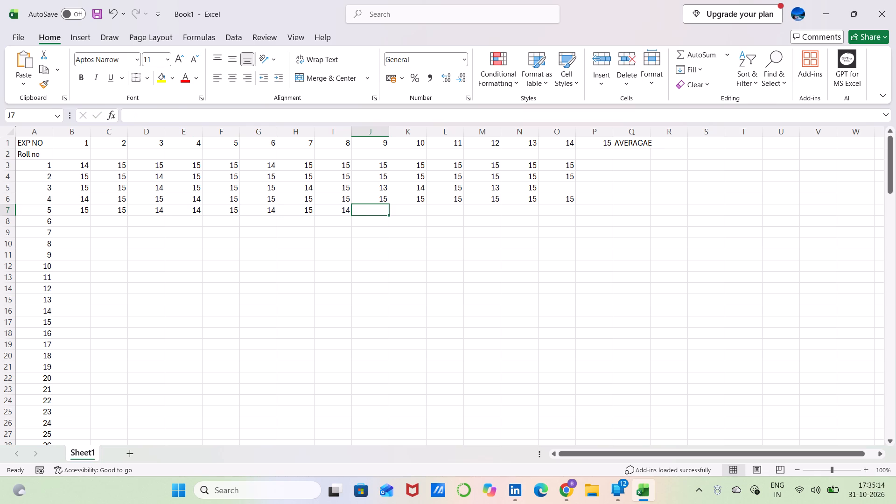
{"action": "type", "text": "15"}
{"action": "key", "text": "Right"}
{"action": "type", "text": "15"}
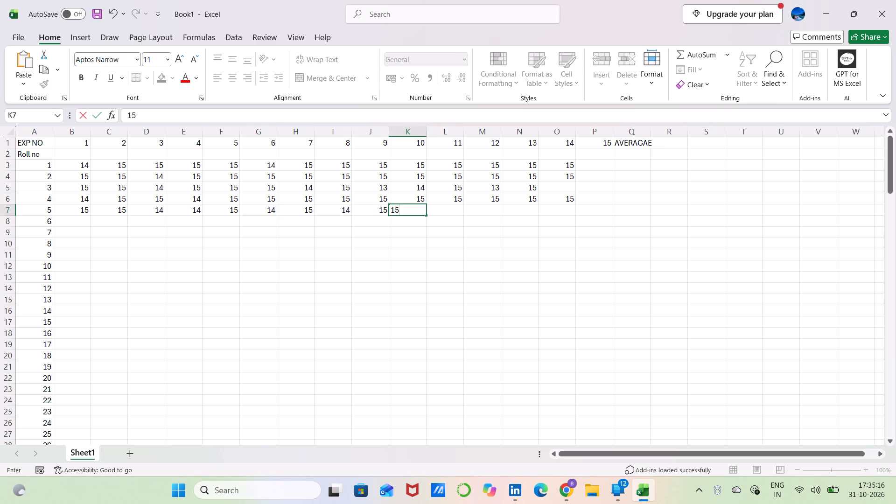
{"action": "key", "text": "Right"}
{"action": "type", "text": "15"}
{"action": "key", "text": "Right"}
{"action": "type", "text": "15"}
{"action": "key", "text": "Right"}
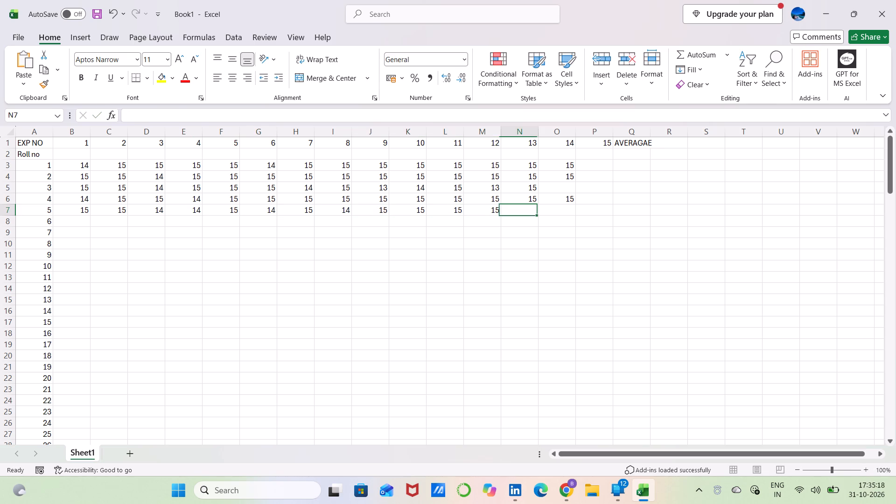
{"action": "type", "text": "15"}
{"action": "key", "text": "Right"}
{"action": "type", "text": "13"}
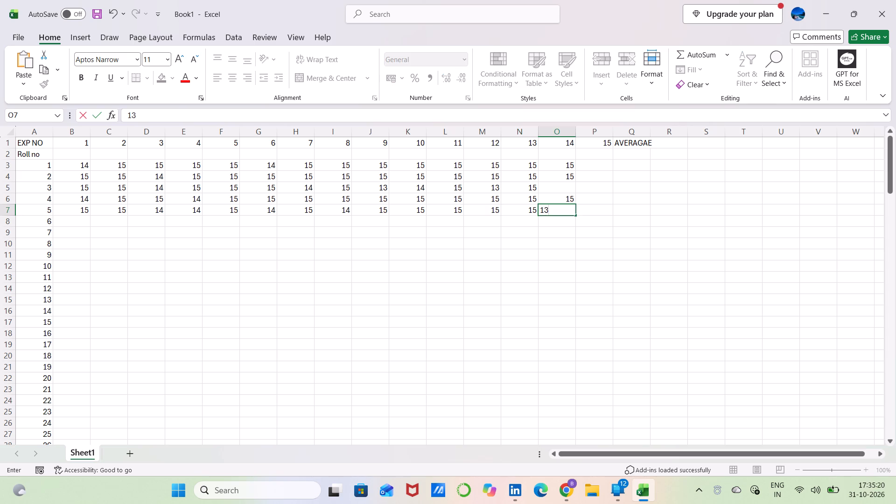
{"action": "key", "text": "Right"}
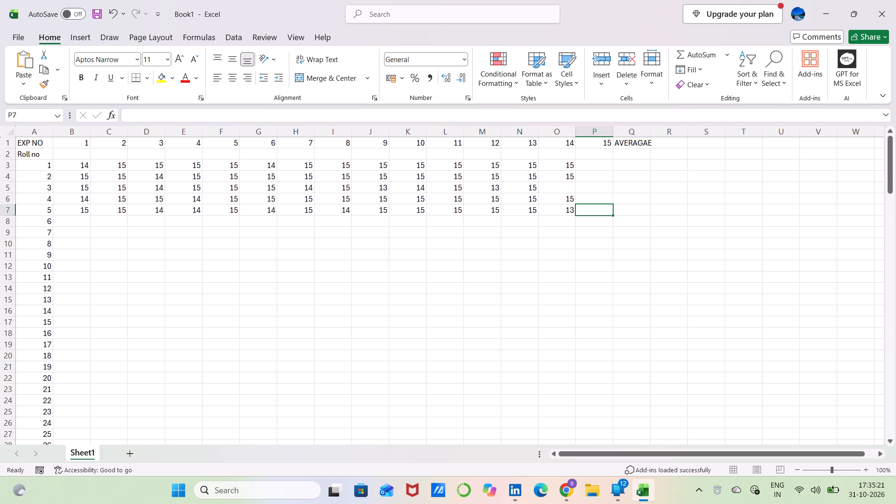
Enter roll number 6's marks for experiments 1 to 6 in B8 to G8: 14, 14, 15, 15, 15, 15.
{"action": "left_click", "coordinate": [77, 223]}
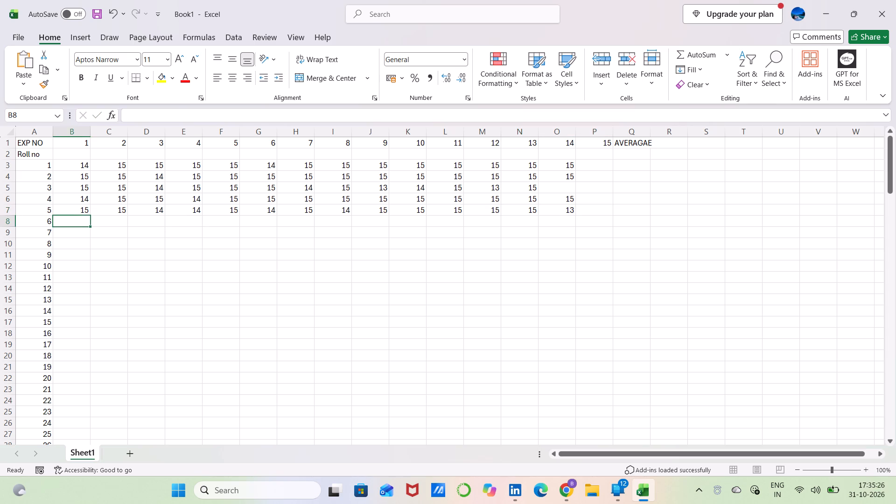
{"action": "type", "text": "14"}
{"action": "key", "text": "Right"}
{"action": "type", "text": "14"}
{"action": "key", "text": "Right"}
{"action": "type", "text": "15"}
{"action": "key", "text": "Right"}
{"action": "type", "text": "15"}
{"action": "key", "text": "Right"}
{"action": "type", "text": "15"}
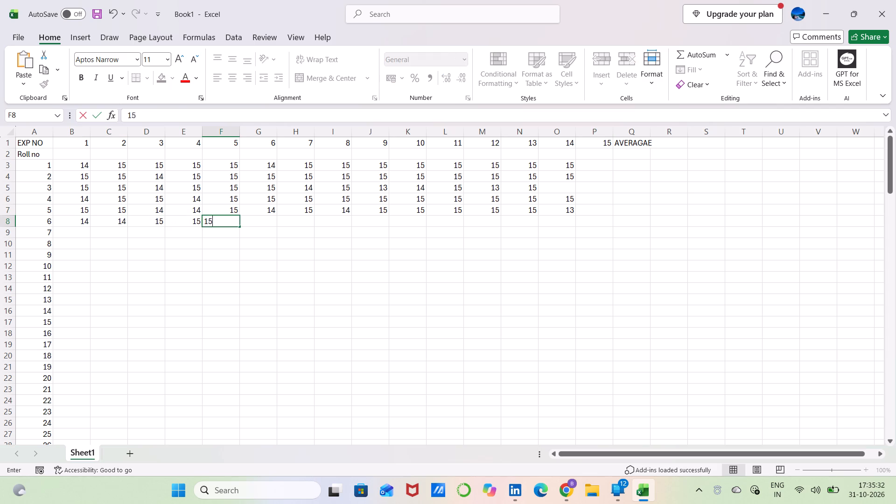
{"action": "key", "text": "Right"}
{"action": "type", "text": "13"}
{"action": "key", "text": "Right"}
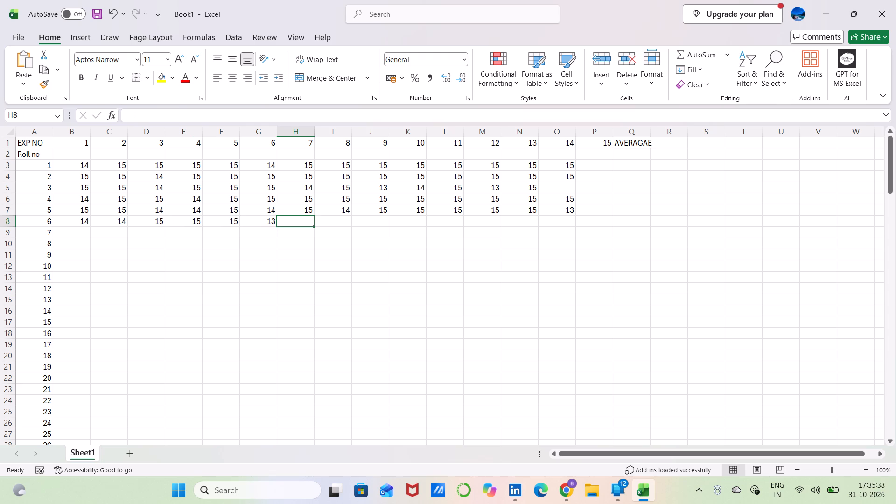
{"action": "key", "text": "Left"}
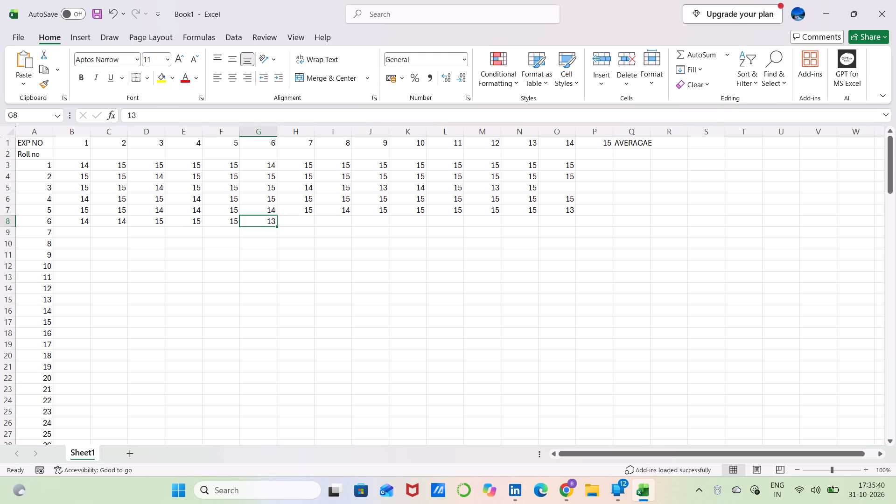
{"action": "type", "text": "15"}
{"action": "key", "text": "Right"}
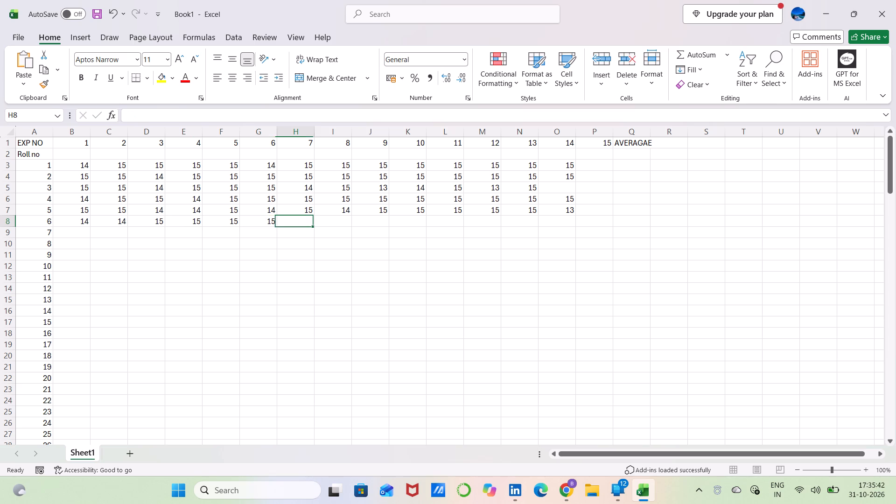
Enter roll number 6's marks for experiments 7 to 10 in H8 to K8: 13, 15, 15, 15.
{"action": "type", "text": "13"}
{"action": "key", "text": "Right"}
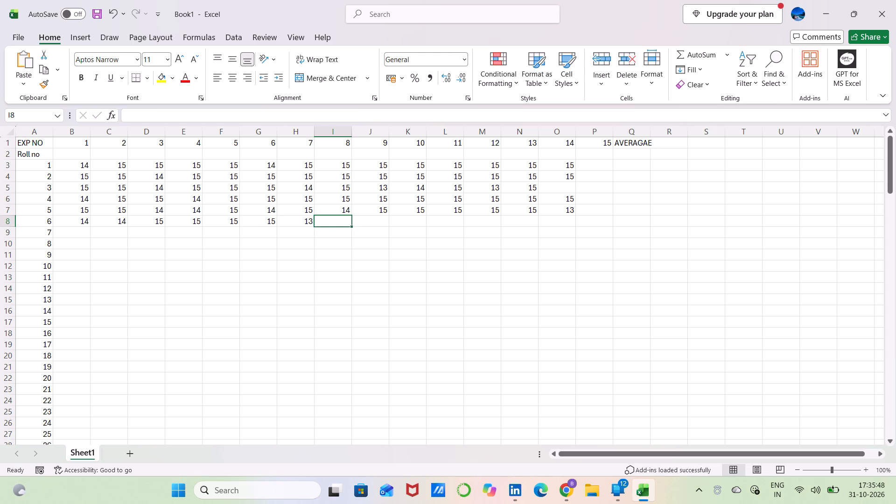
{"action": "key", "text": "1"}
{"action": "key", "text": "Right"}
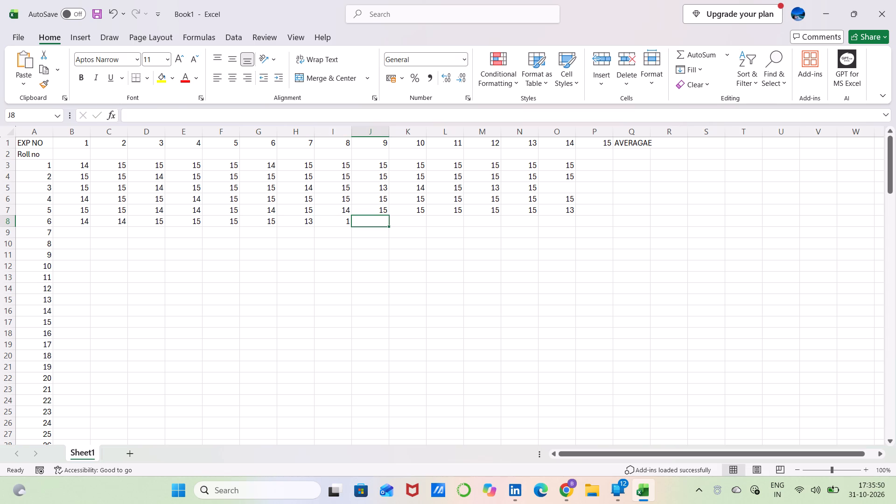
{"action": "key", "text": "Left"}
{"action": "type", "text": "15"}
{"action": "key", "text": "Right"}
{"action": "type", "text": "15"}
{"action": "key", "text": "Right"}
{"action": "type", "text": "15"}
{"action": "key", "text": "Right"}
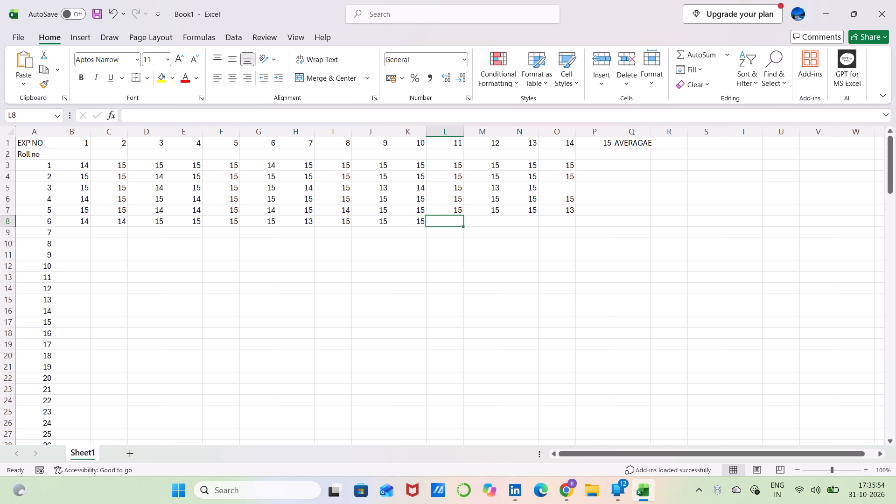
Enter roll number 6's marks for experiments 11 to 14 in L8 to O8: 15, 14, 14, 15.
{"action": "type", "text": "15"}
{"action": "key", "text": "Right"}
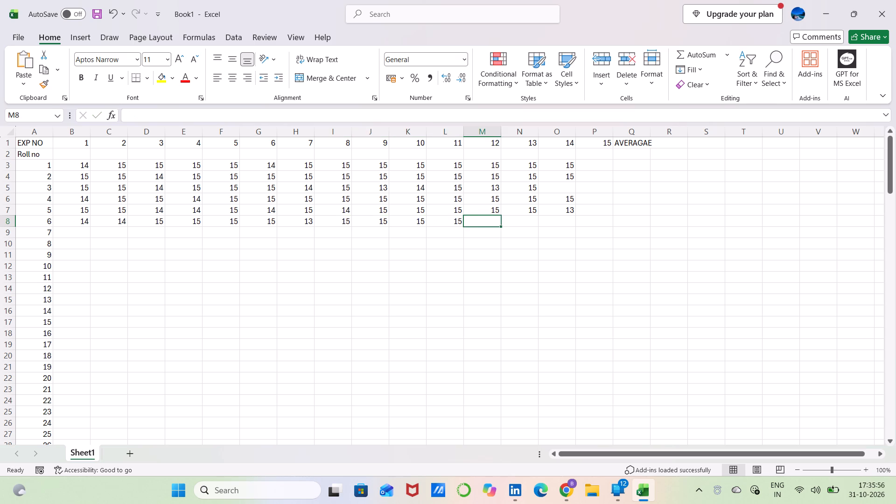
{"action": "type", "text": "14"}
{"action": "key", "text": "Right"}
{"action": "key", "text": "1"}
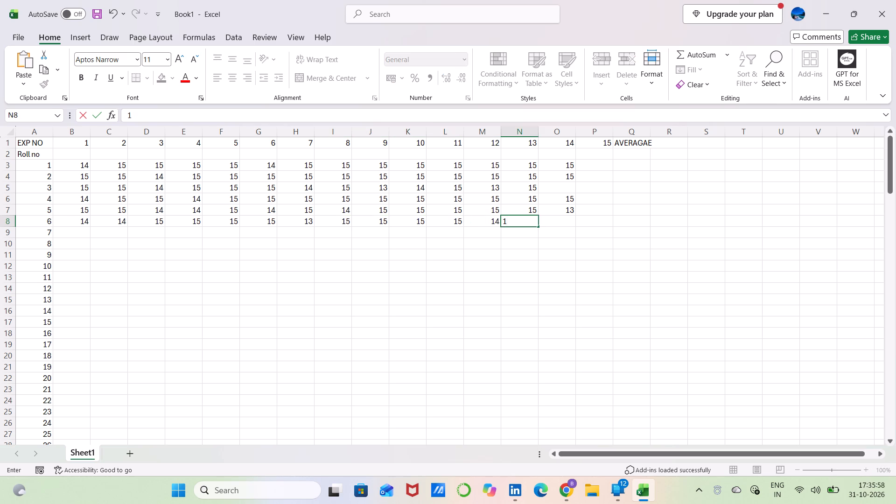
{"action": "key", "text": "4"}
{"action": "key", "text": "Right"}
{"action": "key", "text": "1"}
{"action": "key", "text": "5"}
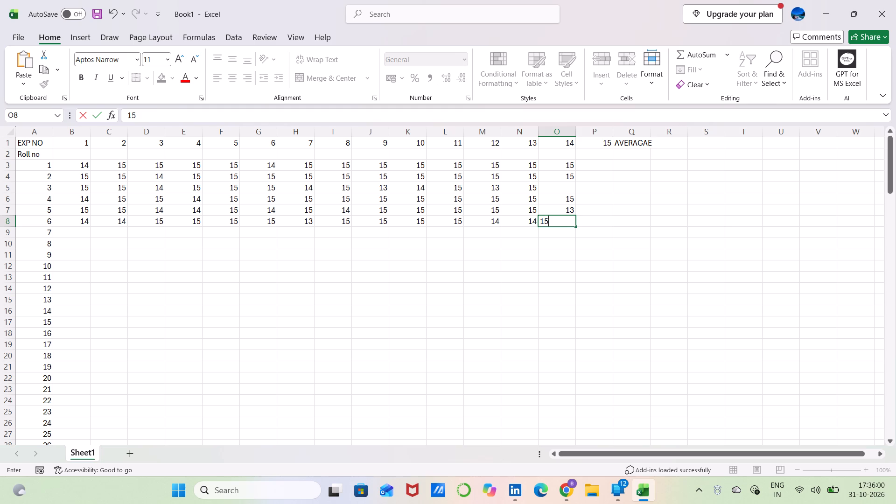
{"action": "key", "text": "Right"}
{"action": "key", "text": "Down"}
{"action": "key", "text": "Left"}
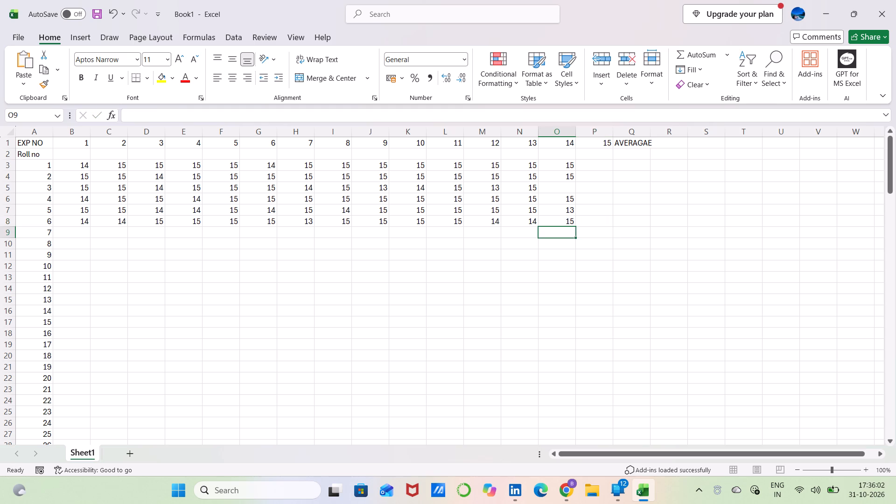
Enter roll number 7's marks for experiments 1 to 6 in B9 to G9: 15, 15, 14, 15, 15, 15.
{"action": "left_click", "coordinate": [77, 222]}
{"action": "left_click", "coordinate": [63, 233]}
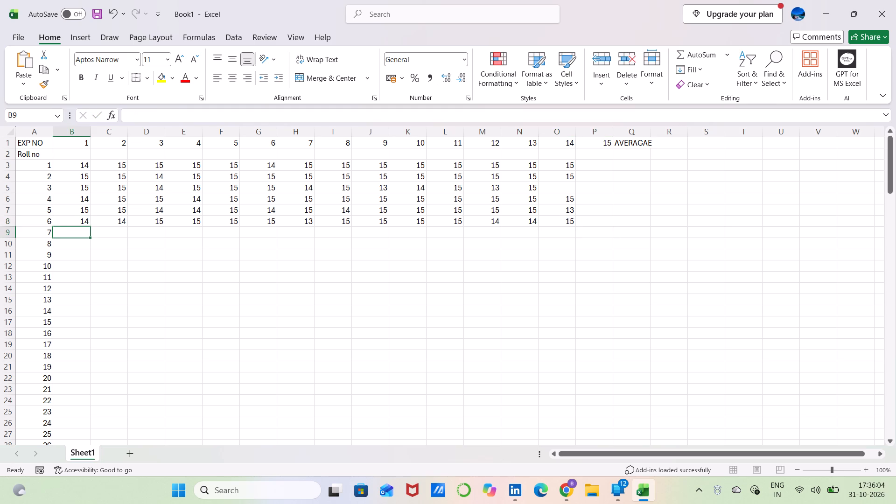
{"action": "type", "text": "15"}
{"action": "key", "text": "Right"}
{"action": "type", "text": "15"}
{"action": "key", "text": "Right"}
{"action": "type", "text": "14"}
{"action": "key", "text": "Right"}
{"action": "key", "text": "1"}
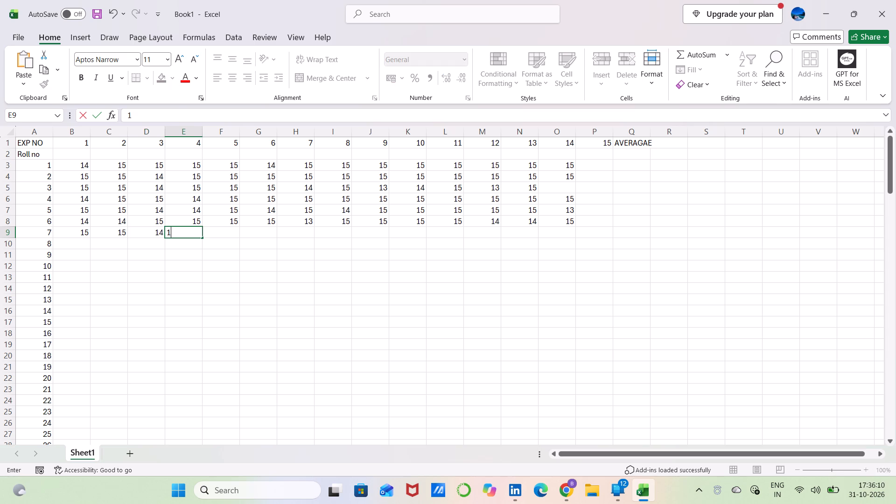
{"action": "key", "text": "5"}
{"action": "key", "text": "Right"}
{"action": "type", "text": "15"}
{"action": "key", "text": "Right"}
{"action": "type", "text": "15"}
{"action": "key", "text": "Right"}
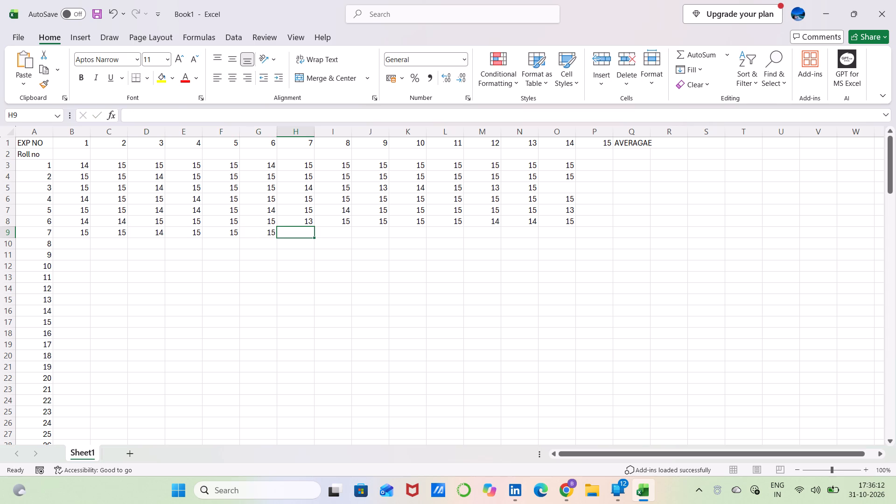
Enter roll number 7's marks for experiments 7 to 9 as 15, 14, 15, and fill the last 15 across to O9.
{"action": "key", "text": "1"}
{"action": "key", "text": "5"}
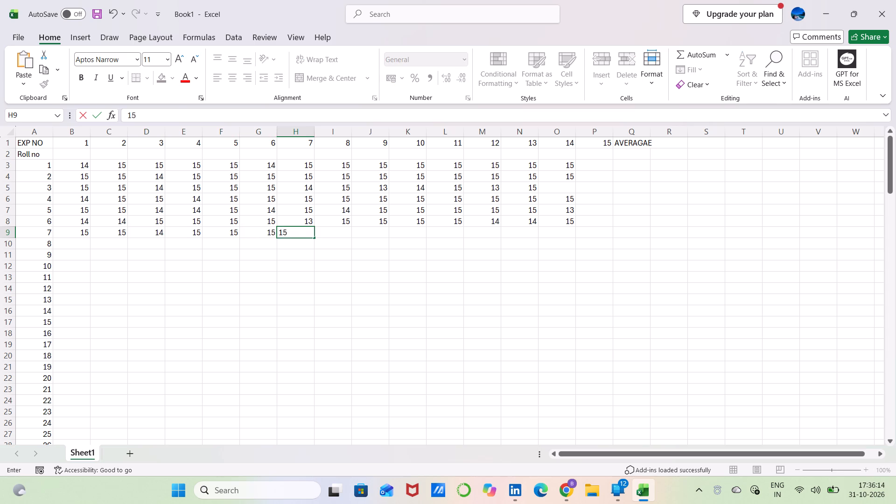
{"action": "key", "text": "Right"}
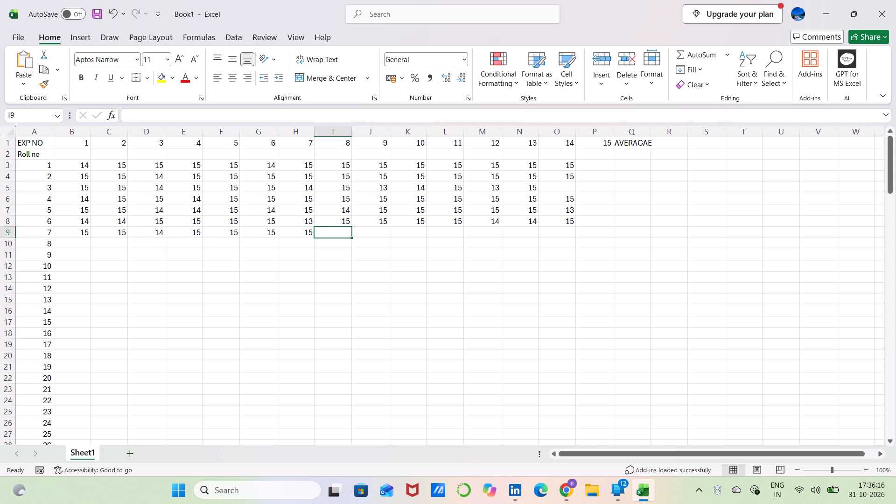
{"action": "type", "text": "14"}
{"action": "key", "text": "Right"}
{"action": "type", "text": "15"}
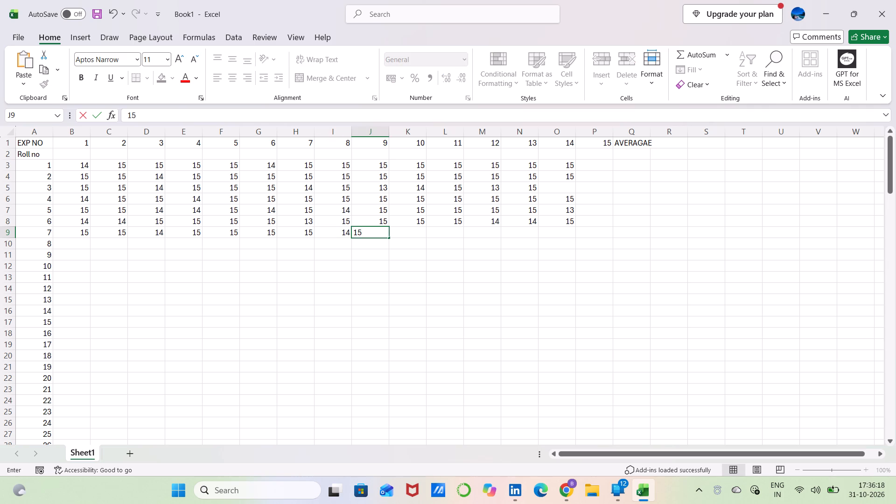
{"action": "key", "text": "Right"}
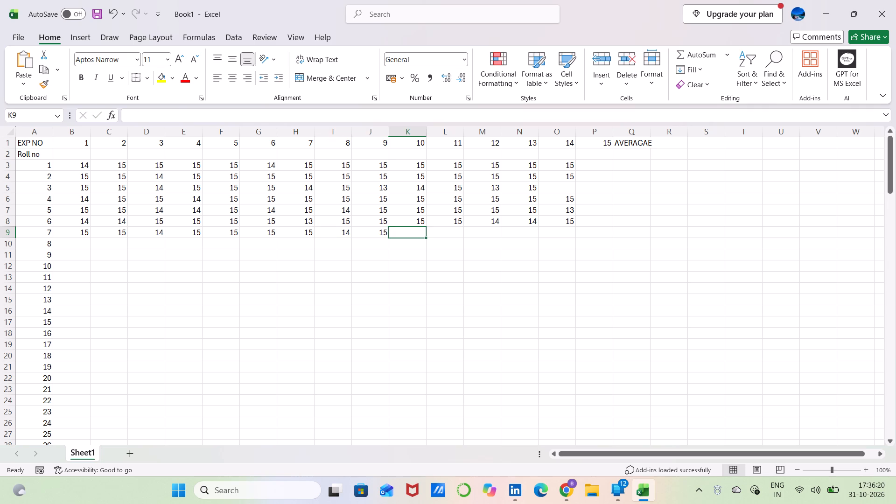
{"action": "left_click", "coordinate": [379, 231]}
{"action": "left_click_drag", "start_coordinate": [390, 237], "coordinate": [578, 231]}
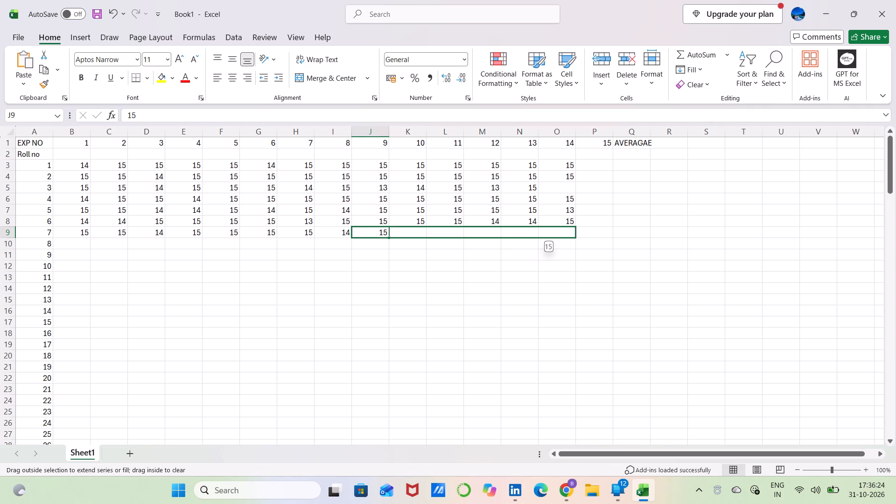
{"action": "left_click_drag", "start_coordinate": [578, 231], "coordinate": [578, 231]}
Enter roll number 8's marks for experiments 1 to 4 in B10 to E10: 15, 15, 14, 12.
{"action": "left_click", "coordinate": [80, 246]}
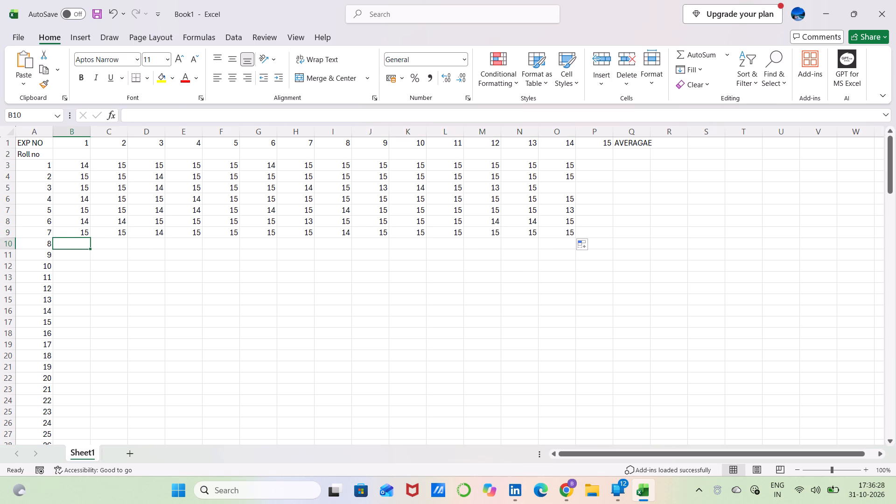
{"action": "type", "text": "15"}
{"action": "key", "text": "Right"}
{"action": "type", "text": "15"}
{"action": "key", "text": "Right"}
{"action": "type", "text": "13"}
{"action": "key", "text": "BackSpace"}
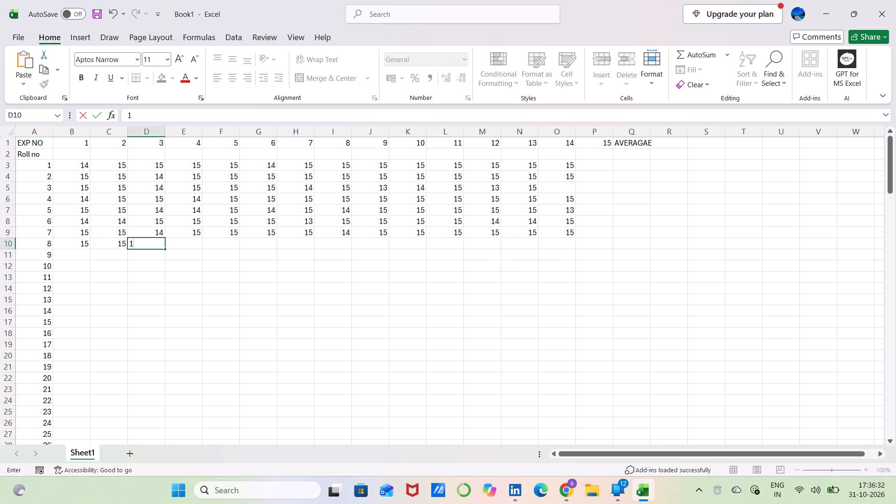
{"action": "key", "text": "4"}
{"action": "key", "text": "Right"}
{"action": "type", "text": "13"}
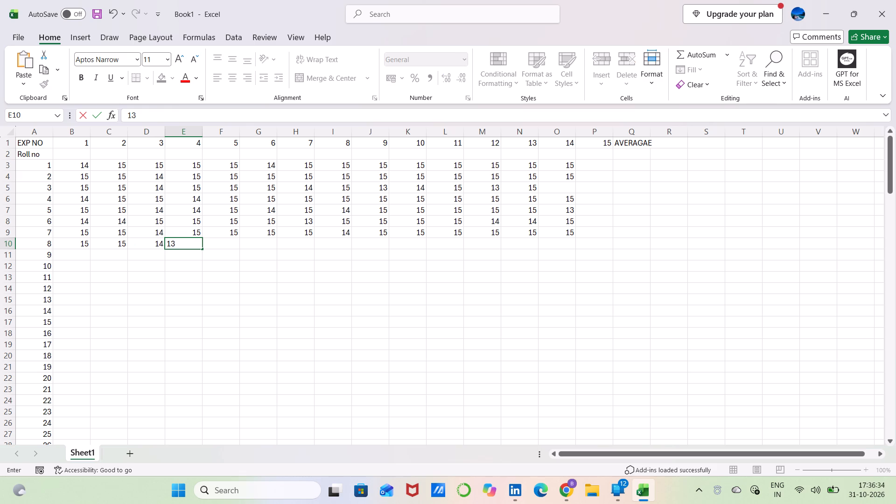
{"action": "key", "text": "BackSpace"}
{"action": "key", "text": "2"}
{"action": "key", "text": "Right"}
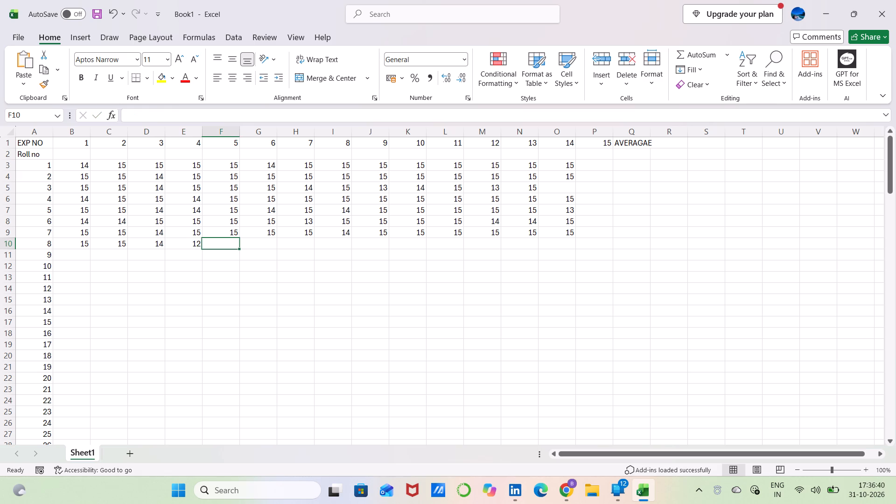
Enter 15 for roll number 8's experiments 5 and 6 in F10 and G10, and fill 15 across to O10.
{"action": "type", "text": "15"}
{"action": "key", "text": "Right"}
{"action": "type", "text": "15"}
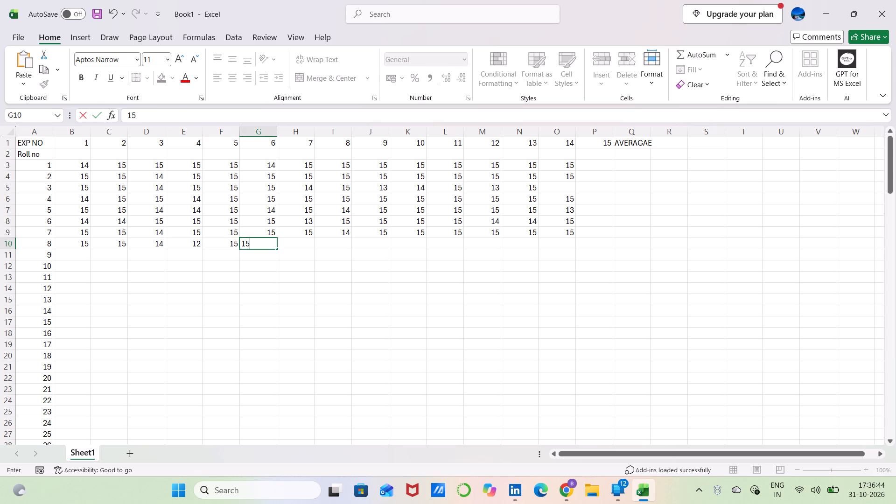
{"action": "key", "text": "Right"}
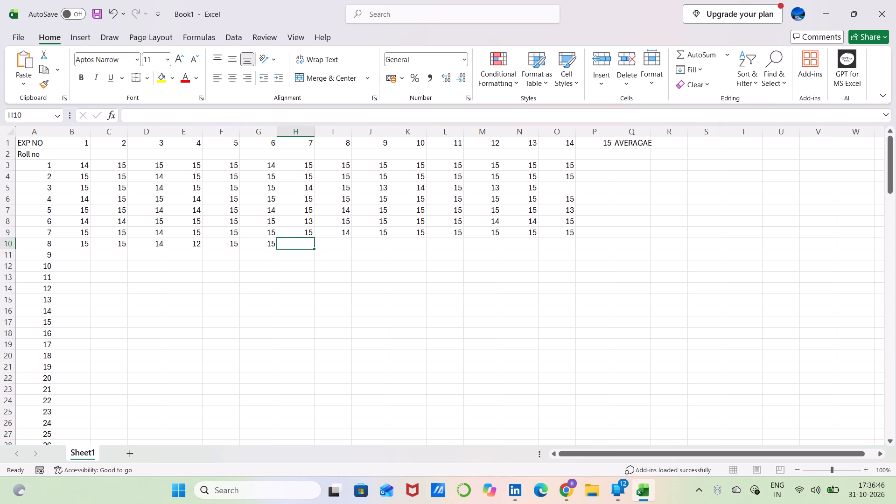
{"action": "left_click", "coordinate": [261, 246]}
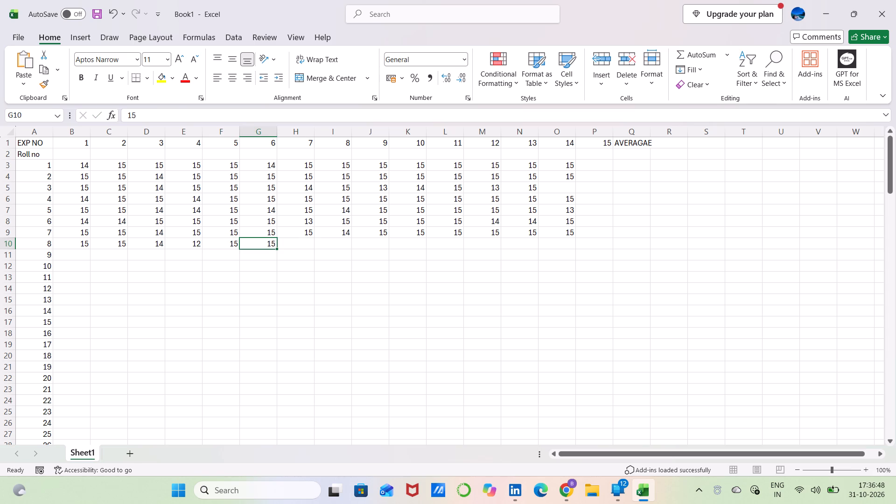
{"action": "left_click_drag", "start_coordinate": [276, 247], "coordinate": [564, 246]}
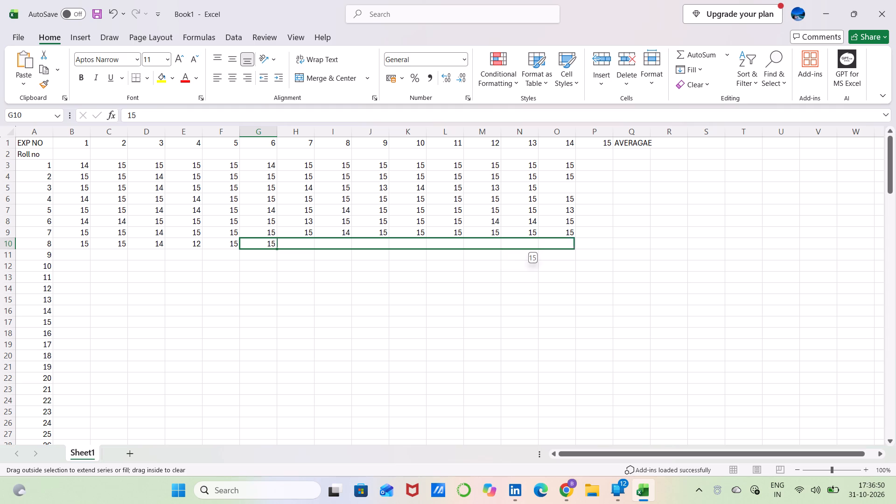
{"action": "left_click_drag", "start_coordinate": [564, 246], "coordinate": [561, 242]}
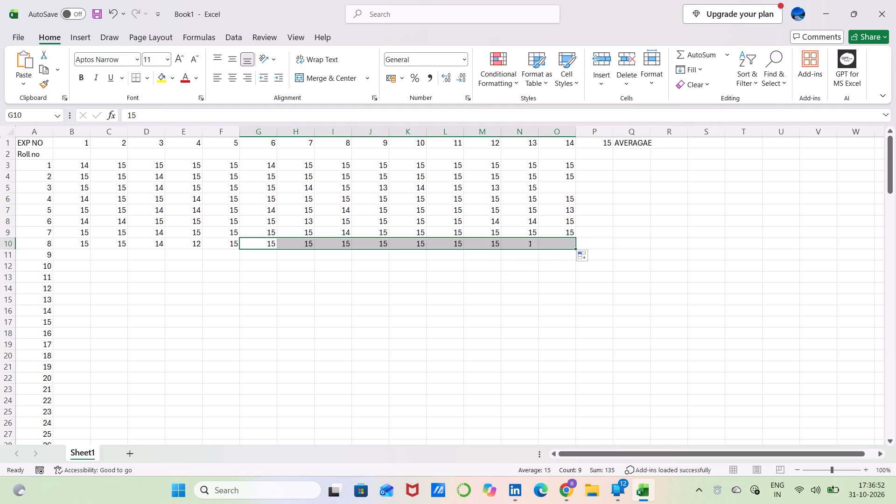
Enter 15 in B11 for roll number 9's experiment 1 and fill it across to experiment 12 in M11.
{"action": "left_click", "coordinate": [66, 252]}
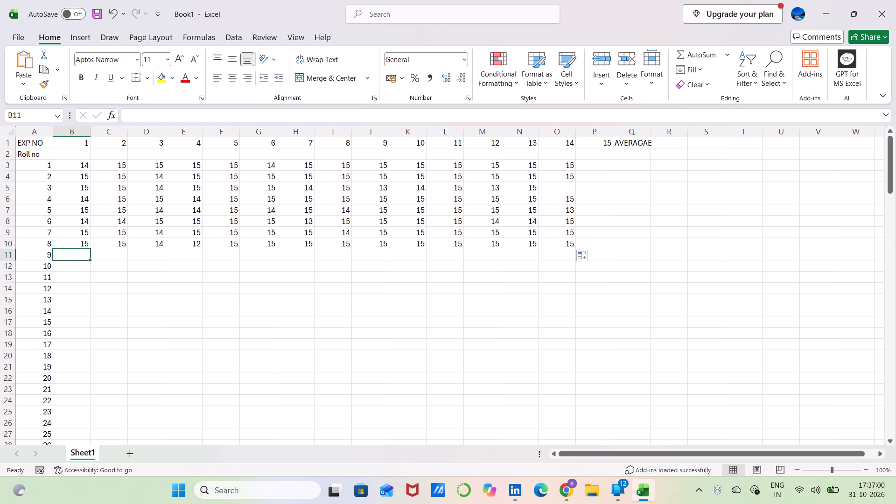
{"action": "type", "text": "15"}
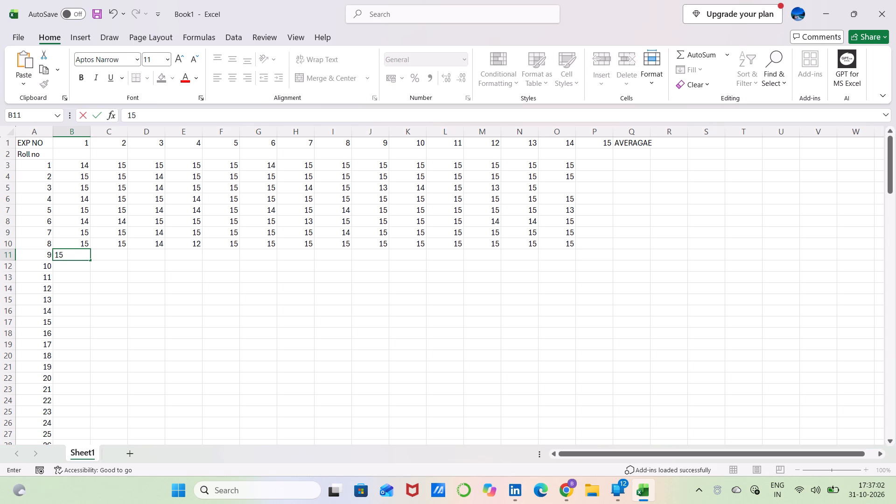
{"action": "left_click", "coordinate": [98, 258]}
{"action": "left_click", "coordinate": [84, 258]}
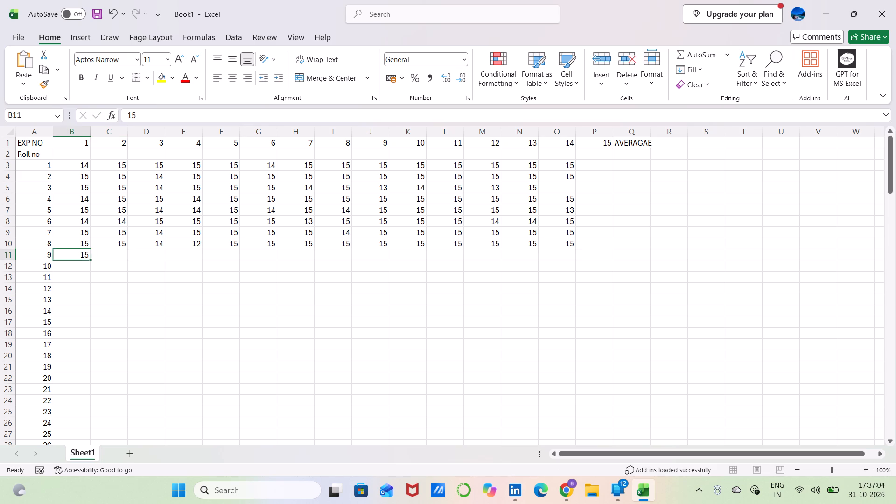
{"action": "left_click_drag", "start_coordinate": [90, 258], "coordinate": [316, 257]}
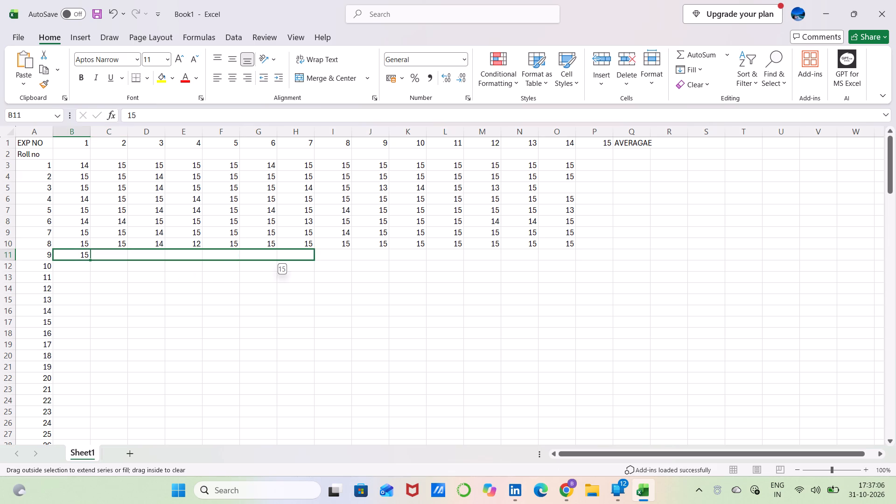
{"action": "left_click_drag", "start_coordinate": [316, 257], "coordinate": [496, 258]}
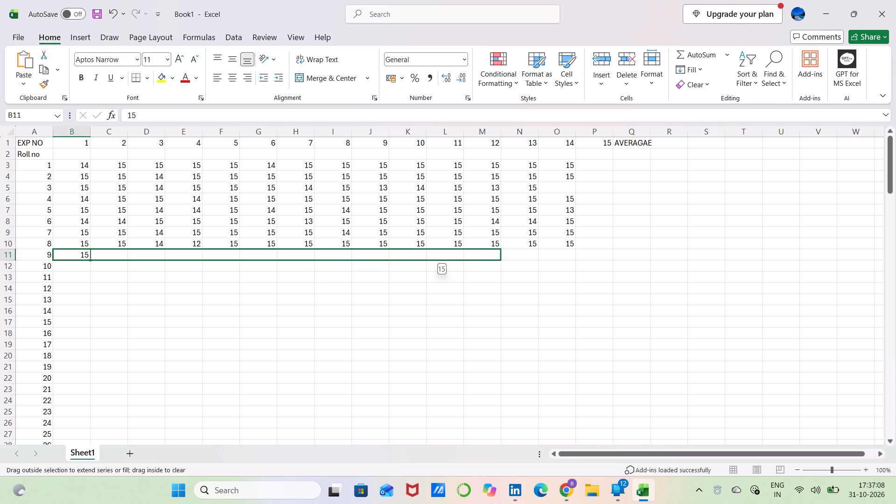
{"action": "left_click_drag", "start_coordinate": [496, 258], "coordinate": [491, 254]}
Enter roll number 9's marks for experiments 13 and 14 in N11 and O11: 13, 14.
{"action": "left_click", "coordinate": [522, 259]}
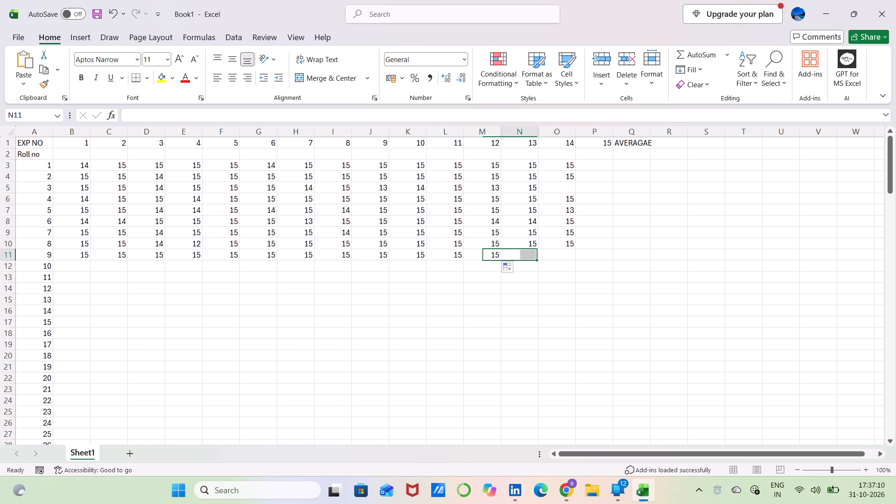
{"action": "type", "text": "13"}
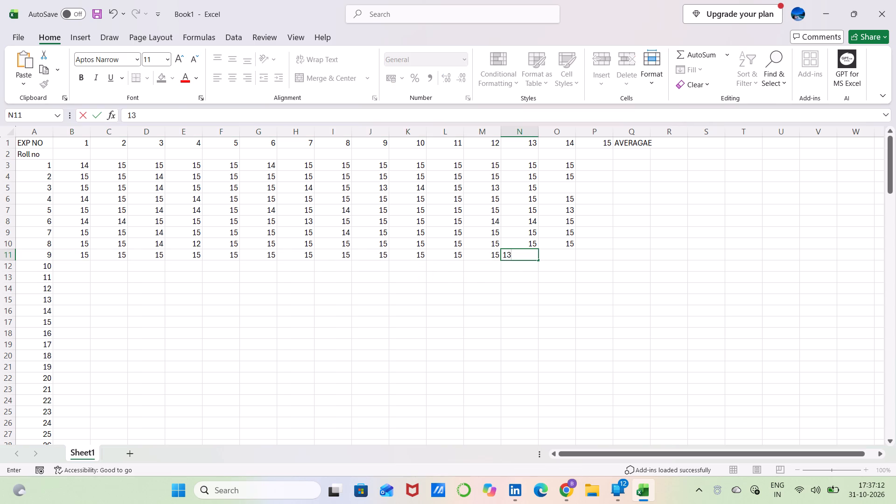
{"action": "key", "text": "Right"}
{"action": "type", "text": "14"}
{"action": "key", "text": "Right"}
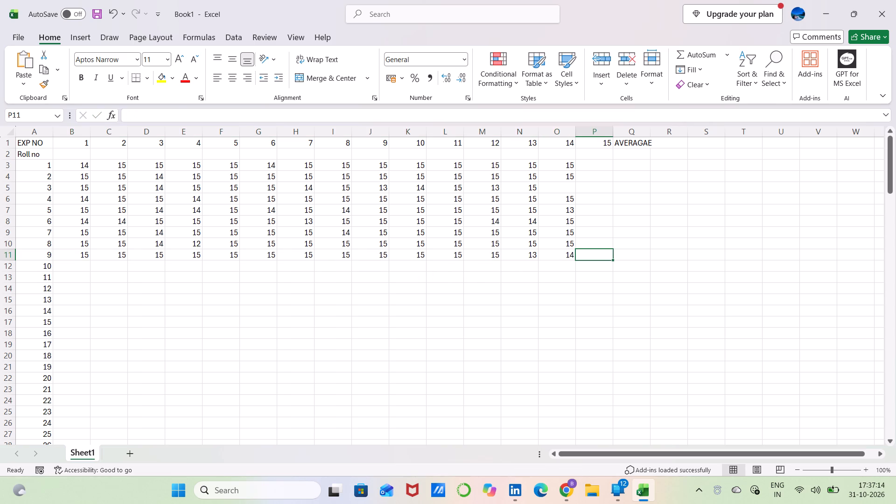
Enter roll number 10's marks for experiments 1 to 5 in B12 to F12: 15, 15, 14, 15, 15.
{"action": "left_click", "coordinate": [84, 266]}
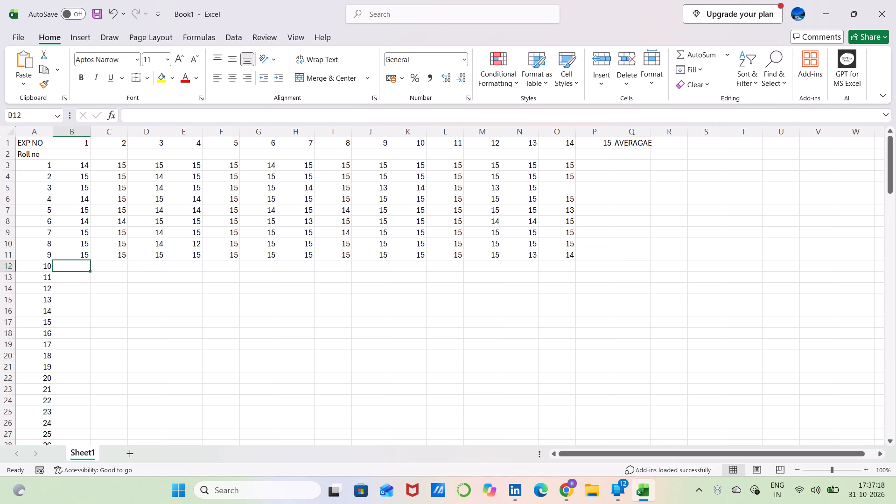
{"action": "key", "text": "1"}
{"action": "key", "text": "5"}
{"action": "key", "text": "Right"}
{"action": "type", "text": "15"}
{"action": "key", "text": "Right"}
{"action": "type", "text": "14"}
{"action": "key", "text": "Right"}
{"action": "type", "text": "15"}
{"action": "key", "text": "Right"}
{"action": "type", "text": "15"}
{"action": "key", "text": "Right"}
Enter roll number 10's marks for experiments 6 to 9 in G12 to J12: 14, 14, 15, 14.
{"action": "key", "text": "1"}
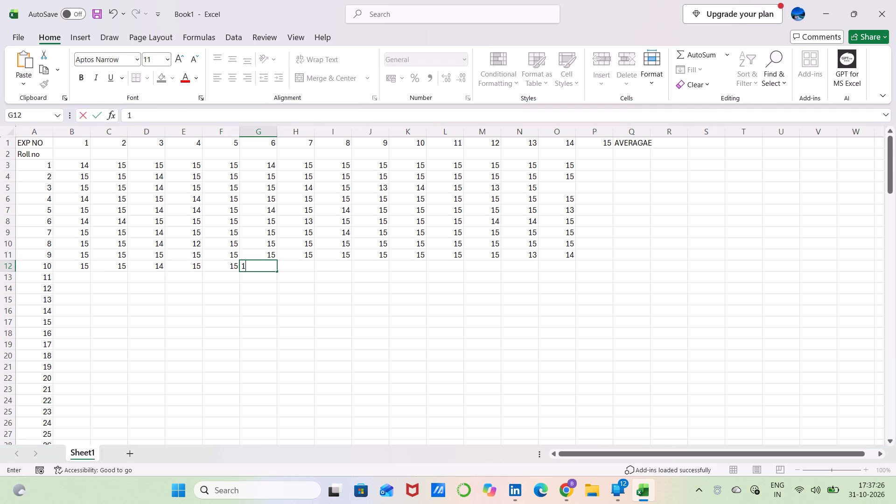
{"action": "key", "text": "4"}
{"action": "key", "text": "Right"}
{"action": "type", "text": "14"}
{"action": "key", "text": "Right"}
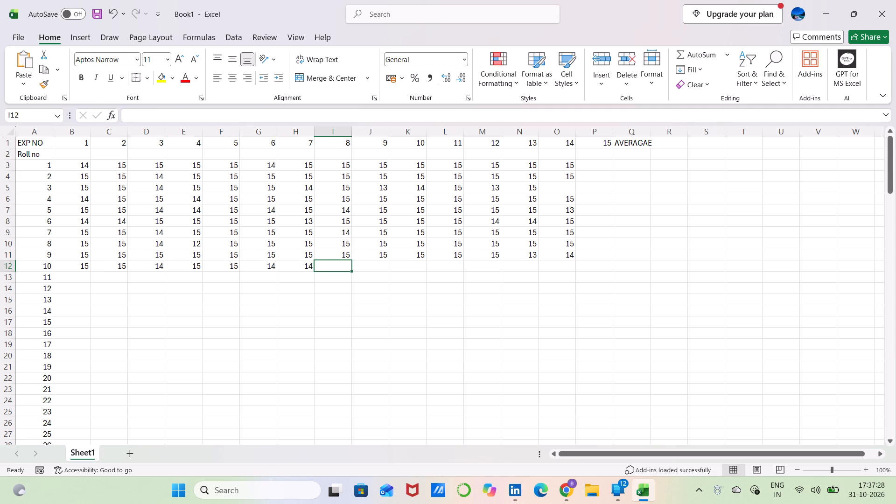
{"action": "type", "text": "15"}
{"action": "key", "text": "Right"}
{"action": "type", "text": "14"}
{"action": "key", "text": "Right"}
Enter 15 for each of roll number 10's experiments 10 to 14 in K12 to O12.
{"action": "type", "text": "15"}
{"action": "key", "text": "Right"}
{"action": "type", "text": "15"}
{"action": "key", "text": "Right"}
{"action": "type", "text": "15"}
{"action": "key", "text": "Right"}
{"action": "type", "text": "15"}
{"action": "key", "text": "Right"}
{"action": "type", "text": "15"}
{"action": "key", "text": "Right"}
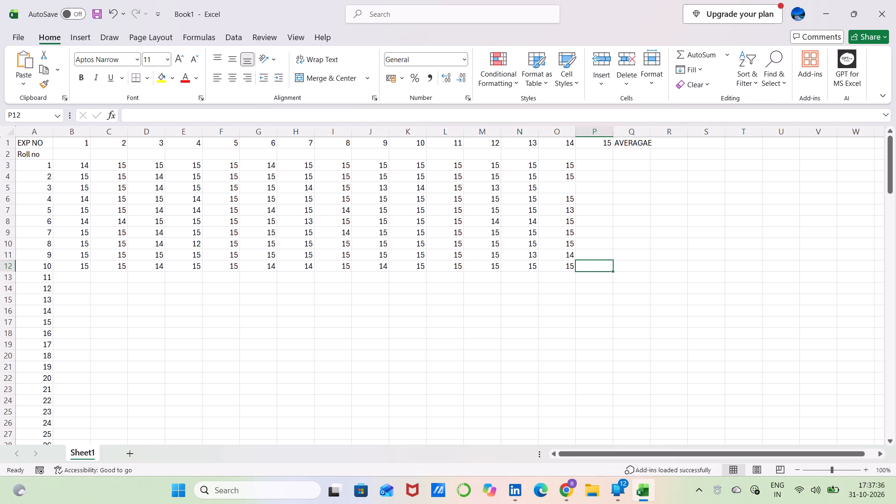
Enter roll number 11's marks for experiments 1 to 4 in B13 to E13: 15, 15, 14, 15.
{"action": "left_click", "coordinate": [83, 277]}
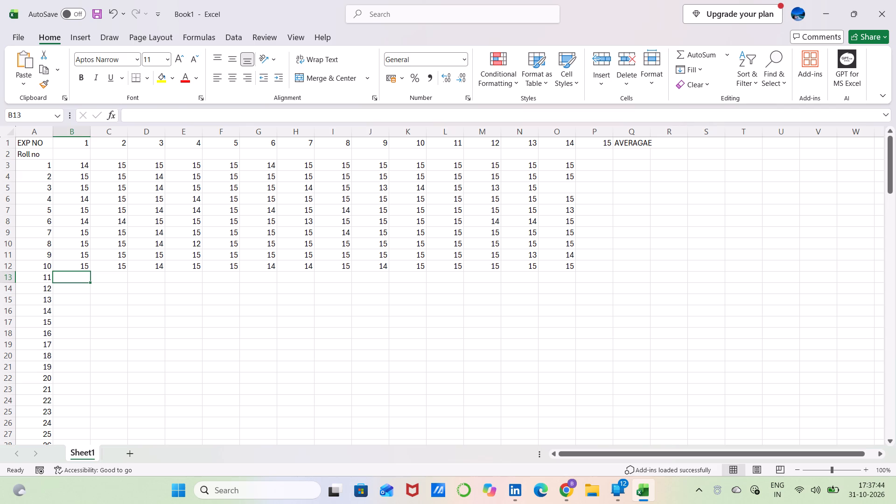
{"action": "left_click", "coordinate": [143, 278]}
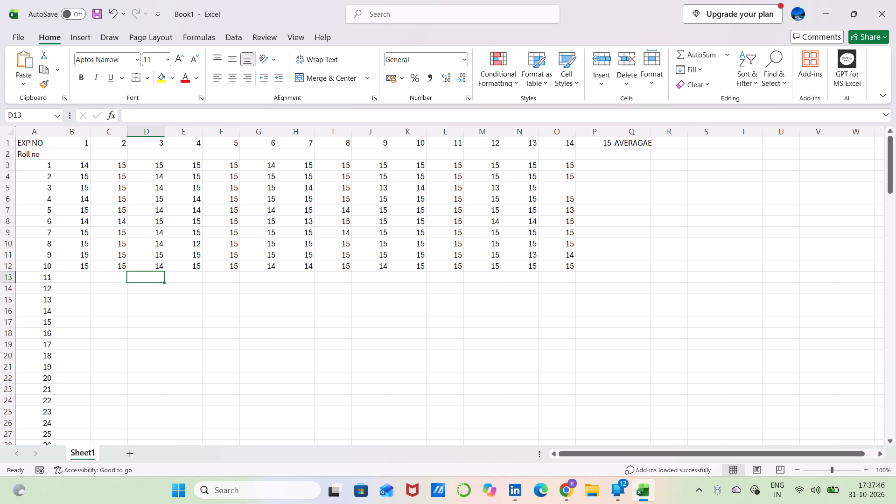
{"action": "type", "text": "14"}
{"action": "left_click", "coordinate": [76, 281]}
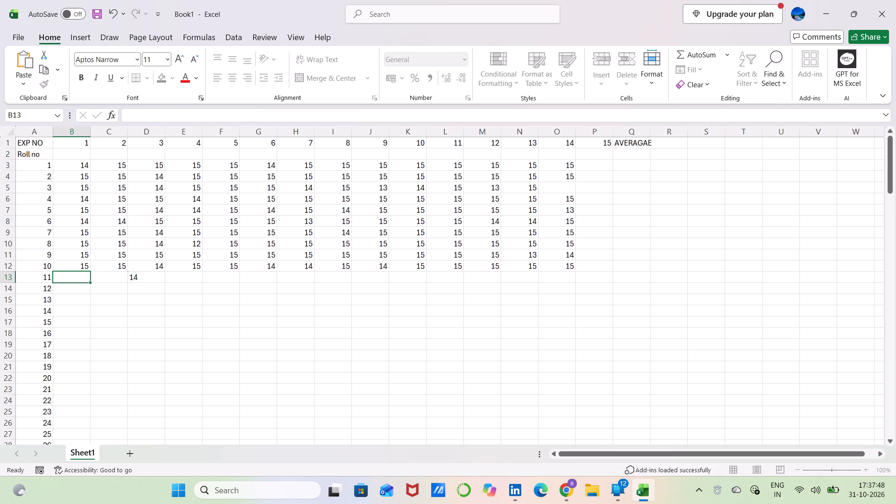
{"action": "type", "text": "15"}
{"action": "left_click", "coordinate": [116, 279]}
{"action": "type", "text": "15"}
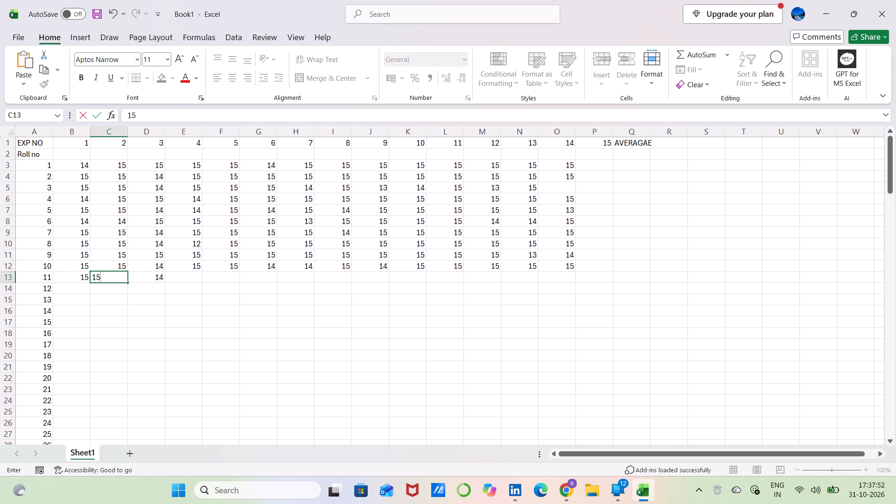
{"action": "left_click", "coordinate": [185, 280]}
{"action": "key", "text": "1"}
{"action": "key", "text": "5"}
{"action": "left_click", "coordinate": [184, 280]}
{"action": "left_click", "coordinate": [182, 291]}
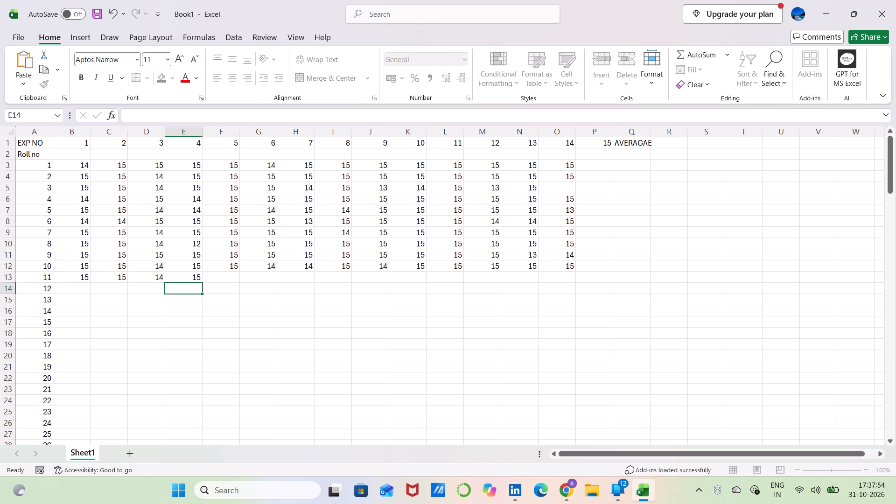
Fill the 15 in E13 across to O13 for roll number 11's experiments 5 to 14.
{"action": "left_click", "coordinate": [179, 279]}
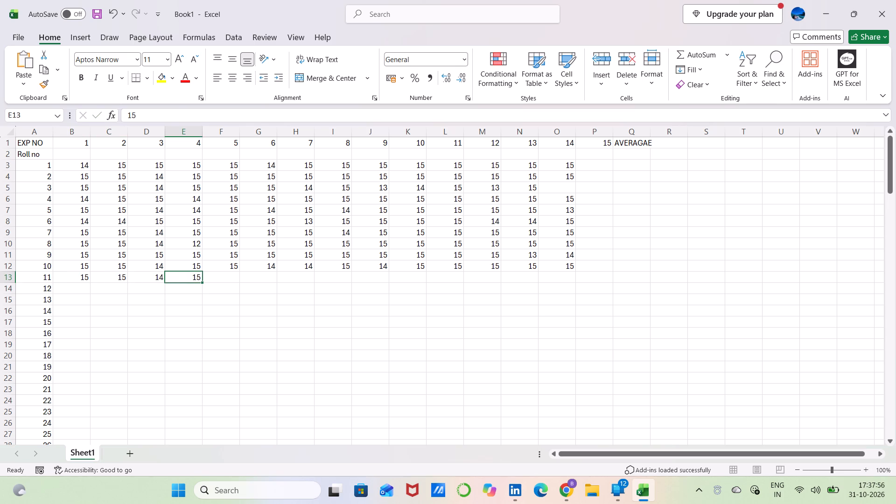
{"action": "left_click_drag", "start_coordinate": [202, 283], "coordinate": [544, 287]}
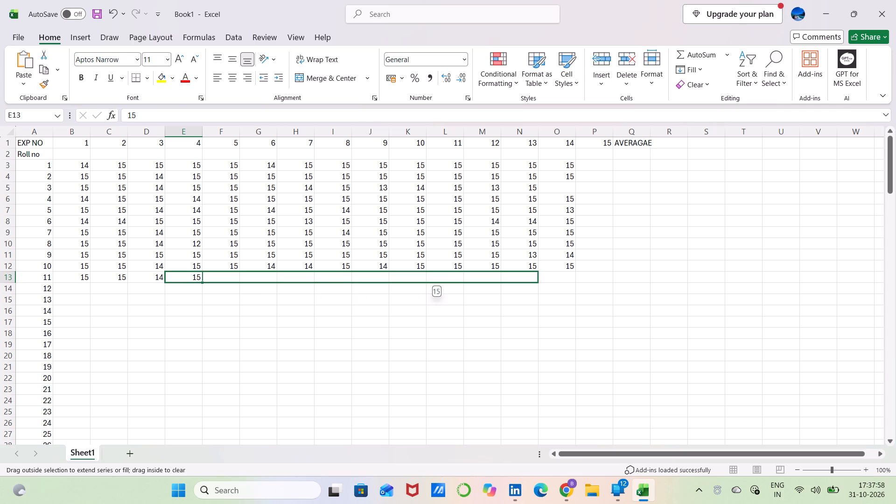
{"action": "left_click_drag", "start_coordinate": [544, 287], "coordinate": [572, 278]}
Enter roll number 12's marks for experiments 1 to 4 in B14 to E14: 14, 15, 14, 15.
{"action": "left_click", "coordinate": [63, 290]}
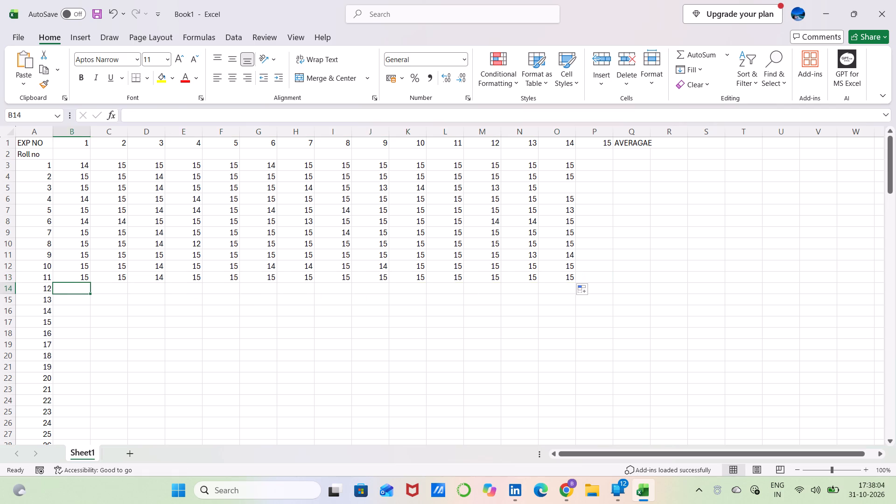
{"action": "type", "text": "14"}
{"action": "key", "text": "Right"}
{"action": "key", "text": "1"}
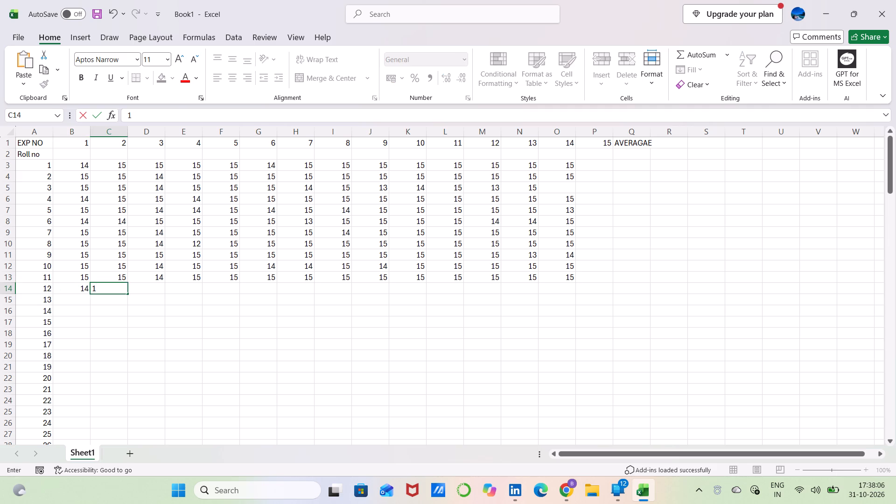
{"action": "key", "text": "4"}
{"action": "key", "text": "BackSpace"}
{"action": "key", "text": "5"}
{"action": "key", "text": "Right"}
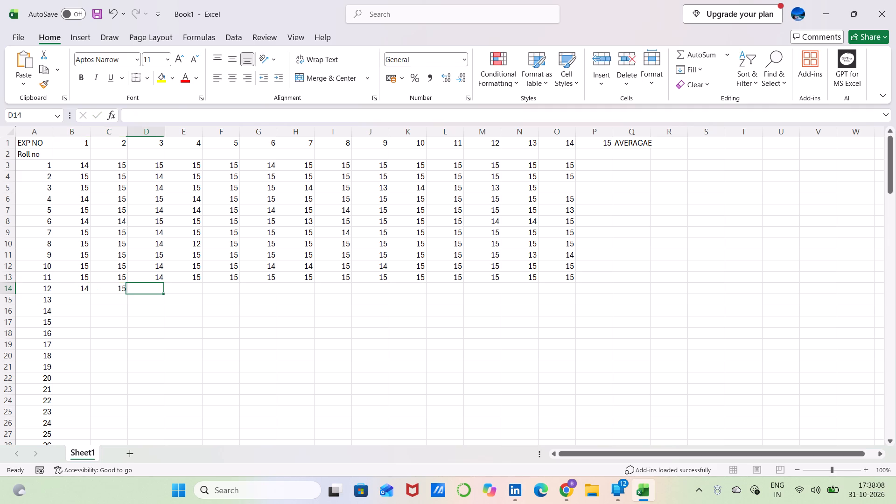
{"action": "type", "text": "14"}
{"action": "key", "text": "Right"}
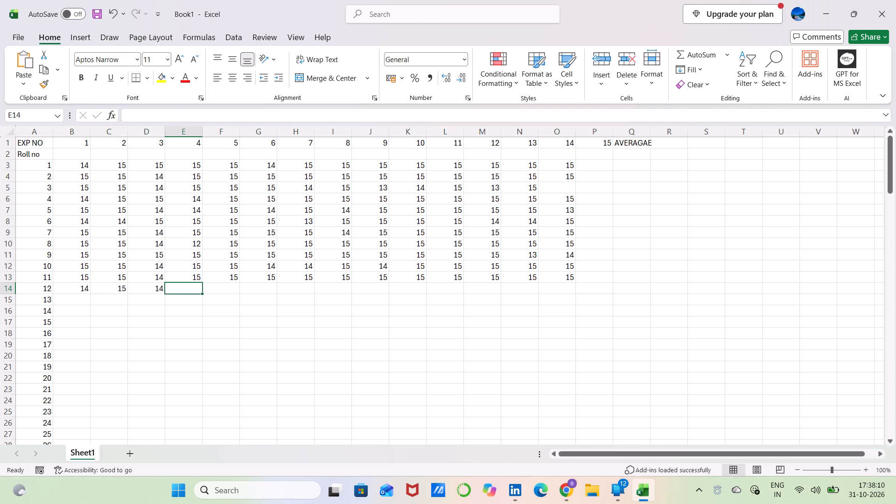
{"action": "type", "text": "15"}
{"action": "key", "text": "Right"}
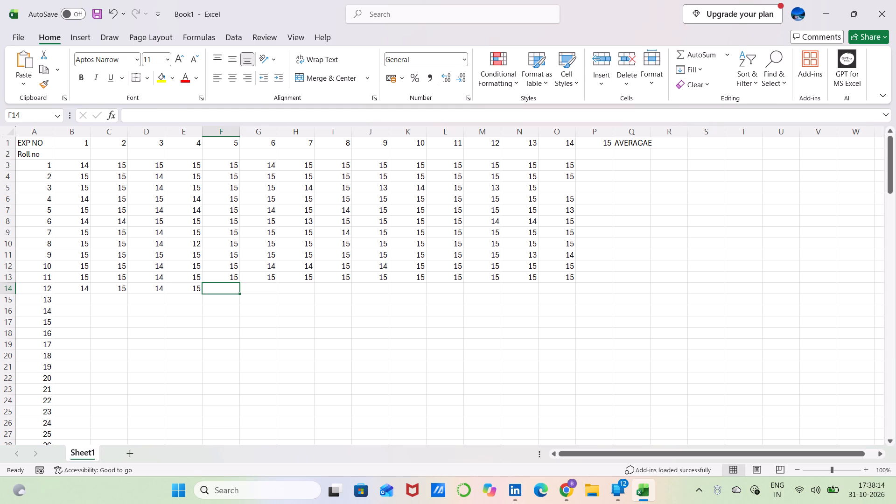
Enter 15 for each of roll number 12's experiments 5 to 8 in F14 to I14.
{"action": "type", "text": "15"}
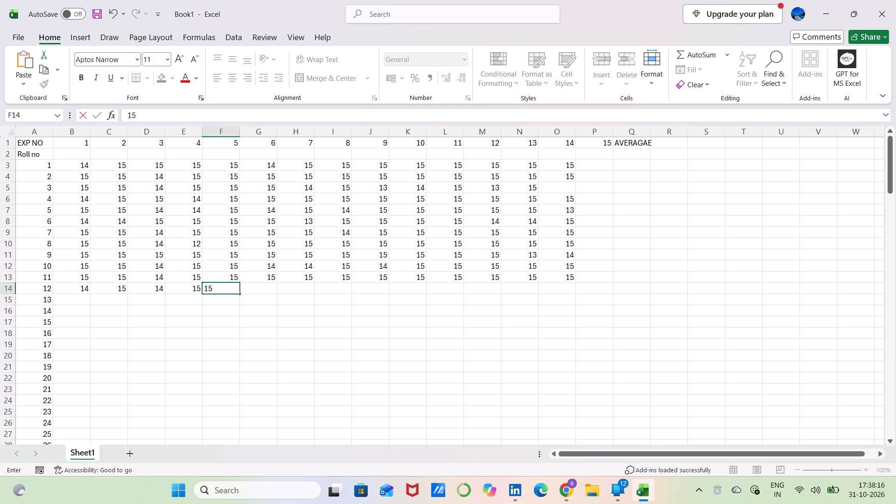
{"action": "key", "text": "Right"}
{"action": "type", "text": "15"}
{"action": "key", "text": "Right"}
{"action": "key", "text": "1"}
{"action": "key", "text": "5"}
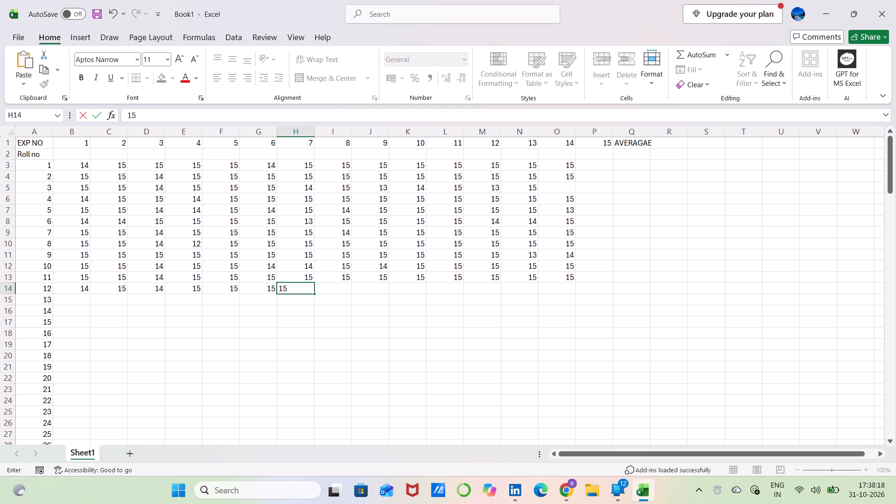
{"action": "key", "text": "Right"}
{"action": "type", "text": "15"}
{"action": "key", "text": "Right"}
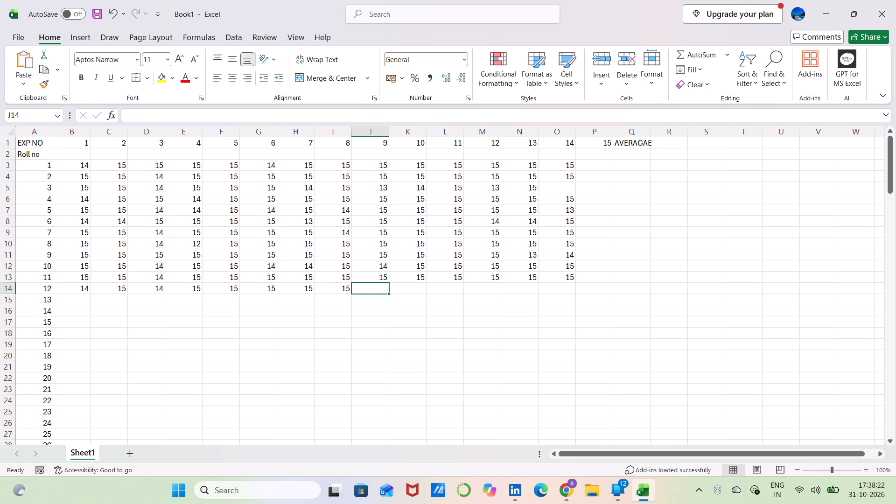
Enter roll number 12's remaining marks: 14 in J14 and K14, and 15 in each of L14 to O14.
{"action": "type", "text": "14"}
{"action": "key", "text": "Right"}
{"action": "type", "text": "14"}
{"action": "key", "text": "Right"}
{"action": "type", "text": "15"}
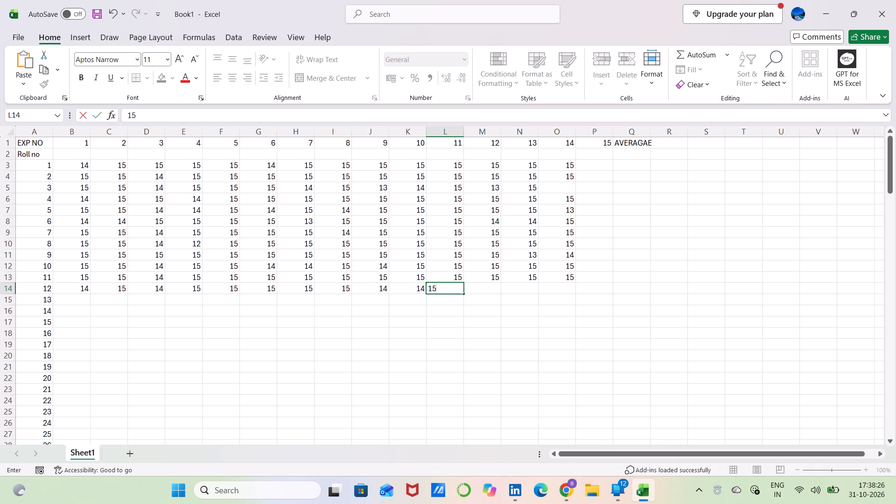
{"action": "left_click_drag", "start_coordinate": [464, 294], "coordinate": [580, 284]}
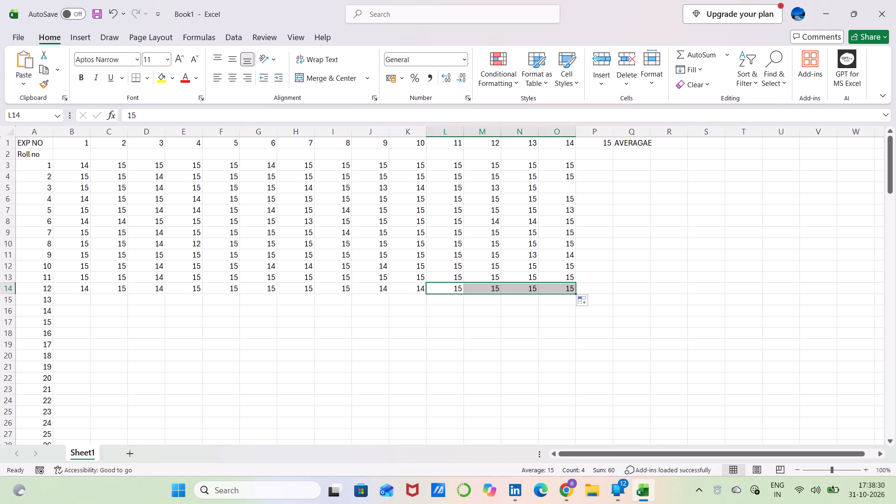
Enter roll number 13's marks for experiments 1 to 5 in B15 to F15: 11, 11, 13, 15, 15.
{"action": "left_click", "coordinate": [84, 299]}
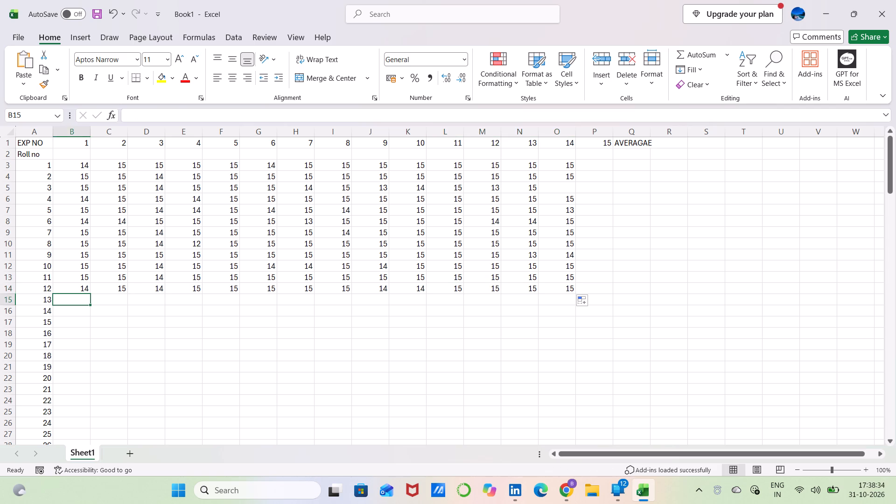
{"action": "key", "text": "1"}
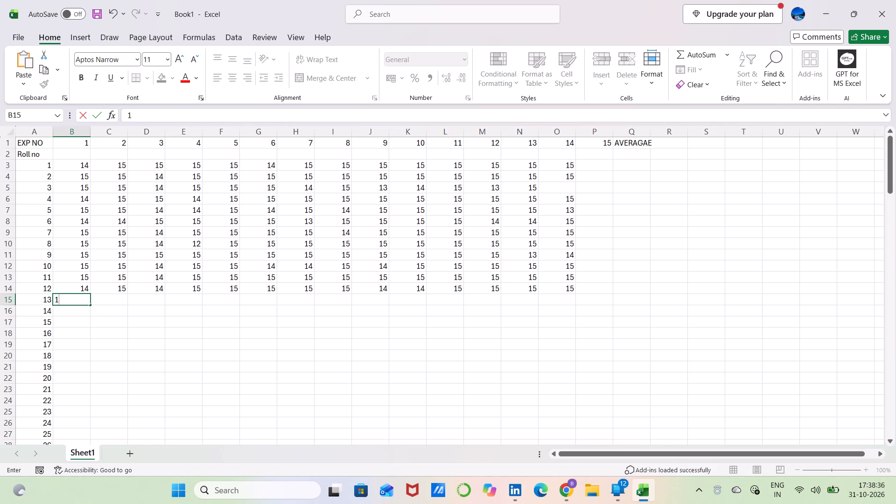
{"action": "key", "text": "1"}
{"action": "key", "text": "Right"}
{"action": "key", "text": "1"}
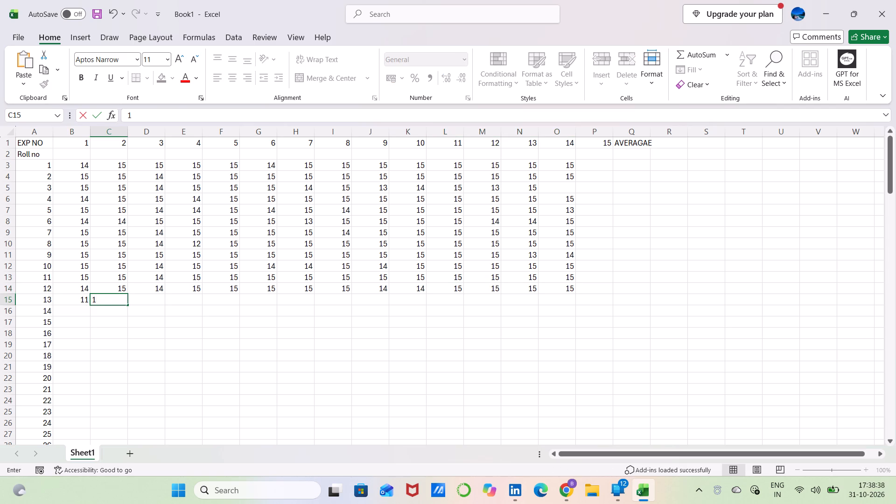
{"action": "key", "text": "1"}
{"action": "key", "text": "Right"}
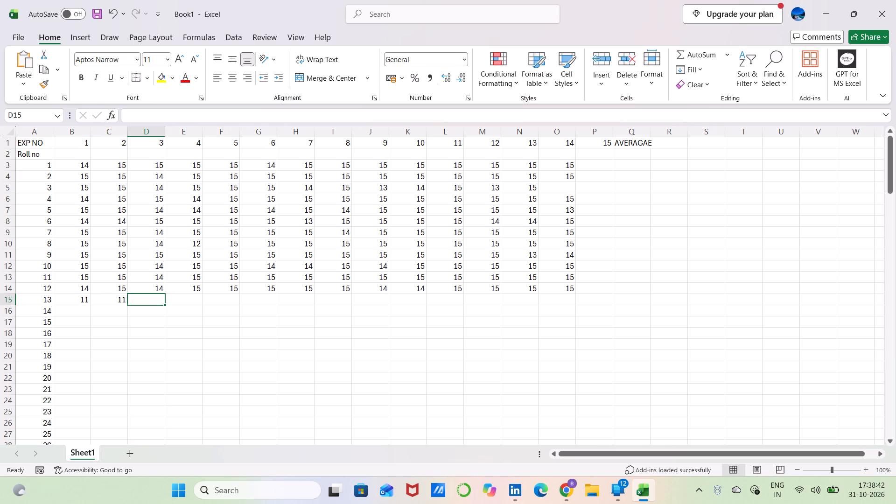
{"action": "type", "text": "13"}
{"action": "key", "text": "Right"}
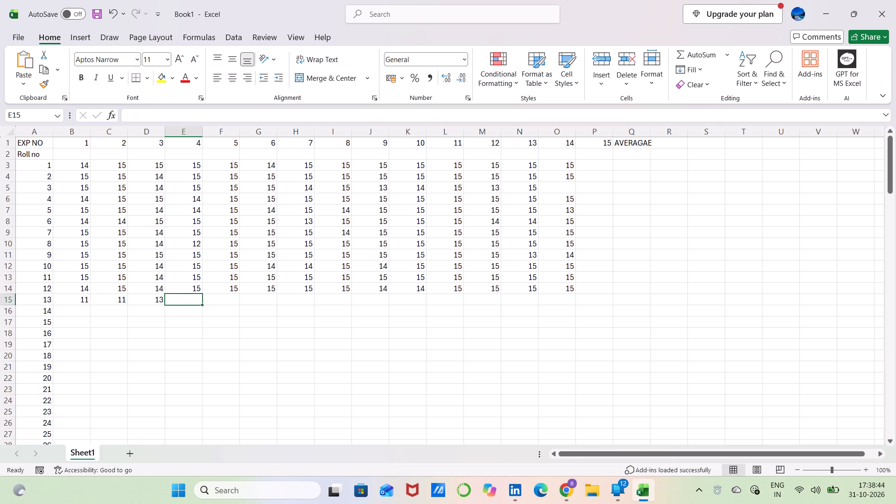
{"action": "type", "text": "15"}
{"action": "key", "text": "Right"}
{"action": "type", "text": "15"}
{"action": "key", "text": "Right"}
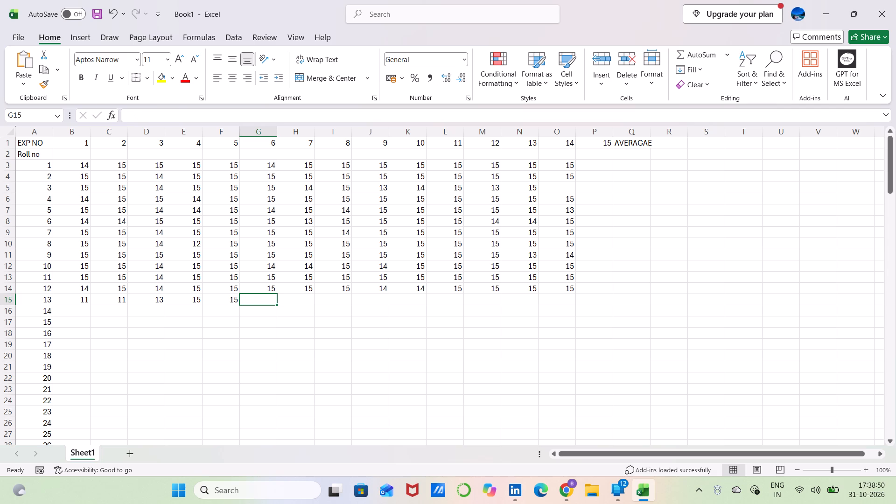
Enter 15 in G15 and fill it across to M15 for roll number 13's experiments 6 to 12.
{"action": "type", "text": "15"}
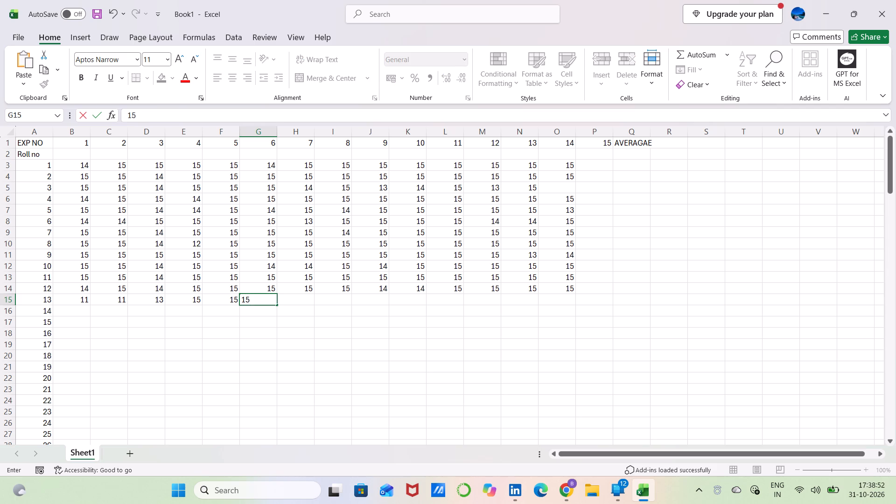
{"action": "left_click_drag", "start_coordinate": [277, 304], "coordinate": [431, 309]}
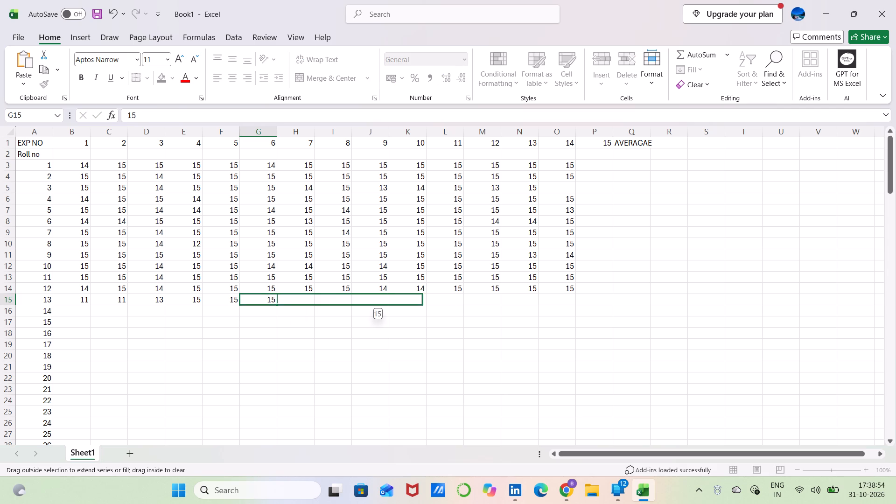
{"action": "left_click_drag", "start_coordinate": [431, 309], "coordinate": [491, 301]}
Enter roll number 13's marks for experiments 13 and 14 in N15 and O15: 14, 14.
{"action": "left_click", "coordinate": [512, 301]}
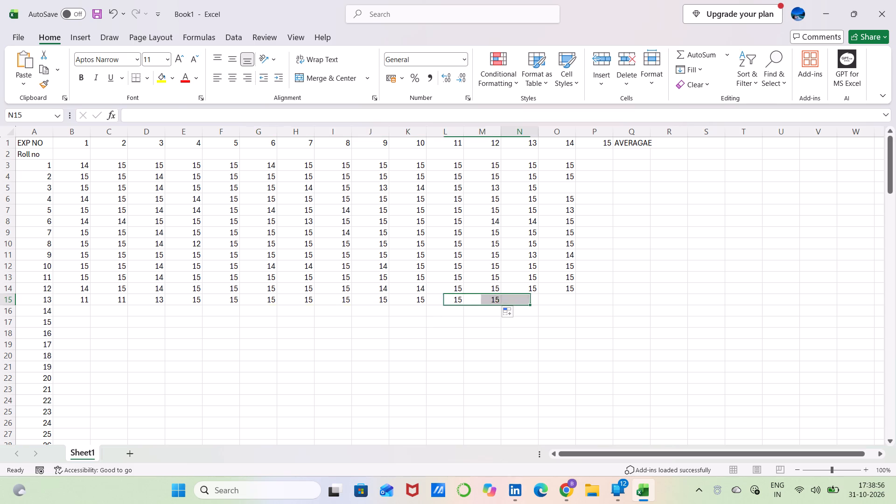
{"action": "type", "text": "140"}
{"action": "key", "text": "Right"}
{"action": "key", "text": "Left"}
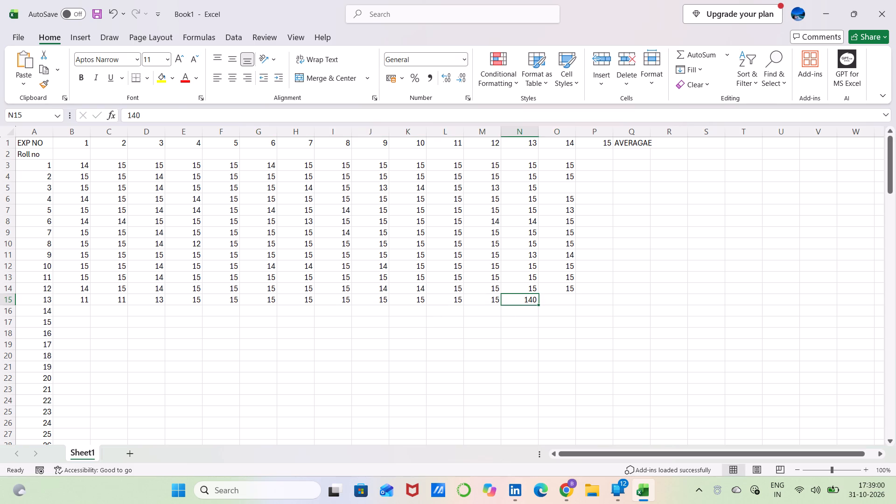
{"action": "type", "text": "14"}
{"action": "key", "text": "Right"}
{"action": "type", "text": "14"}
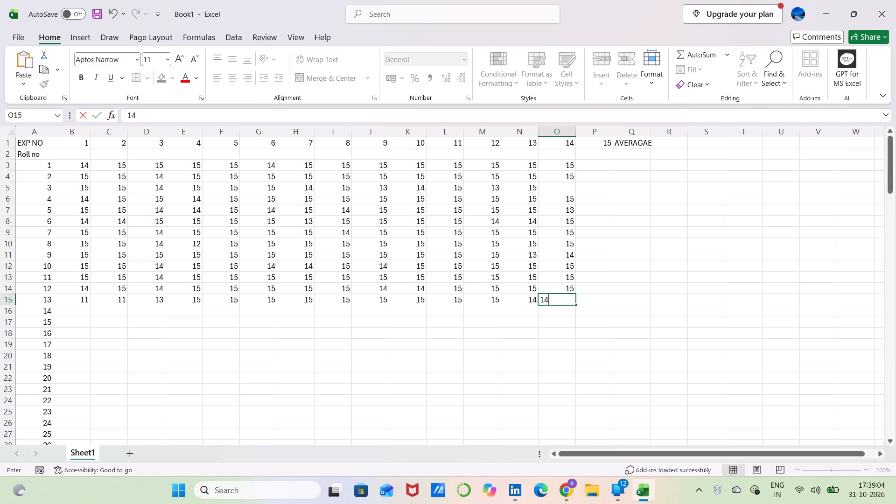
{"action": "left_click", "coordinate": [62, 310]}
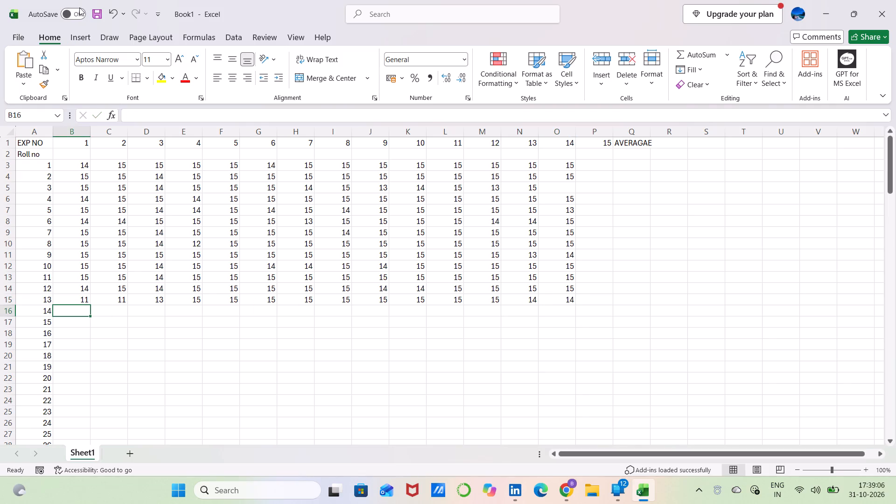
Set up AutoSave to OneDrive - Personal, entering DAA INTERNAL MARKS as the workbook name.
{"action": "left_click", "coordinate": [80, 13]}
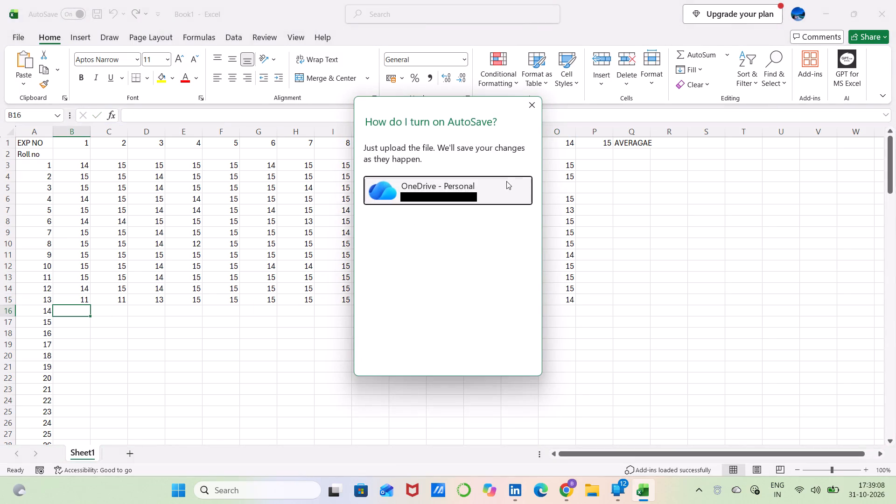
{"action": "left_click", "coordinate": [506, 182]}
{"action": "left_click", "coordinate": [441, 237]}
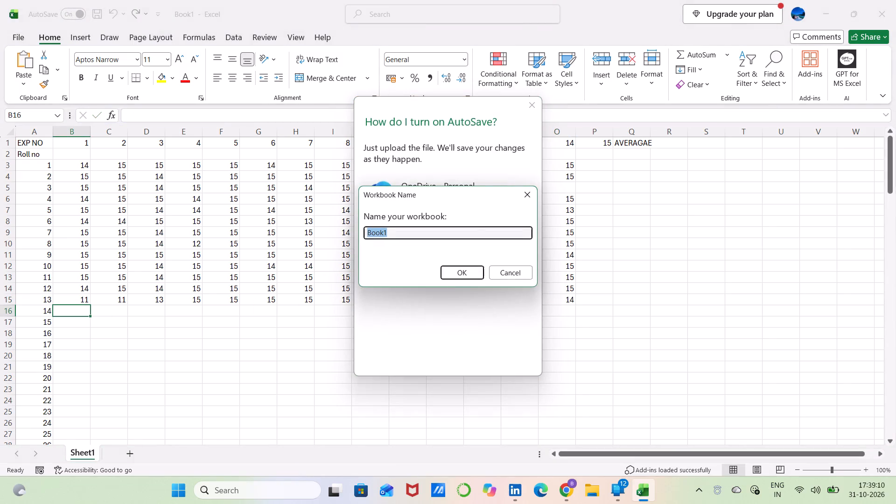
{"action": "key", "text": "BackSpace"}
{"action": "key", "text": "BackSpace"}
{"action": "key", "text": "BackSpace"}
{"action": "key", "text": "BackSpace"}
{"action": "key", "text": "BackSpace"}
{"action": "key", "text": "BackSpace"}
{"action": "key", "text": "BackSpace"}
{"action": "key", "text": "BackSpace"}
{"action": "key", "text": "BackSpace"}
{"action": "key", "text": "BackSpace"}
{"action": "key", "text": "BackSpace"}
{"action": "key", "text": "BackSpace"}
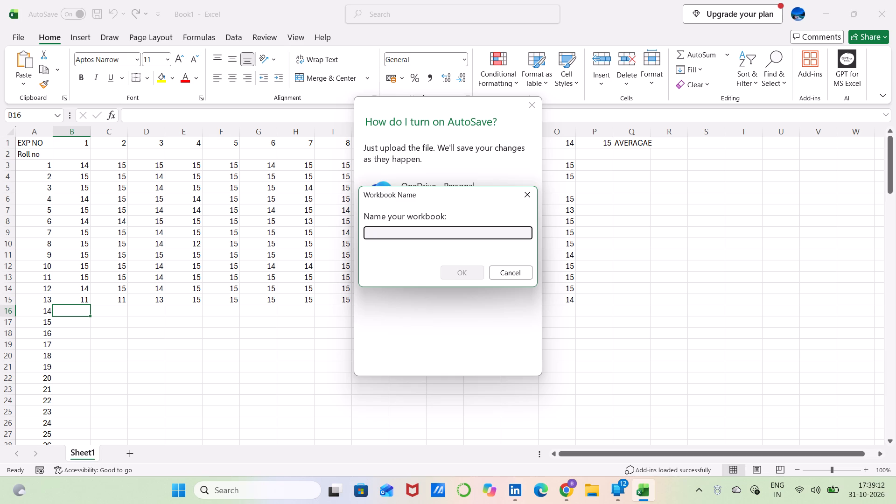
{"action": "type", "text": "DAA INTERNAL MARKS"}
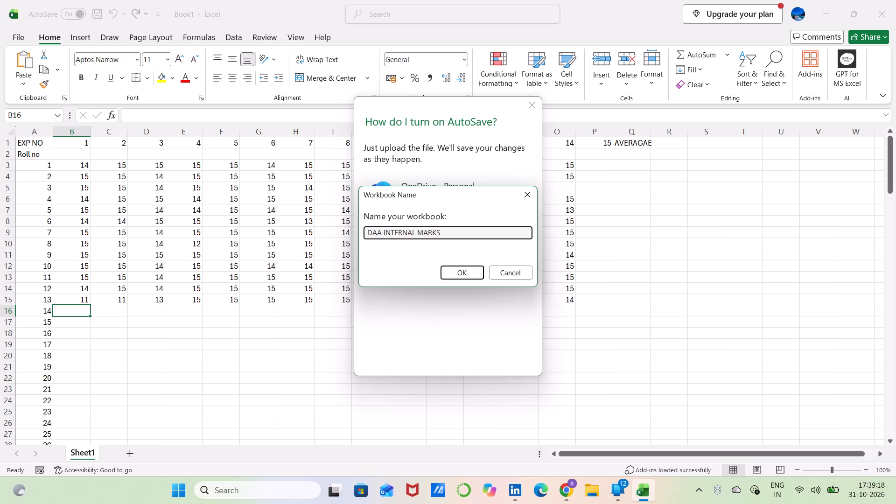
Change the workbook name to DAA LAB RECORD MARKS and save it to OneDrive with AutoSave on.
{"action": "key", "text": "Left"}
{"action": "key", "text": "Left"}
{"action": "key", "text": "Left"}
{"action": "key", "text": "Left"}
{"action": "key", "text": "Left"}
{"action": "key", "text": "Left"}
{"action": "key", "text": "Left"}
{"action": "key", "text": "Left"}
{"action": "key", "text": "Left"}
{"action": "key", "text": "Left"}
{"action": "key", "text": "Left"}
{"action": "key", "text": "Left"}
{"action": "key", "text": "Left"}
{"action": "key", "text": "Left"}
{"action": "type", "text": "LAB"}
{"action": "key", "text": "space"}
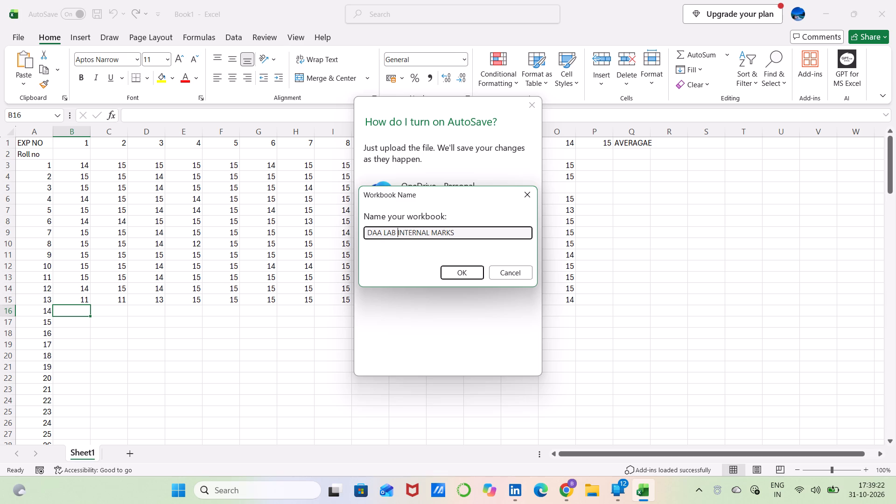
{"action": "key", "text": "Right"}
{"action": "key", "text": "Right"}
{"action": "key", "text": "Right"}
{"action": "key", "text": "Right"}
{"action": "key", "text": "Right"}
{"action": "key", "text": "Right"}
{"action": "key", "text": "Right"}
{"action": "key", "text": "Right"}
{"action": "key", "text": "BackSpace"}
{"action": "key", "text": "BackSpace"}
{"action": "key", "text": "BackSpace"}
{"action": "key", "text": "BackSpace"}
{"action": "key", "text": "BackSpace"}
{"action": "key", "text": "BackSpace"}
{"action": "key", "text": "BackSpace"}
{"action": "key", "text": "BackSpace"}
{"action": "type", "text": "RECORD"}
{"action": "key", "text": "Return"}
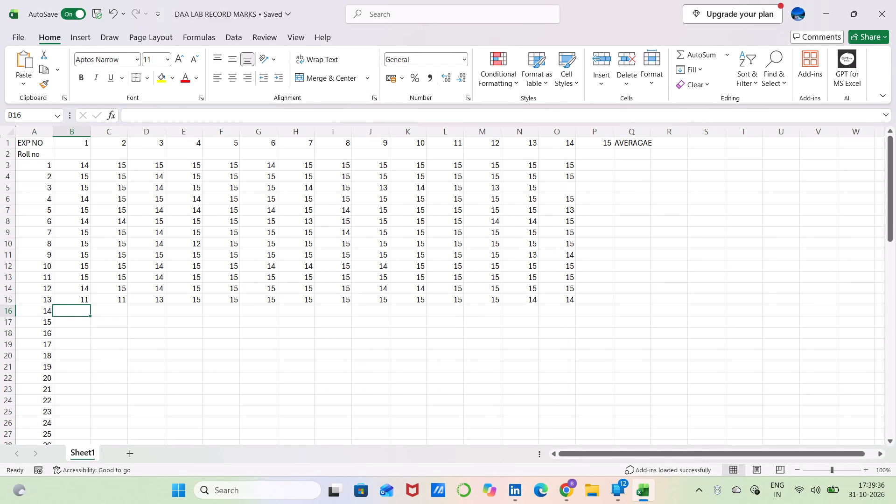
Enter roll number 14's marks for experiments 1 to 3 in B16 to D16: 15, 15, 14.
{"action": "type", "text": "15"}
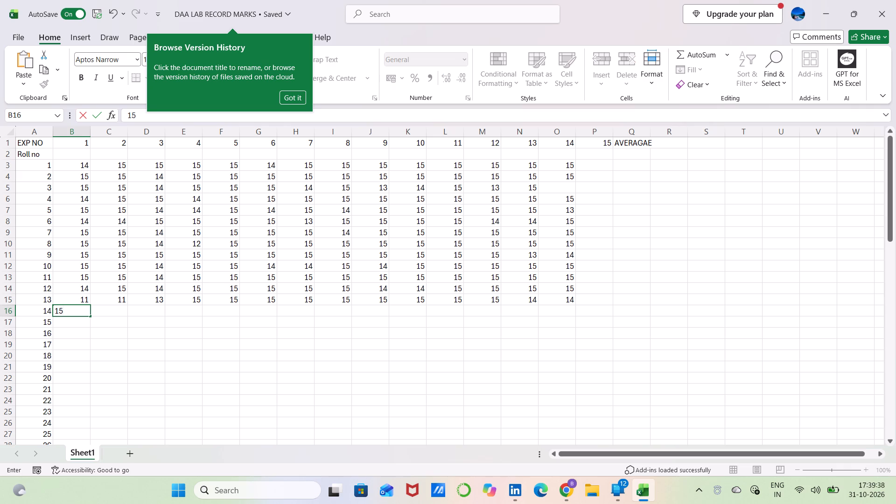
{"action": "left_click", "coordinate": [298, 88]}
{"action": "left_click", "coordinate": [294, 101]}
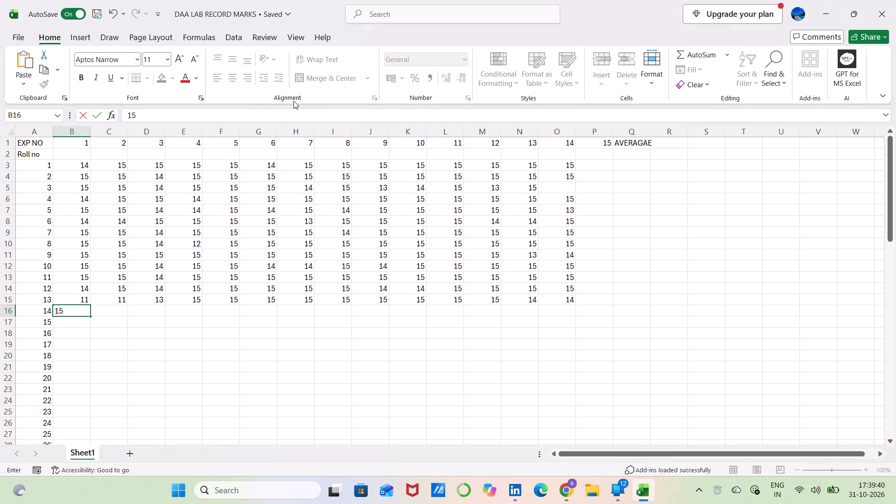
{"action": "key", "text": "Right"}
{"action": "type", "text": "15"}
{"action": "key", "text": "Right"}
{"action": "type", "text": "14"}
{"action": "key", "text": "Right"}
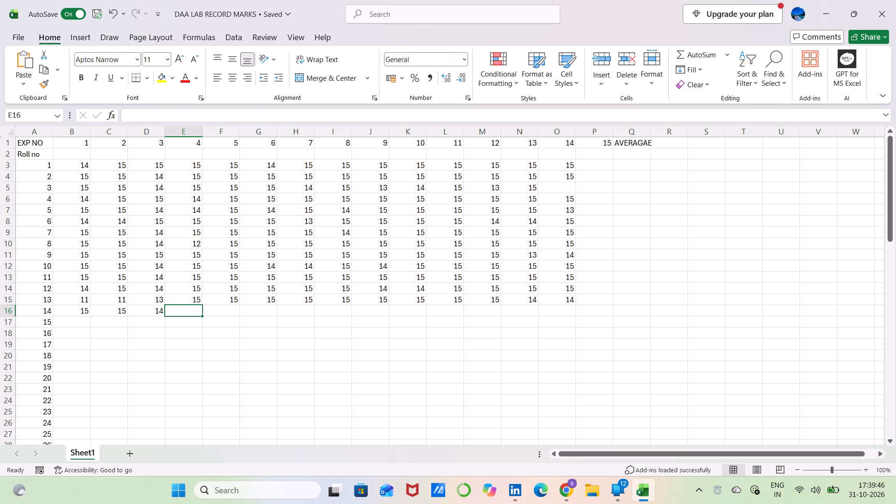
Enter 15 in E16 and fill it across to L16 for roll number 14's experiments 4 to 11.
{"action": "type", "text": "15"}
{"action": "left_click_drag", "start_coordinate": [202, 317], "coordinate": [469, 313]}
Enter roll number 14's marks for experiments 12 to 14 in M16 to O16: 14, 13, 13.
{"action": "left_click", "coordinate": [482, 312]}
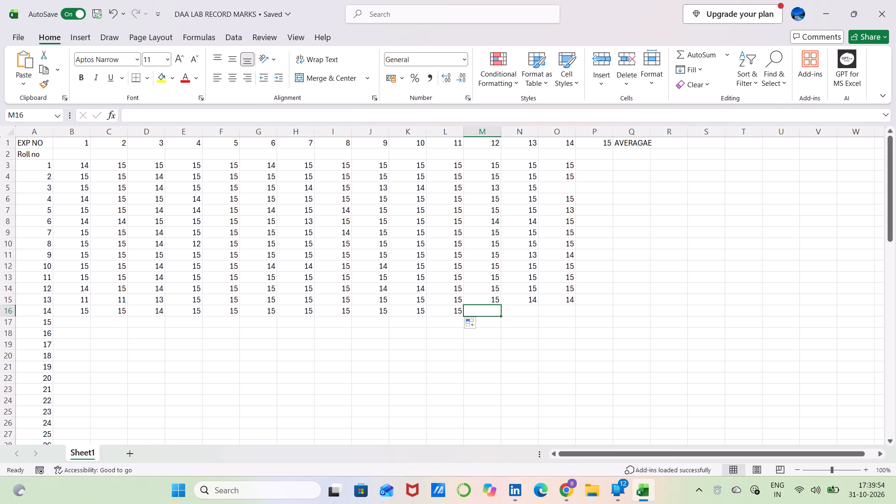
{"action": "key", "text": "1"}
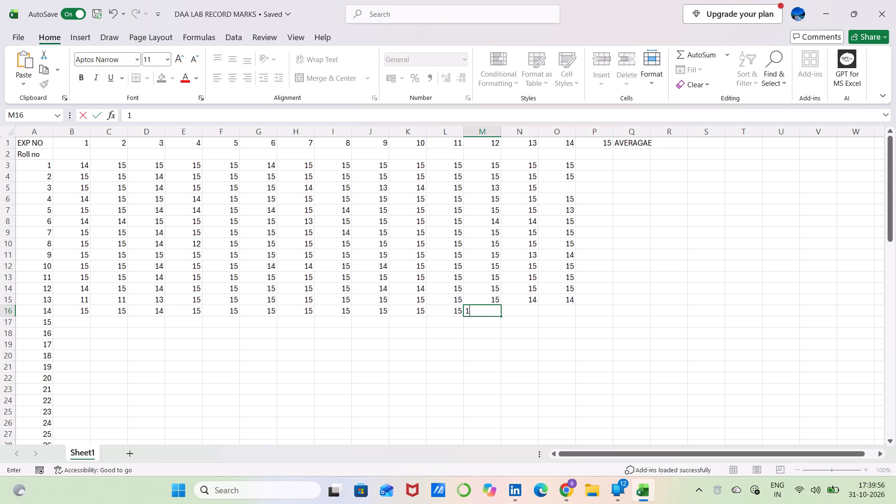
{"action": "key", "text": "4"}
{"action": "key", "text": "Right"}
{"action": "type", "text": "13"}
{"action": "key", "text": "Right"}
{"action": "type", "text": "13"}
{"action": "key", "text": "Right"}
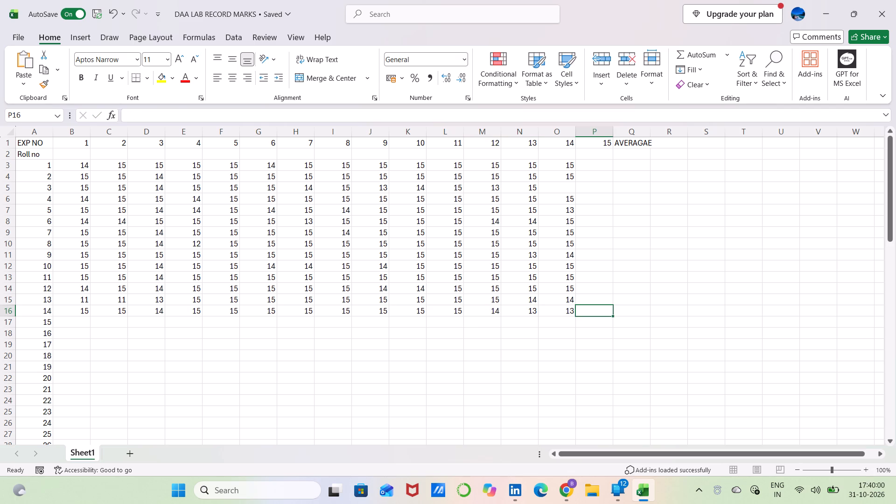
Enter roll number 15's marks: 15 in B17, 13 in C17, and 15 in D17 filled across to O17.
{"action": "left_click", "coordinate": [78, 322]}
{"action": "type", "text": "15"}
{"action": "key", "text": "Right"}
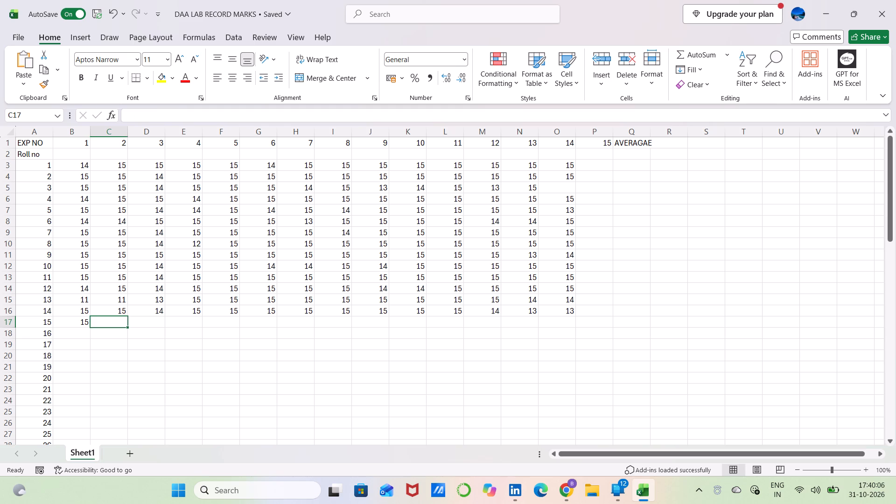
{"action": "type", "text": "13"}
{"action": "key", "text": "Right"}
{"action": "type", "text": "15"}
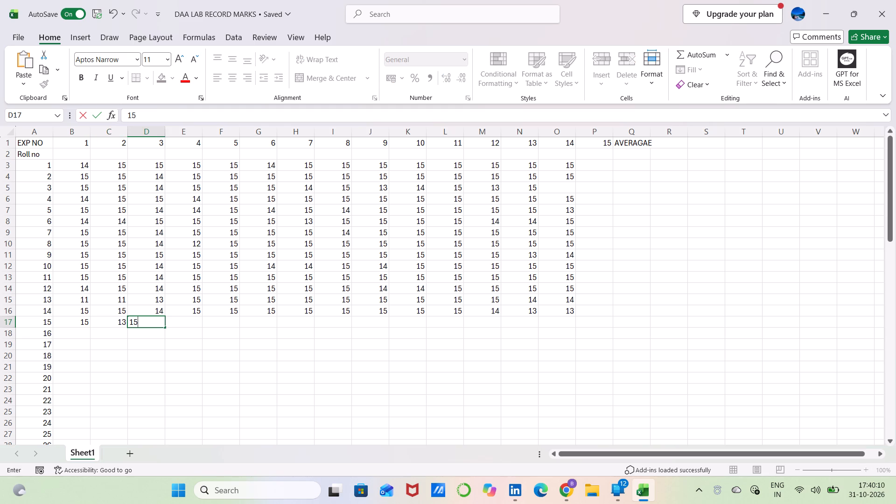
{"action": "left_click_drag", "start_coordinate": [165, 327], "coordinate": [410, 335]}
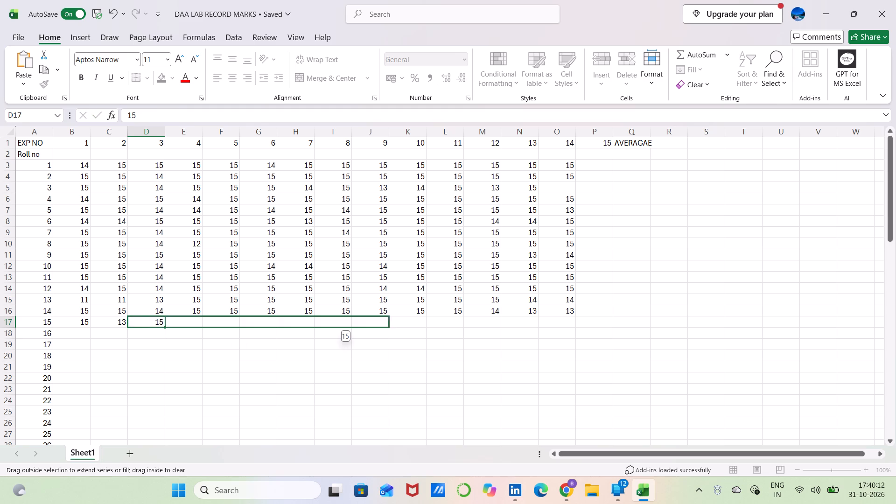
{"action": "left_click_drag", "start_coordinate": [410, 335], "coordinate": [566, 322]}
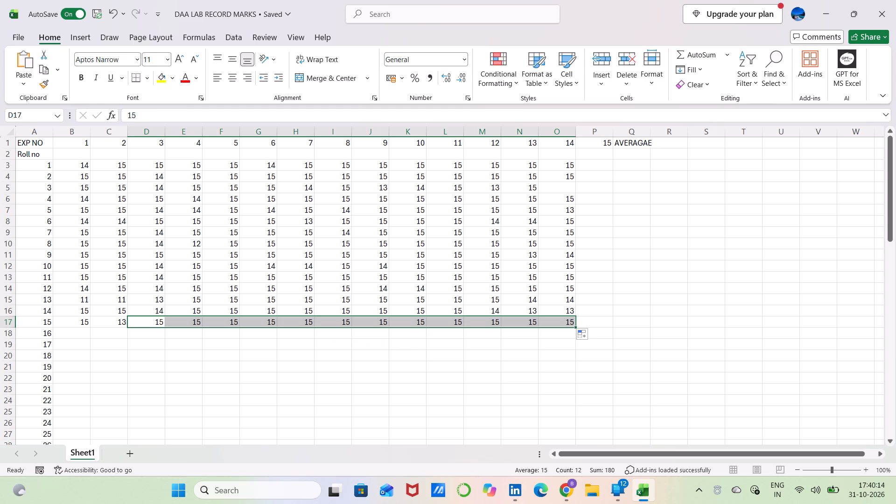
Enter roll number 16's marks for experiments 1 to 4 in B18 to E18: 13, 12, 15, 14.
{"action": "left_click", "coordinate": [68, 335]}
{"action": "scroll", "coordinate": [68, 335], "scroll_direction": "down", "scroll_amount": 1}
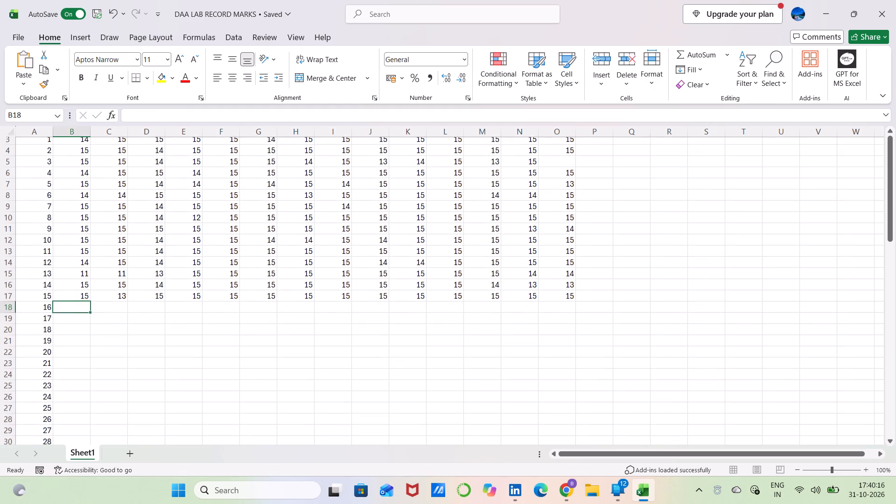
{"action": "scroll", "coordinate": [68, 335], "scroll_direction": "down", "scroll_amount": 2}
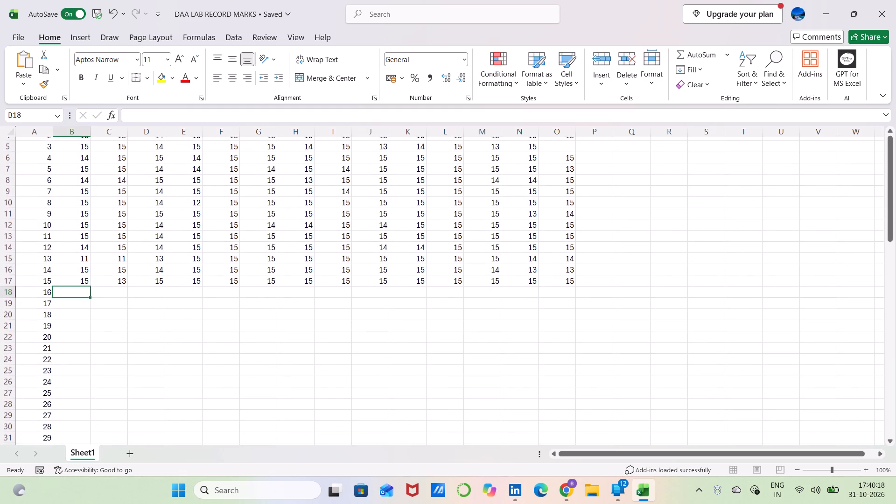
{"action": "scroll", "coordinate": [68, 335], "scroll_direction": "down", "scroll_amount": 2}
{"action": "scroll", "coordinate": [68, 335], "scroll_direction": "up", "scroll_amount": 1}
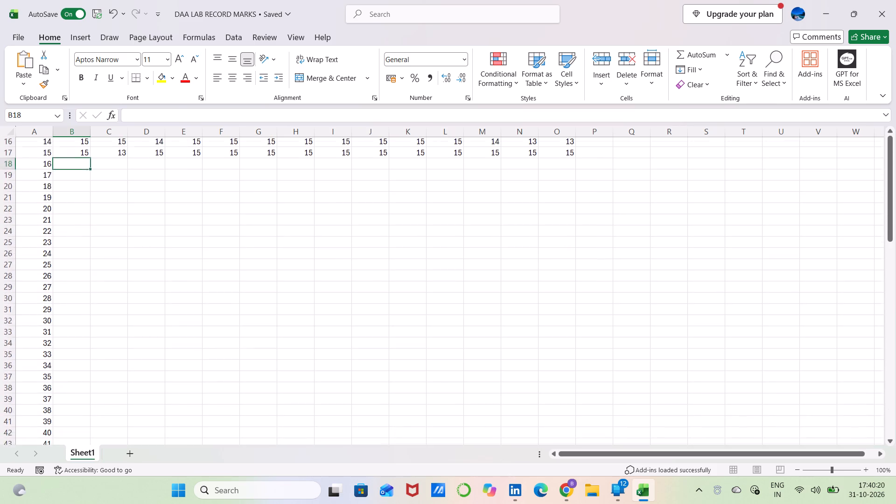
{"action": "scroll", "coordinate": [68, 335], "scroll_direction": "up", "scroll_amount": 1}
{"action": "type", "text": "13"}
{"action": "key", "text": "Right"}
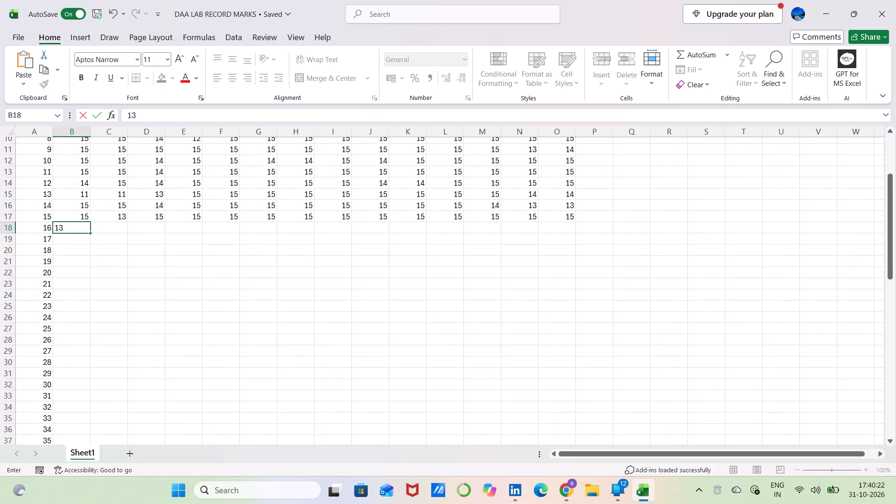
{"action": "type", "text": "12"}
{"action": "key", "text": "Right"}
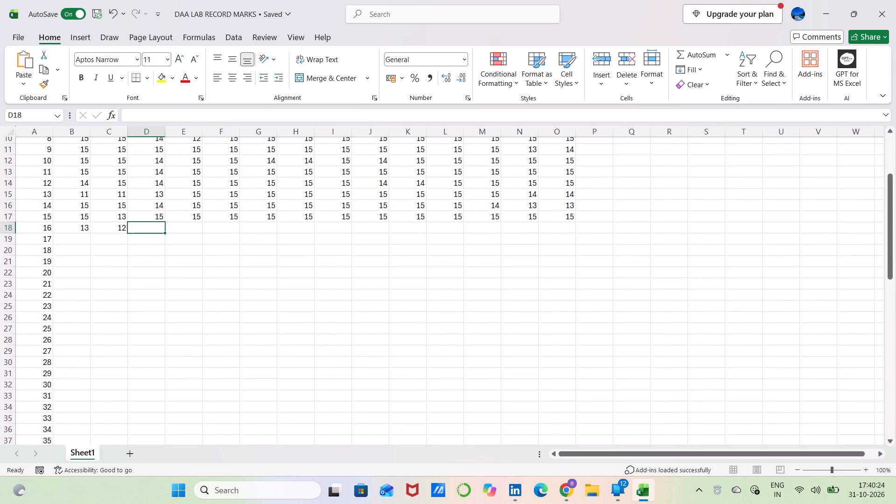
{"action": "type", "text": "15"}
{"action": "key", "text": "Right"}
{"action": "type", "text": "14"}
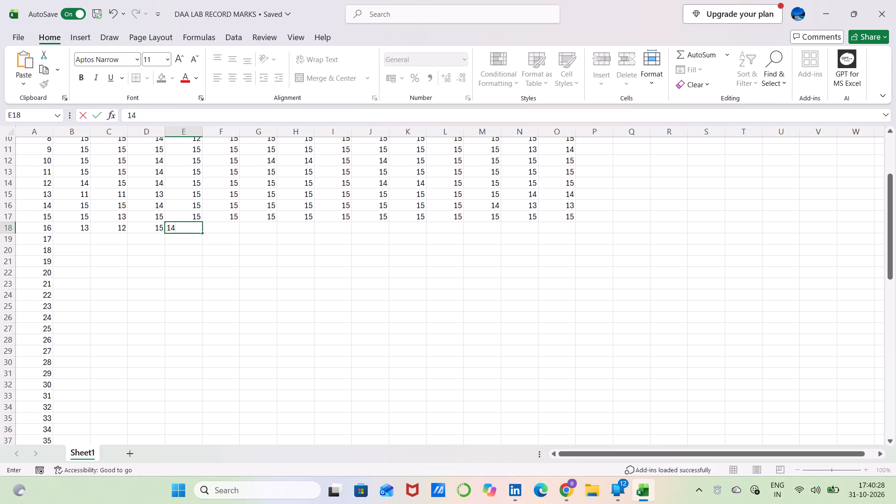
{"action": "key", "text": "Right"}
Enter roll number 16's marks for experiments 5 to 9 in F18 to J18: 14, 14, 15, 12, 15.
{"action": "type", "text": "14"}
{"action": "key", "text": "Right"}
{"action": "type", "text": "14"}
{"action": "key", "text": "Right"}
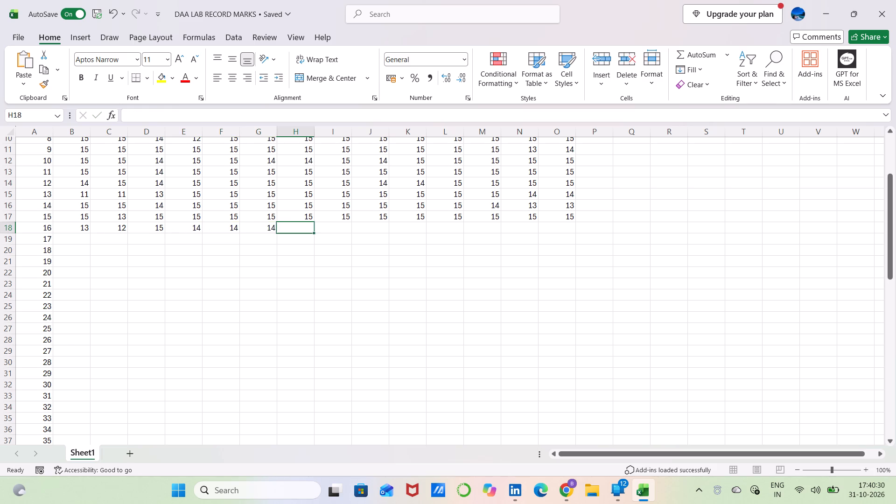
{"action": "type", "text": "15"}
{"action": "key", "text": "Right"}
{"action": "type", "text": "12"}
{"action": "key", "text": "Right"}
{"action": "type", "text": "15"}
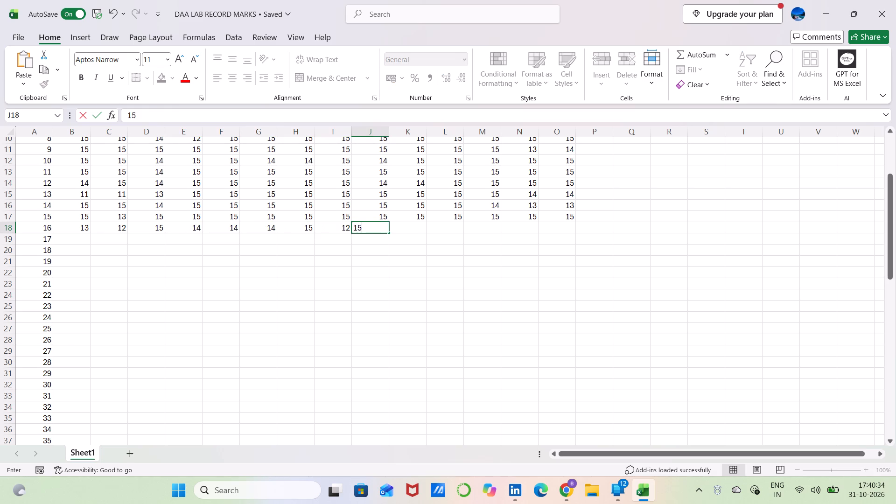
{"action": "key", "text": "Right"}
Enter roll number 16's marks for experiments 10 to 14 in K18 to O18: 15, 15, 13, 14, 14.
{"action": "type", "text": "15"}
{"action": "key", "text": "Right"}
{"action": "type", "text": "15"}
{"action": "key", "text": "Right"}
{"action": "type", "text": "13"}
{"action": "key", "text": "Right"}
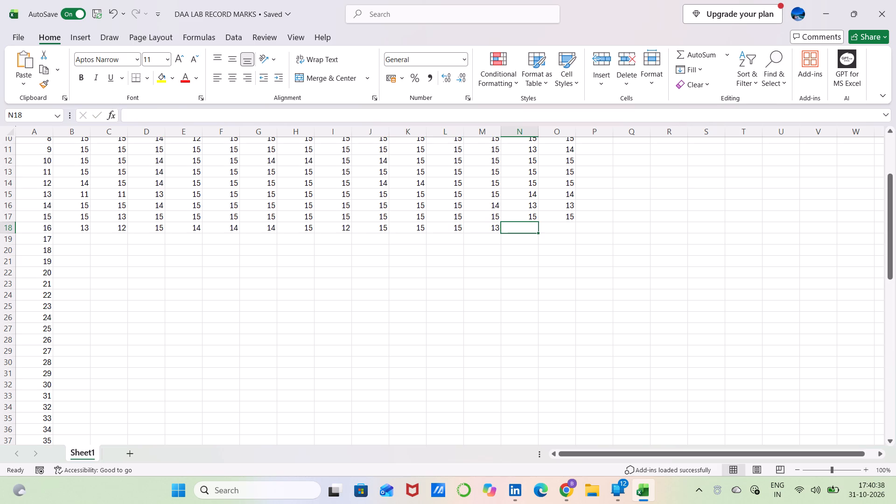
{"action": "type", "text": "14"}
{"action": "key", "text": "Right"}
{"action": "key", "text": "1"}
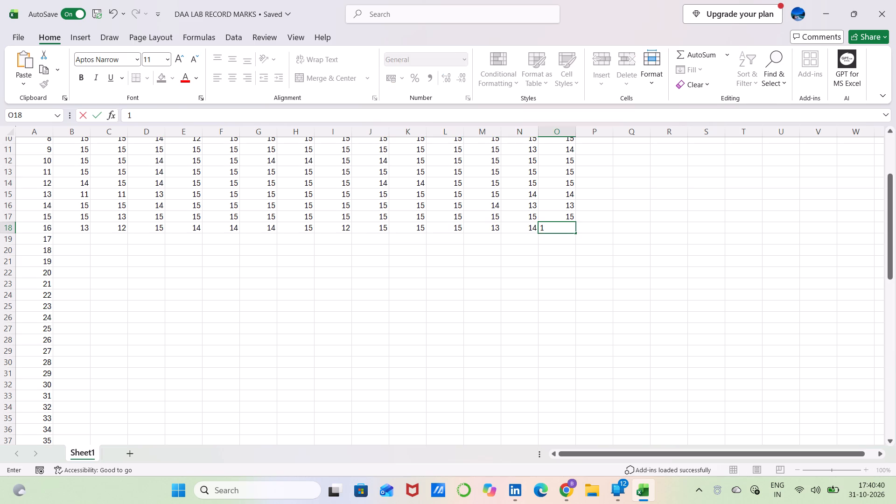
{"action": "key", "text": "4"}
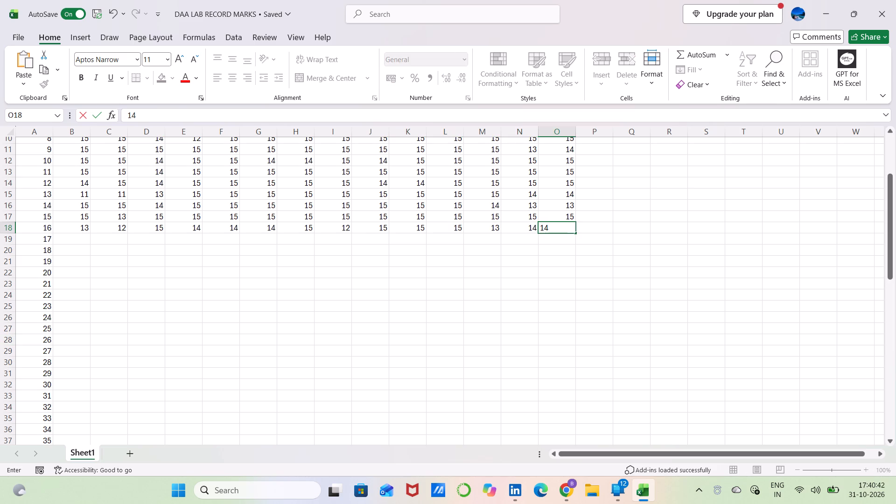
Enter roll number 17's marks for experiments 1 to 4 in B19 to E19: 13, 14, 14, 14.
{"action": "left_click", "coordinate": [74, 238]}
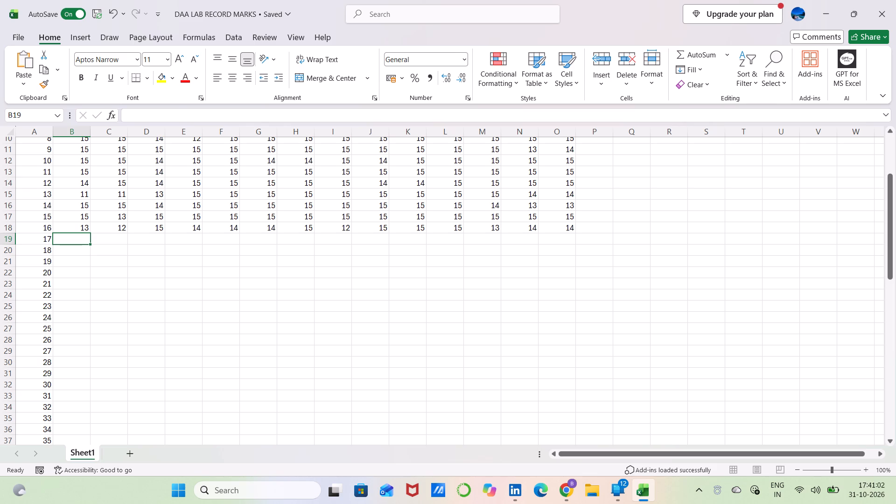
{"action": "type", "text": "13"}
{"action": "key", "text": "Right"}
{"action": "type", "text": "14"}
{"action": "key", "text": "Right"}
{"action": "type", "text": "14"}
{"action": "key", "text": "Right"}
{"action": "type", "text": "14"}
{"action": "key", "text": "Right"}
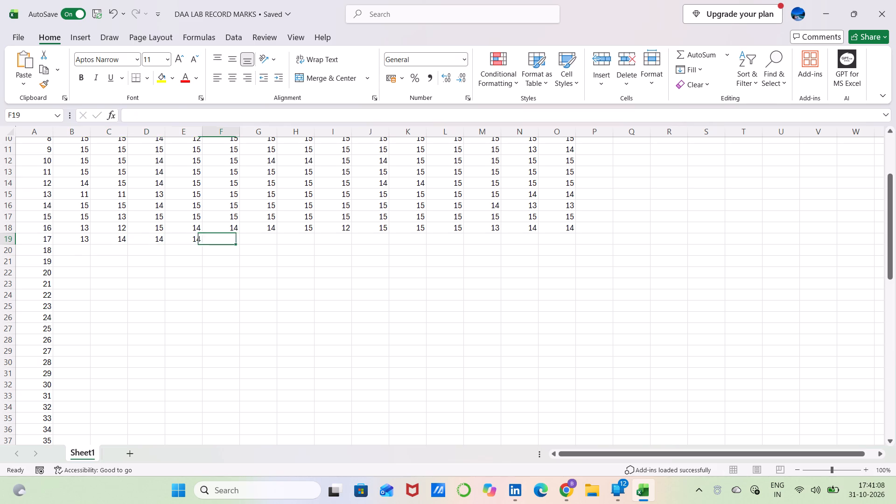
Enter roll number 17's marks for experiments 5 to 10 in F19 to K19: 14, 15, 14, 13, 15, 14.
{"action": "type", "text": "14"}
{"action": "key", "text": "Right"}
{"action": "type", "text": "15"}
{"action": "key", "text": "Right"}
{"action": "type", "text": "14"}
{"action": "key", "text": "Right"}
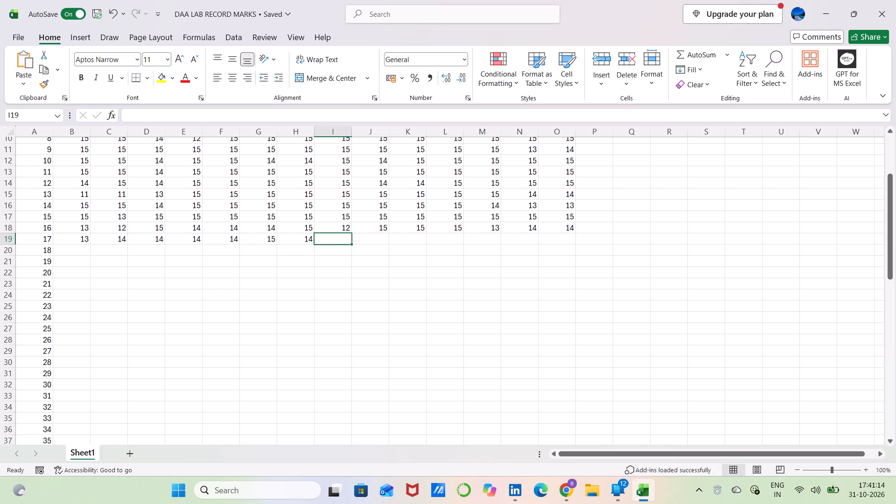
{"action": "type", "text": "13"}
{"action": "key", "text": "Right"}
{"action": "type", "text": "15"}
{"action": "key", "text": "Right"}
{"action": "type", "text": "14"}
{"action": "key", "text": "Right"}
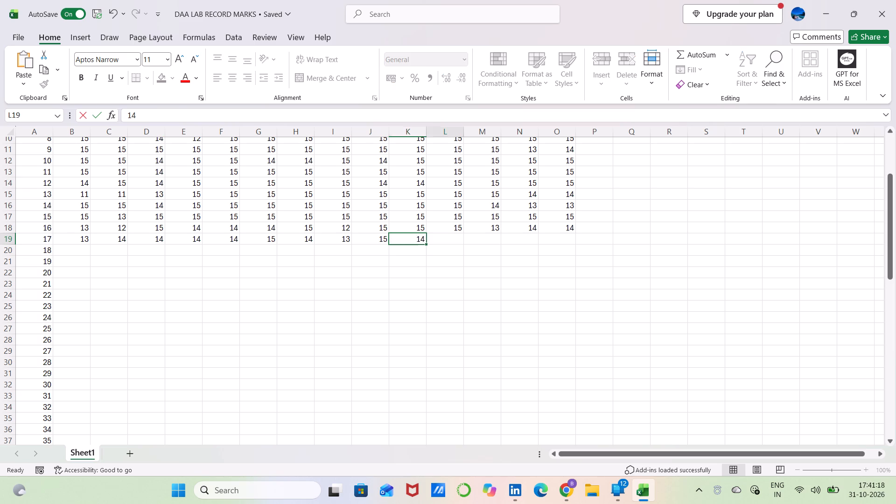
Enter 14 in L19 and fill it across to O19 for roll number 17's experiments 11 to 14.
{"action": "type", "text": "14"}
{"action": "key", "text": "Right"}
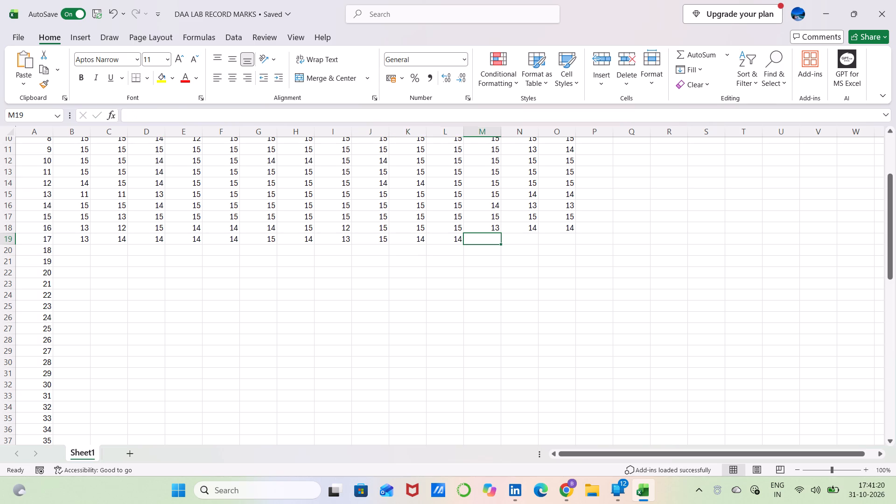
{"action": "left_click", "coordinate": [448, 238]}
{"action": "left_click_drag", "start_coordinate": [464, 244], "coordinate": [576, 241]}
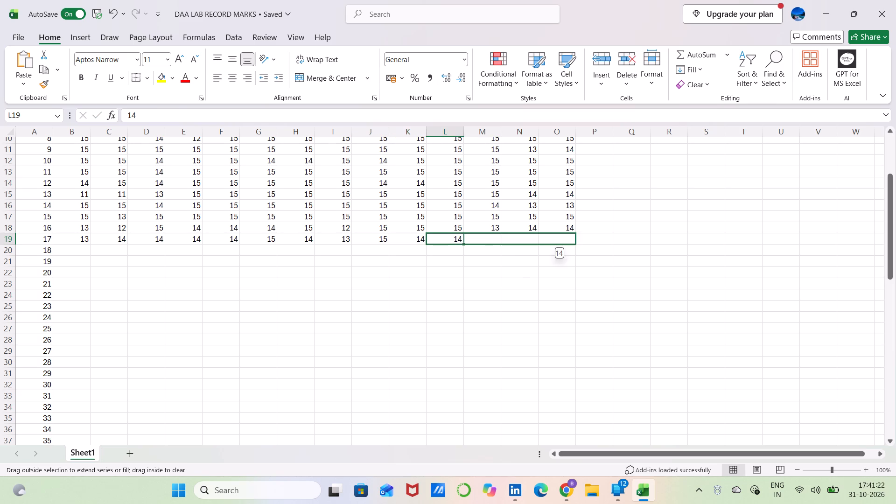
{"action": "left_click_drag", "start_coordinate": [576, 241], "coordinate": [575, 240]}
Enter roll number 18's marks for experiments 1 to 5 in B20 to F20: 15, 15, 14, 13, 13.
{"action": "left_click", "coordinate": [66, 254]}
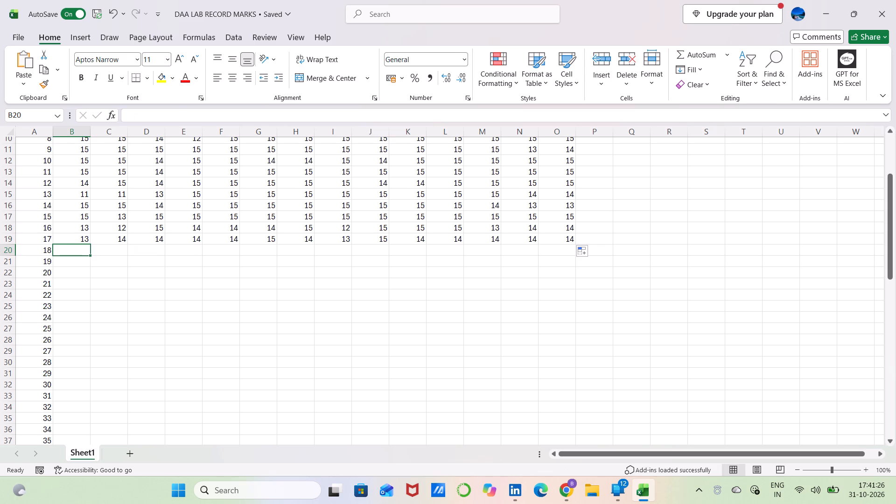
{"action": "type", "text": "15"}
{"action": "key", "text": "Right"}
{"action": "type", "text": "15"}
{"action": "key", "text": "Right"}
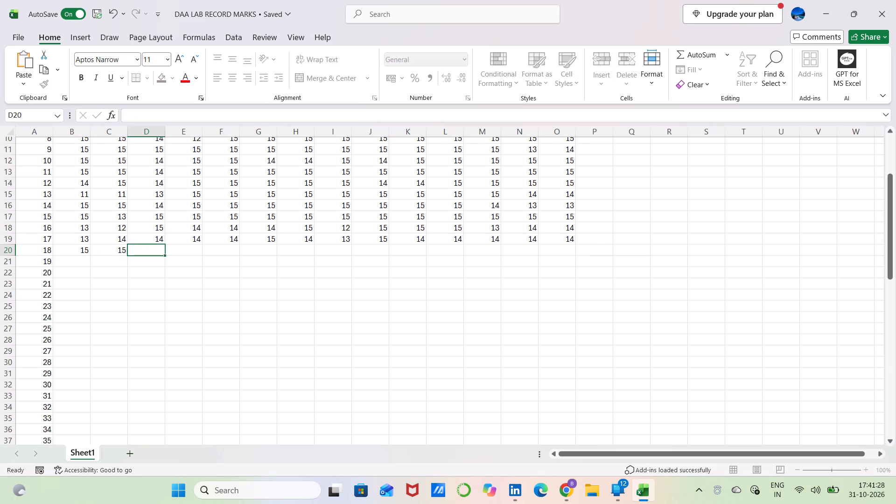
{"action": "type", "text": "14"}
{"action": "key", "text": "Right"}
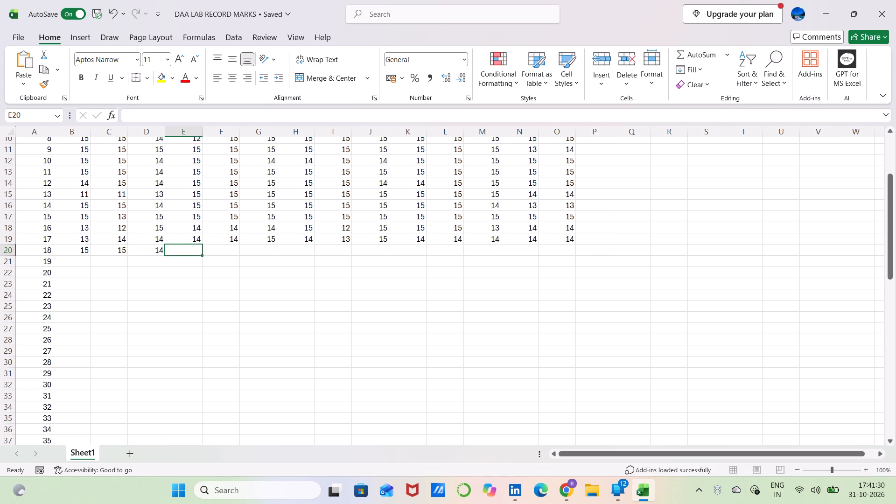
{"action": "key", "text": "1"}
{"action": "key", "text": "3"}
{"action": "key", "text": "Right"}
{"action": "type", "text": "13"}
{"action": "key", "text": "Right"}
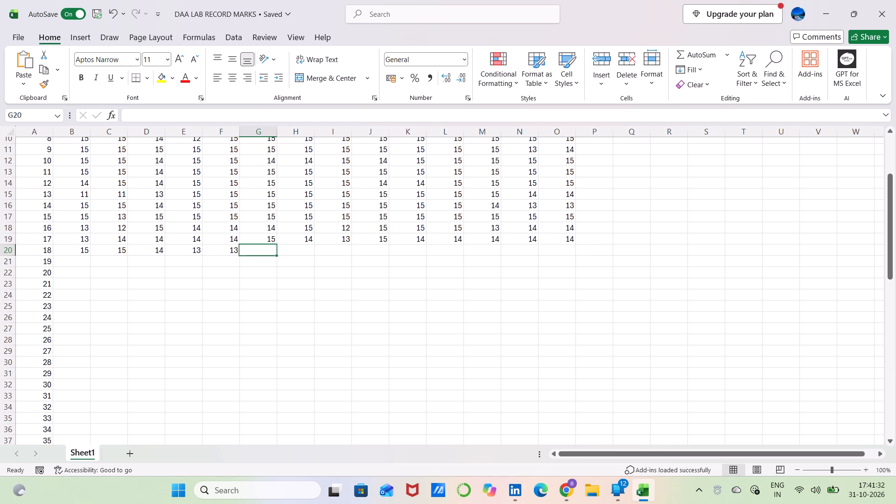
Enter roll number 18's marks for experiments 6 to 9 in G20 to J20: 14, 15, 14, 15.
{"action": "type", "text": "14"}
{"action": "key", "text": "Right"}
{"action": "type", "text": "15"}
{"action": "key", "text": "Right"}
{"action": "key", "text": "1"}
{"action": "key", "text": "4"}
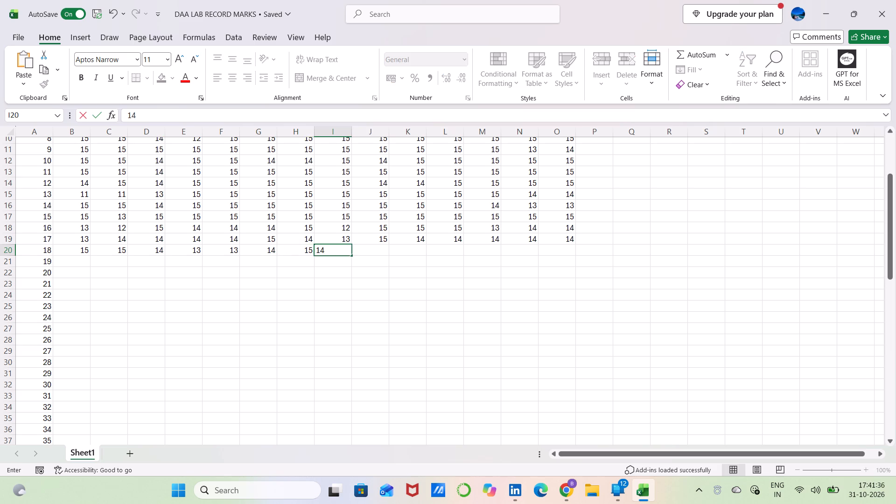
{"action": "key", "text": "Right"}
{"action": "type", "text": "15"}
{"action": "key", "text": "Right"}
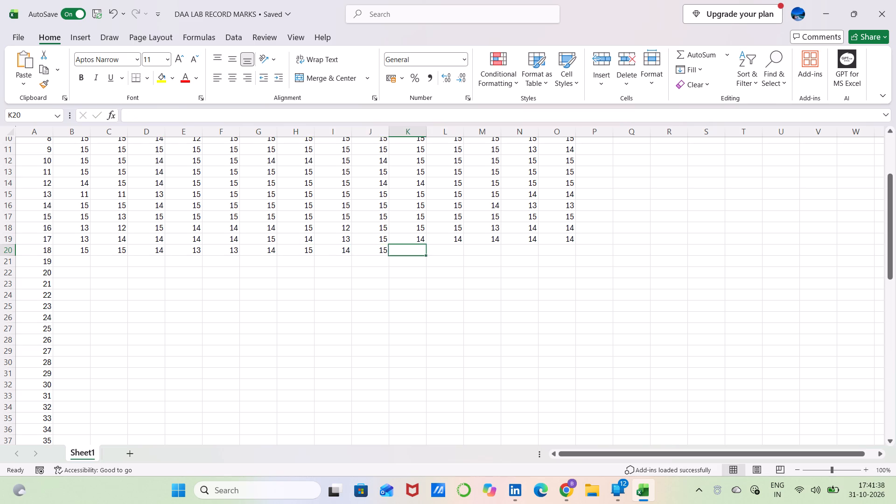
{"action": "type", "text": "14"}
{"action": "key", "text": "Right"}
{"action": "type", "text": "14"}
{"action": "key", "text": "Right"}
{"action": "type", "text": "15"}
{"action": "key", "text": "Right"}
{"action": "type", "text": "14"}
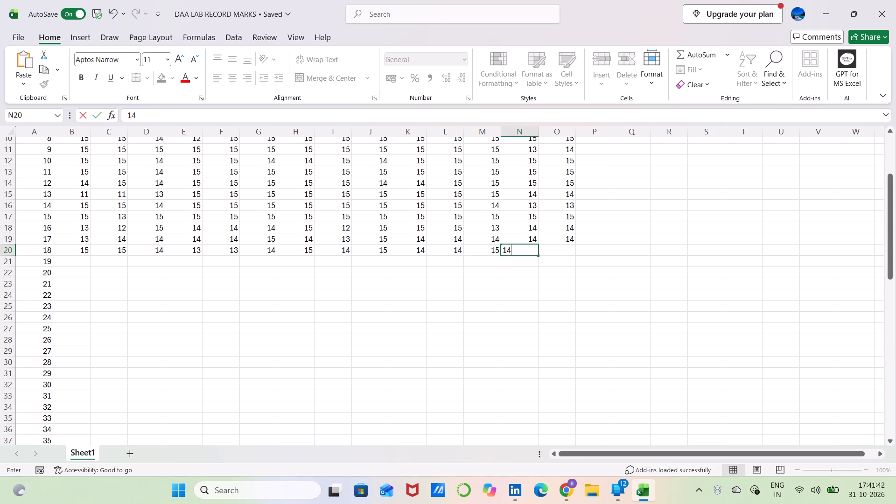
{"action": "key", "text": "Right"}
{"action": "type", "text": "15"}
{"action": "key", "text": "Right"}
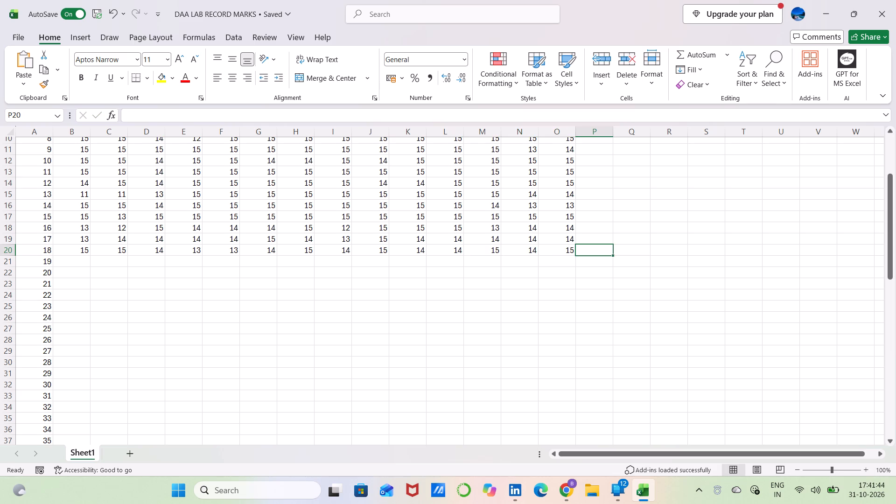
Enter roll number 19's marks for experiments 1 to 6 in B21 to G21: 15, 15, 15, 13, 14, 14.
{"action": "left_click", "coordinate": [78, 262]}
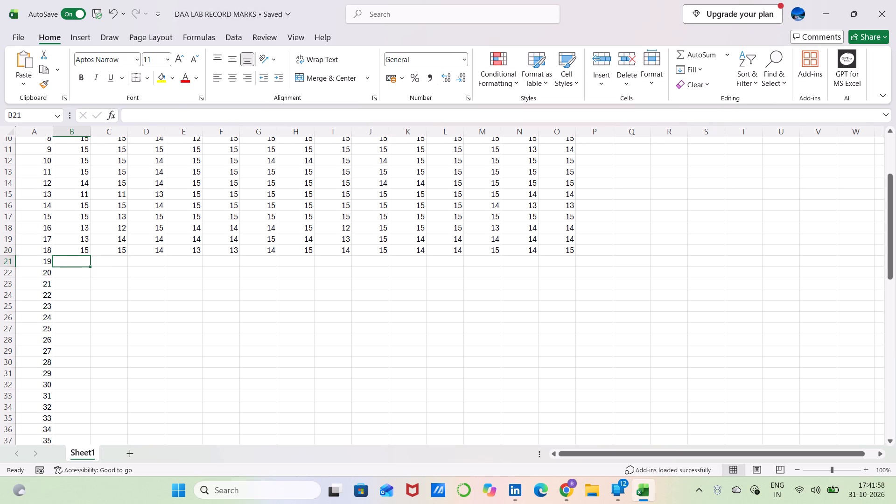
{"action": "type", "text": "15"}
{"action": "key", "text": "Right"}
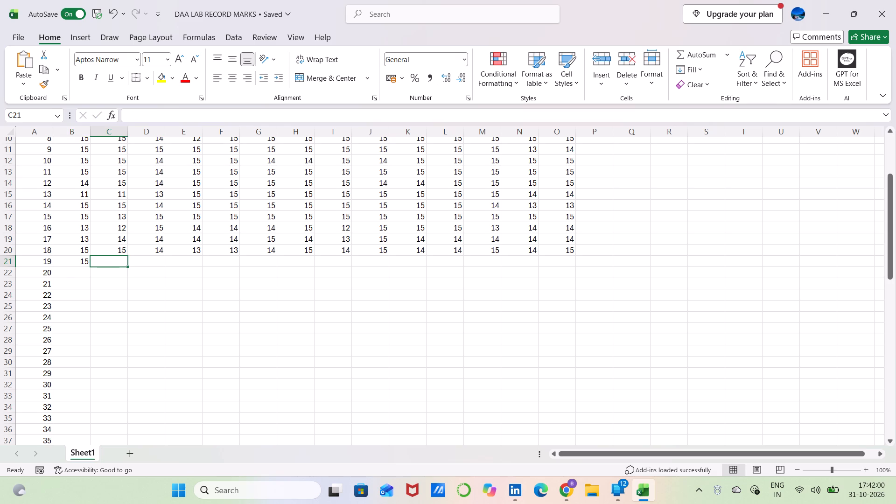
{"action": "type", "text": "15"}
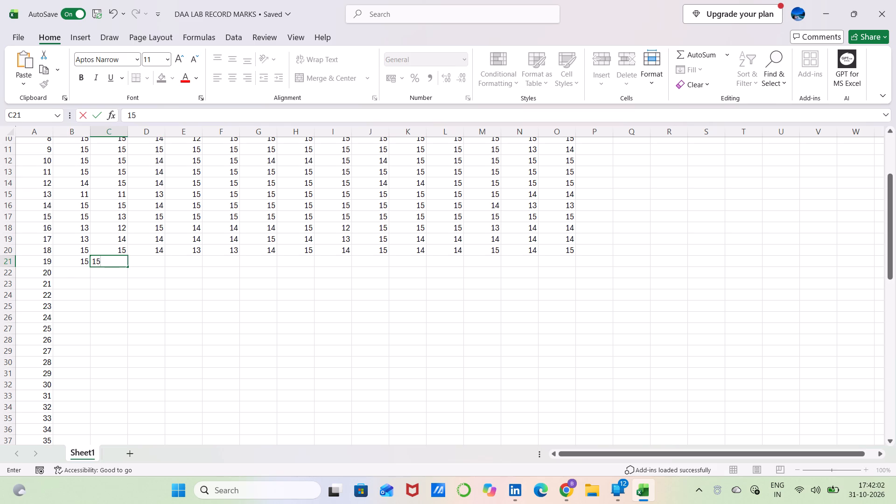
{"action": "key", "text": "Right"}
{"action": "type", "text": "15"}
{"action": "key", "text": "Right"}
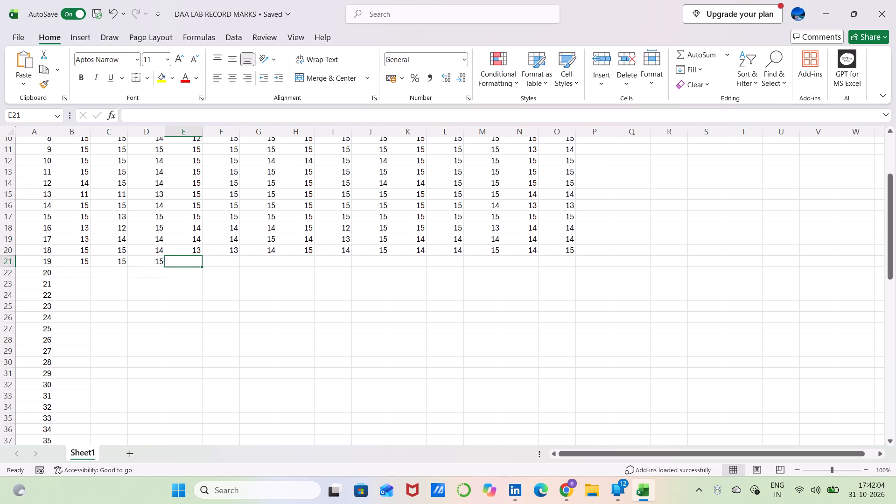
{"action": "key", "text": "1"}
{"action": "key", "text": "3"}
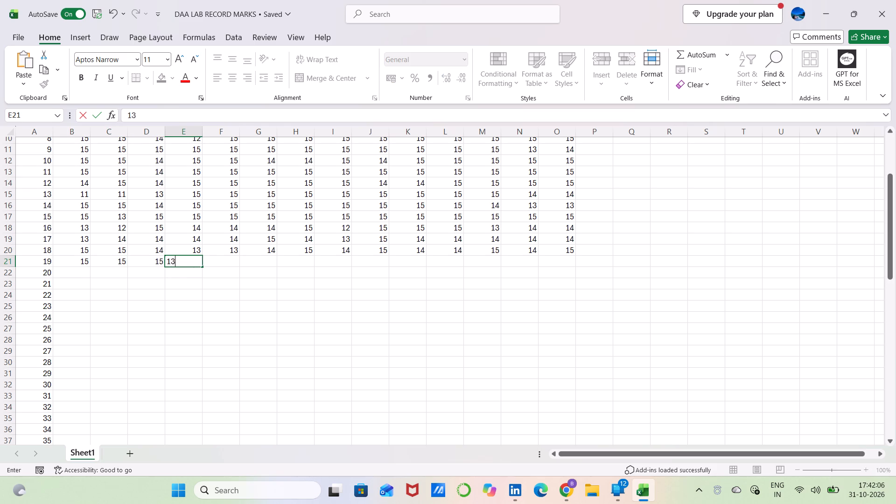
{"action": "key", "text": "Right"}
{"action": "type", "text": "14"}
{"action": "key", "text": "Right"}
{"action": "type", "text": "14"}
{"action": "key", "text": "Right"}
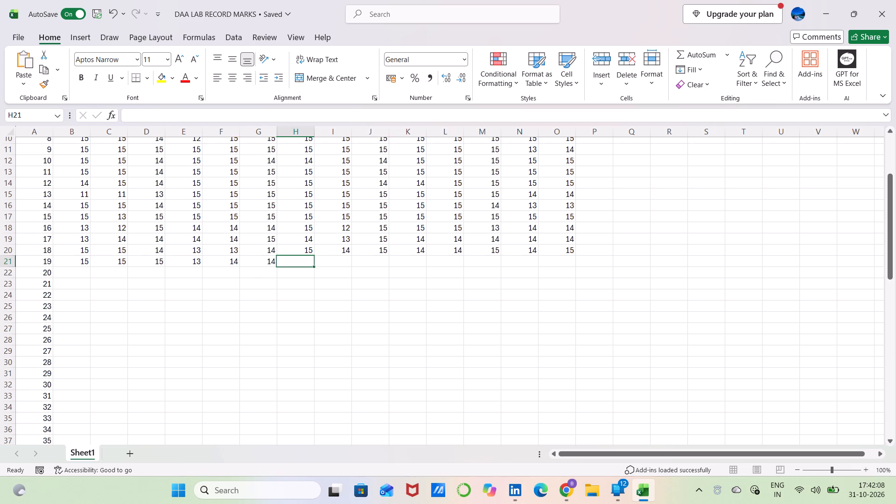
Enter roll number 19's marks for experiments 7 to 9 in H21 to J21: 13, 15, 13.
{"action": "type", "text": "13"}
{"action": "key", "text": "Right"}
{"action": "type", "text": "15"}
{"action": "key", "text": "Right"}
{"action": "key", "text": "1"}
{"action": "key", "text": "Right"}
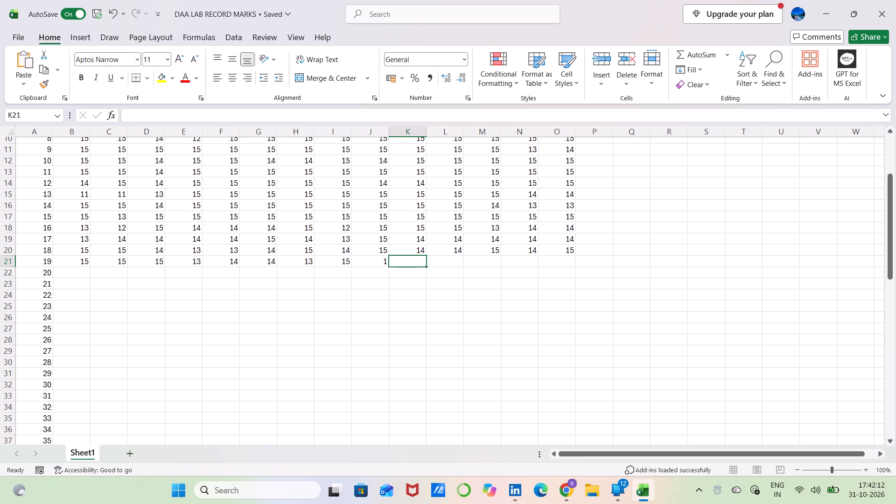
{"action": "key", "text": "Left"}
{"action": "type", "text": "13"}
{"action": "key", "text": "Right"}
Enter 15 in K21 and fill it across to O21 for roll number 19's experiments 10 to 14.
{"action": "key", "text": "1"}
{"action": "scroll", "coordinate": [78, 262], "scroll_direction": "up", "scroll_amount": 1}
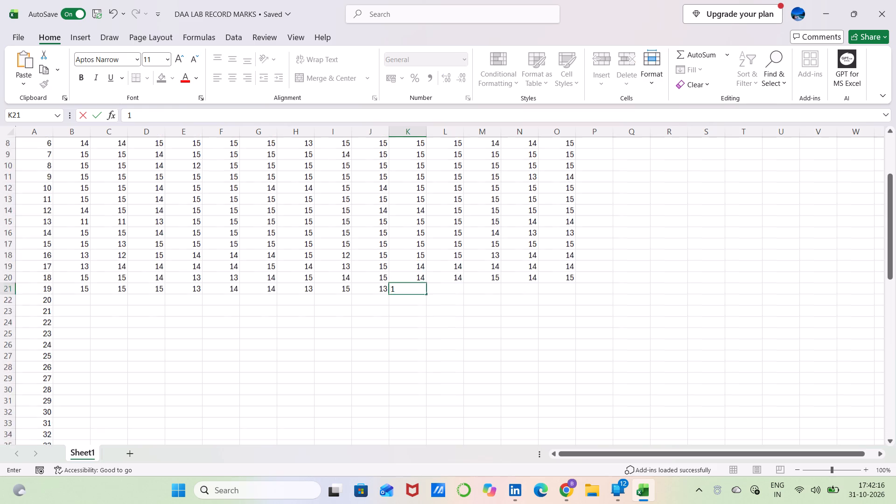
{"action": "scroll", "coordinate": [78, 262], "scroll_direction": "up", "scroll_amount": 3}
{"action": "scroll", "coordinate": [78, 262], "scroll_direction": "down", "scroll_amount": 2}
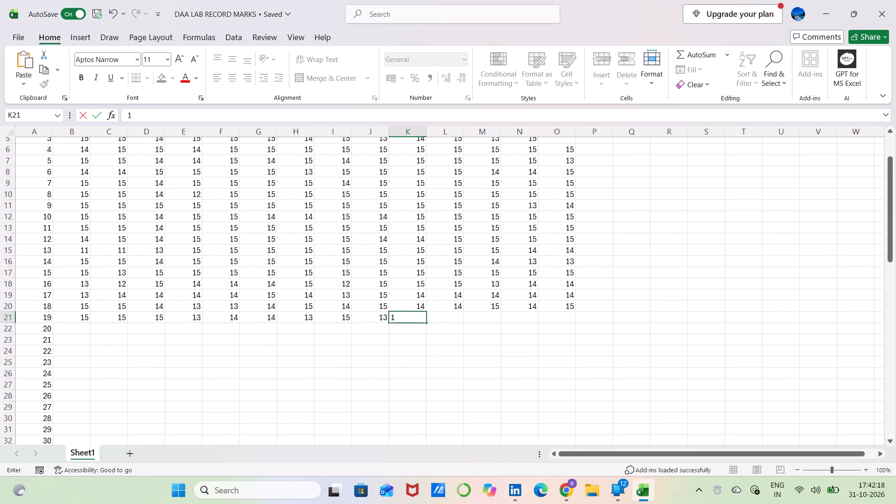
{"action": "left_click", "coordinate": [407, 318]}
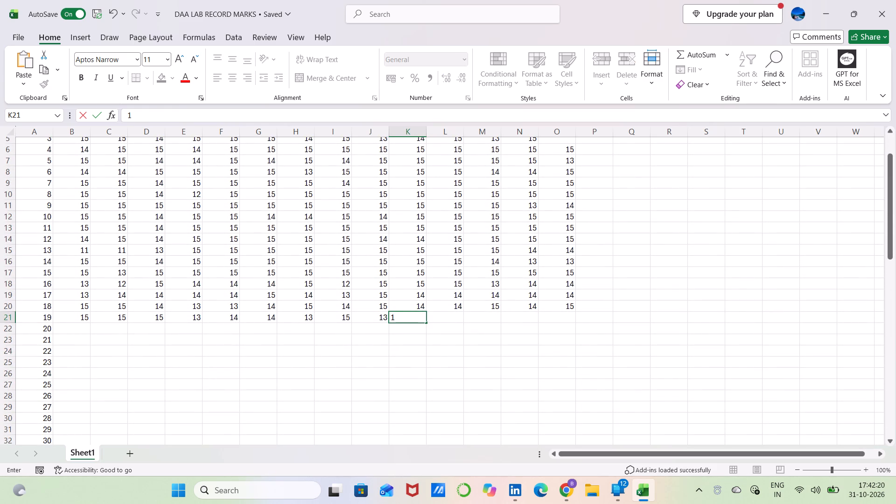
{"action": "key", "text": "5"}
{"action": "key", "text": "Right"}
{"action": "key", "text": "Right"}
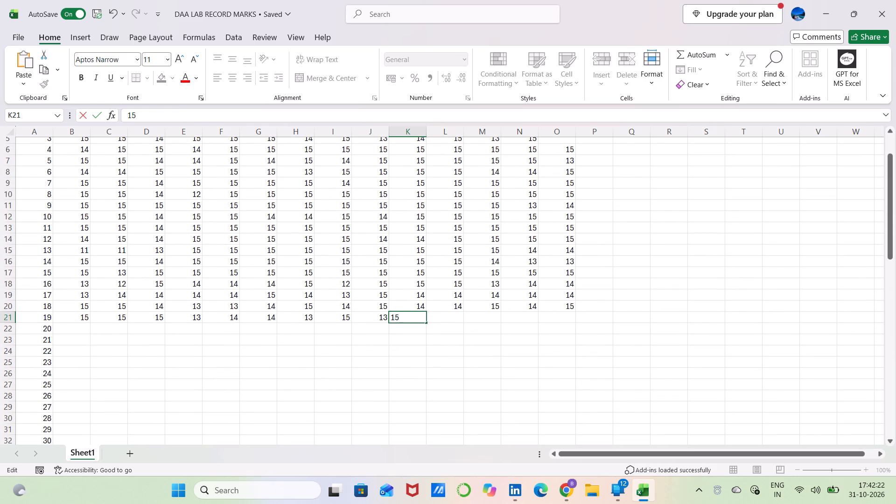
{"action": "left_click", "coordinate": [417, 313]}
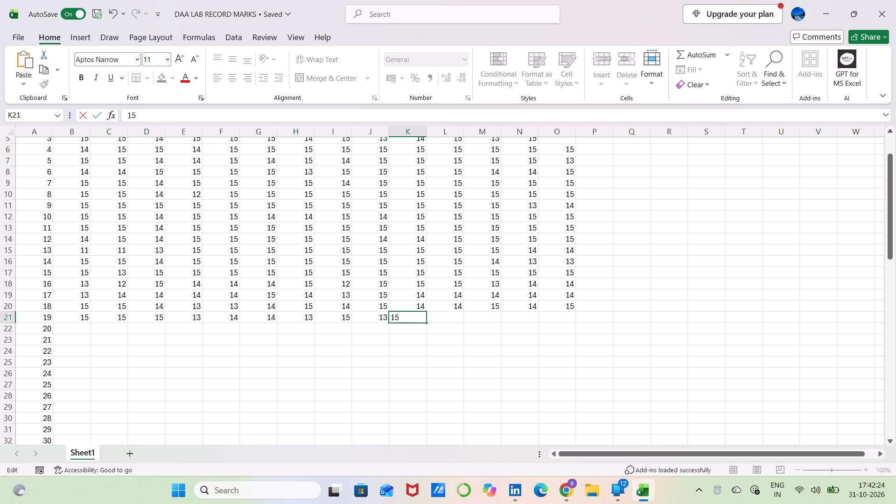
{"action": "left_click_drag", "start_coordinate": [426, 321], "coordinate": [566, 319]}
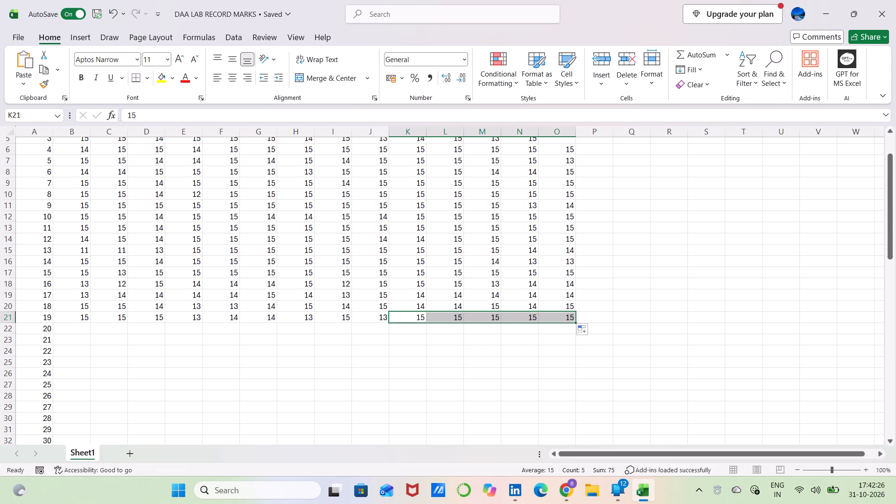
Enter roll number 20's marks for experiments 1 to 4 in B22 to E22: 14, 15, 14, 15.
{"action": "left_click", "coordinate": [62, 329]}
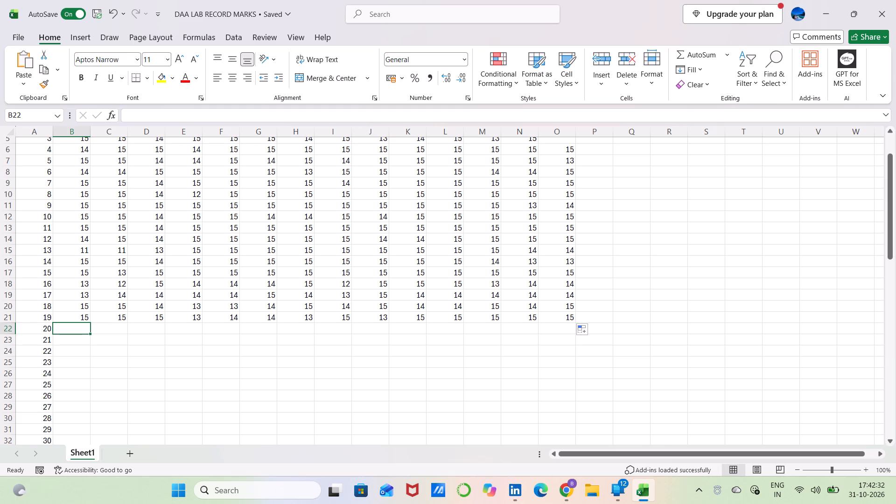
{"action": "type", "text": "14"}
{"action": "key", "text": "Right"}
{"action": "type", "text": "15"}
{"action": "key", "text": "Right"}
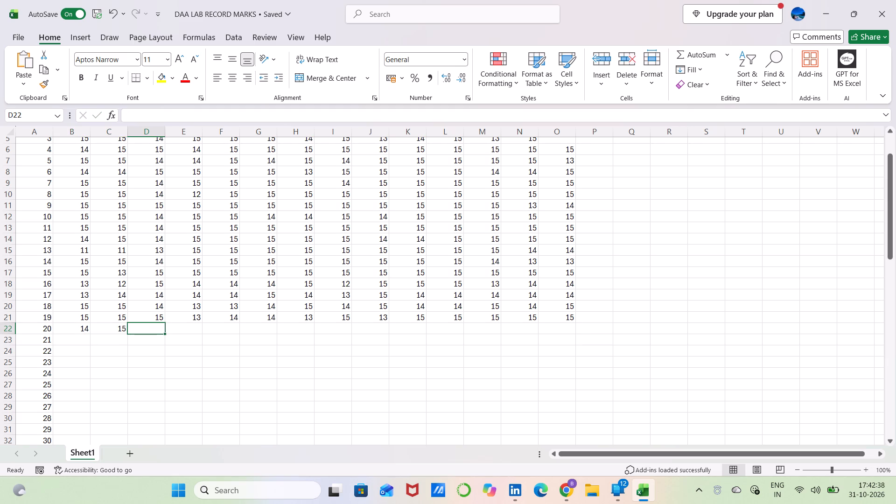
{"action": "type", "text": "14"}
{"action": "key", "text": "Right"}
{"action": "type", "text": "15"}
{"action": "key", "text": "Right"}
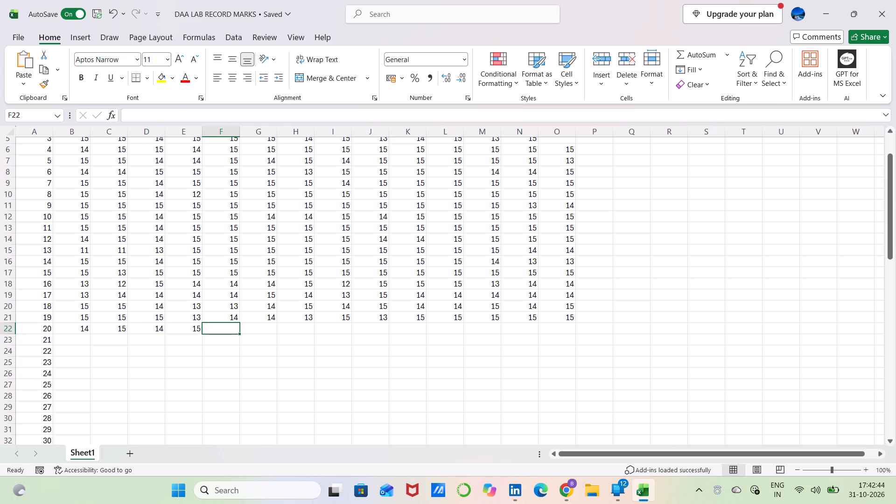
Enter roll number 20's marks for experiments 5 to 8 in F22 to I22: 15, 14, 15, 14.
{"action": "type", "text": "15"}
{"action": "key", "text": "Right"}
{"action": "type", "text": "14"}
{"action": "key", "text": "Right"}
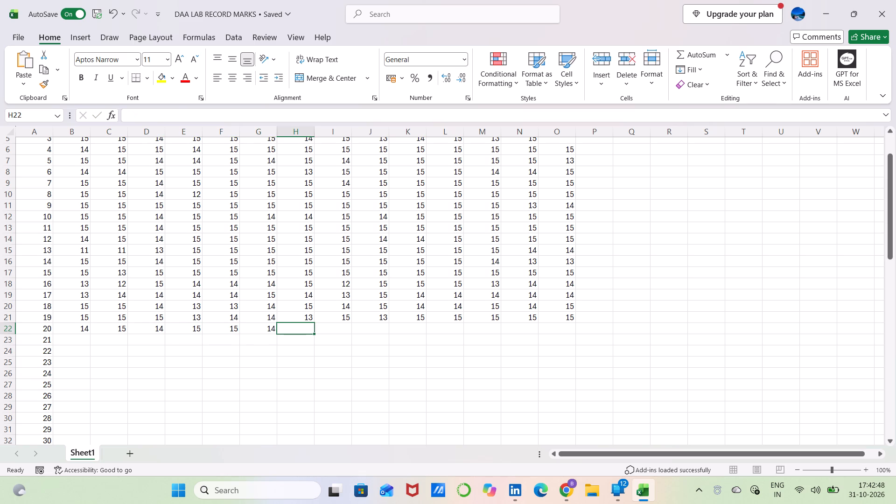
{"action": "type", "text": "15"}
{"action": "key", "text": "Right"}
{"action": "type", "text": "14"}
{"action": "key", "text": "Right"}
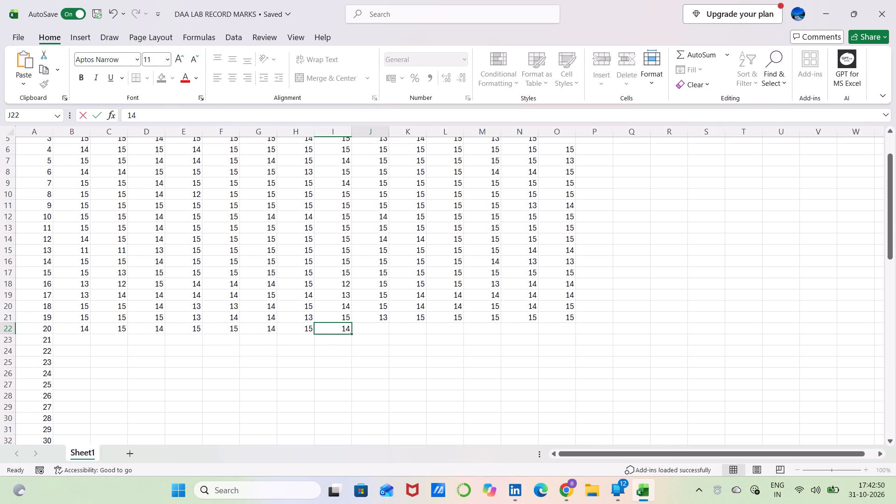
Enter 15 in J22 and fill it across to O22 for roll number 20's experiments 9 to 14.
{"action": "type", "text": "15"}
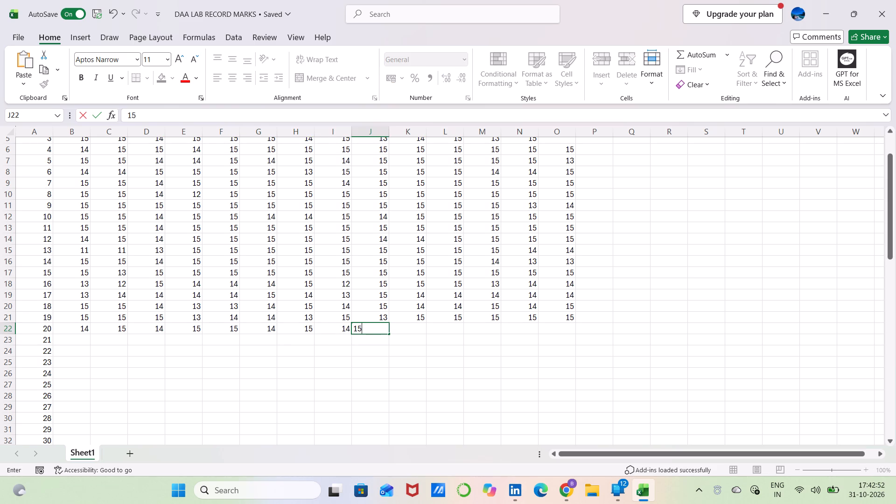
{"action": "left_click_drag", "start_coordinate": [387, 336], "coordinate": [496, 331]}
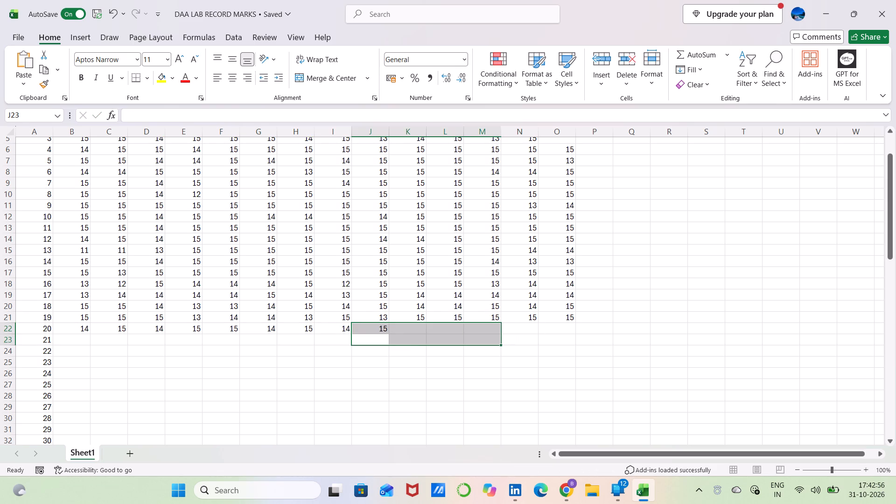
{"action": "left_click", "coordinate": [467, 334]}
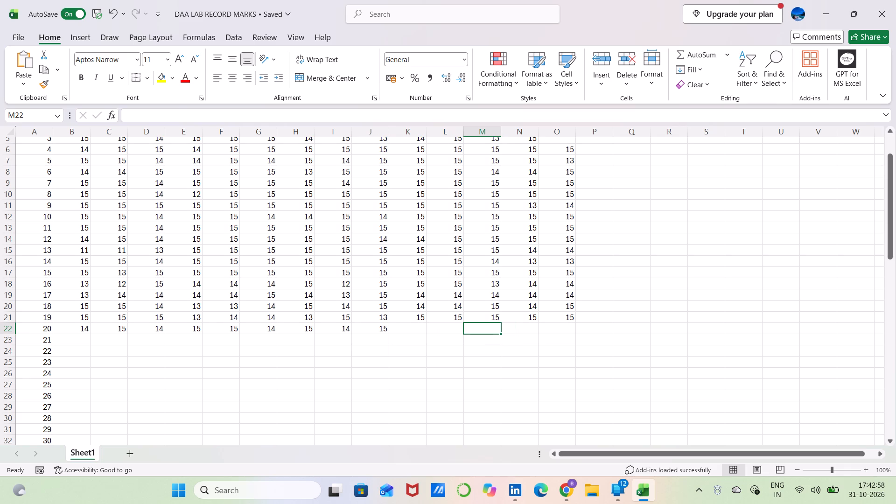
{"action": "left_click", "coordinate": [382, 328]}
{"action": "scroll", "coordinate": [382, 328], "scroll_direction": "up", "scroll_amount": 2}
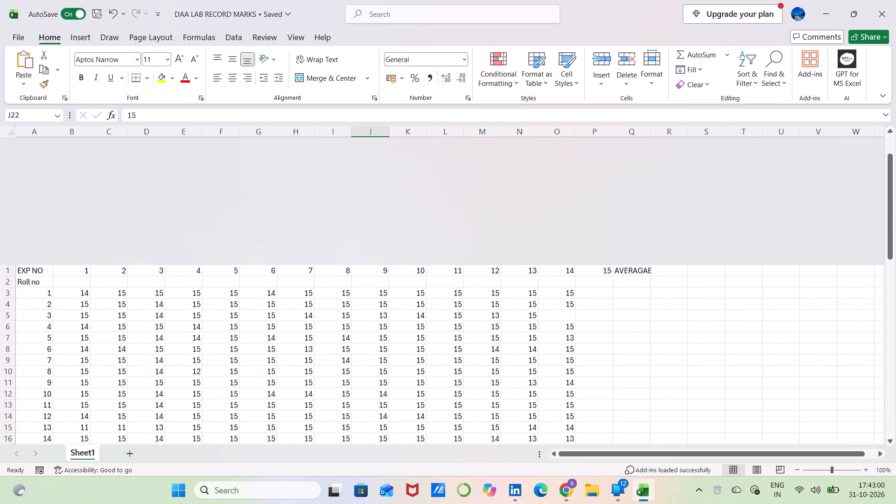
{"action": "scroll", "coordinate": [382, 328], "scroll_direction": "down", "scroll_amount": 6}
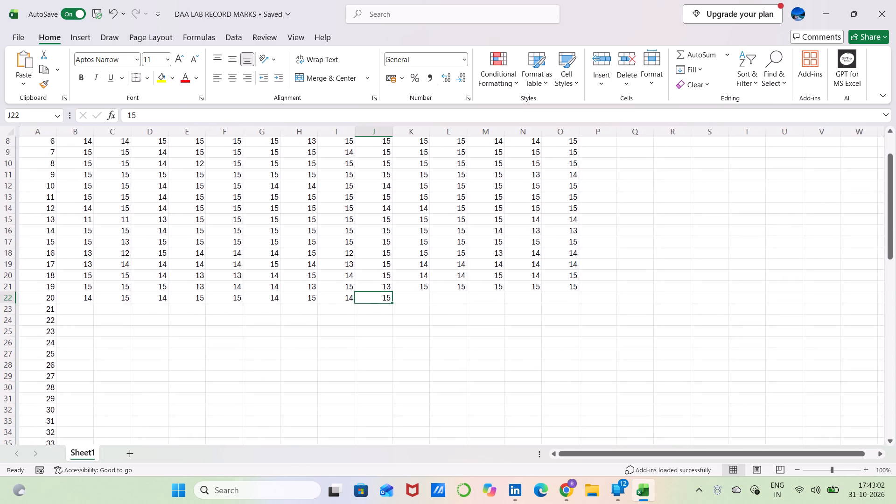
{"action": "left_click_drag", "start_coordinate": [387, 302], "coordinate": [450, 301]}
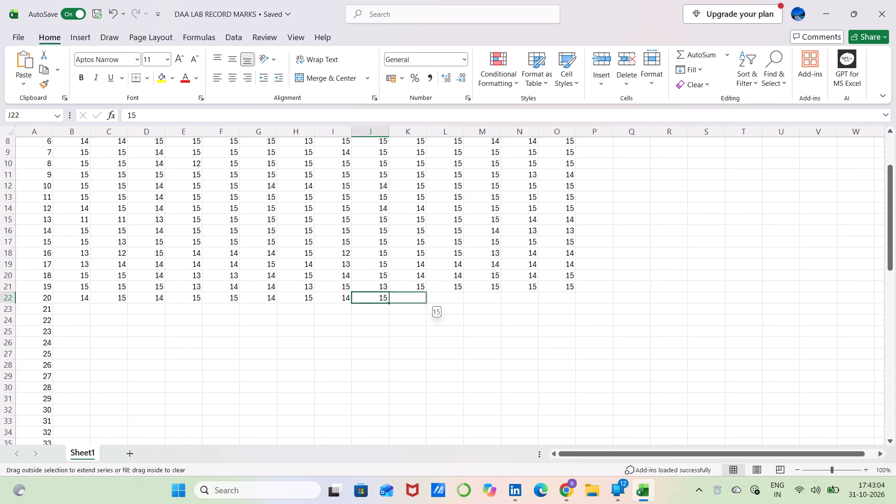
{"action": "left_click_drag", "start_coordinate": [450, 301], "coordinate": [567, 303]}
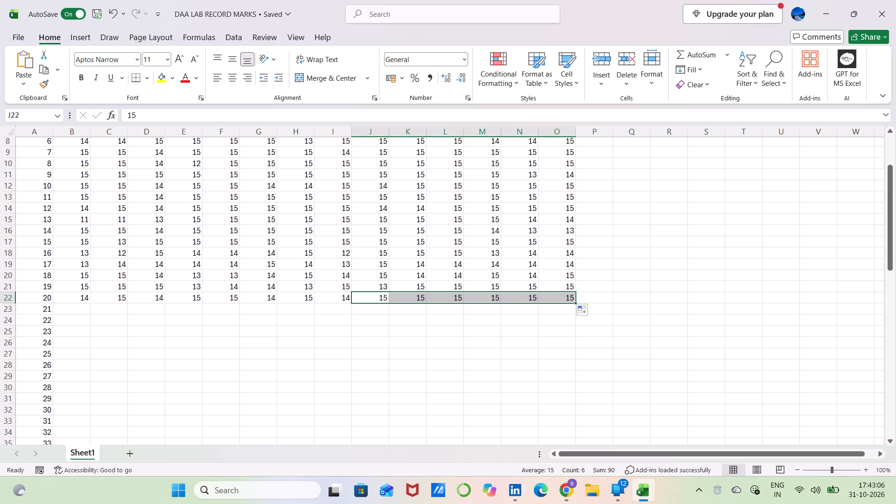
Leave roll number 21 blank and enter roll number 22's marks for experiments 1 to 6 in B24 to G24: 15, 15, 14, 15, 15, 15.
{"action": "left_click", "coordinate": [75, 307]}
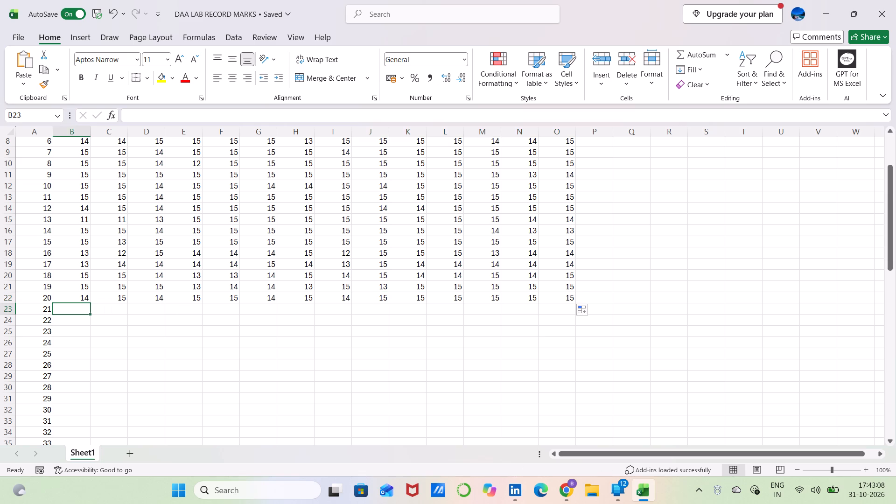
{"action": "left_click", "coordinate": [77, 318]}
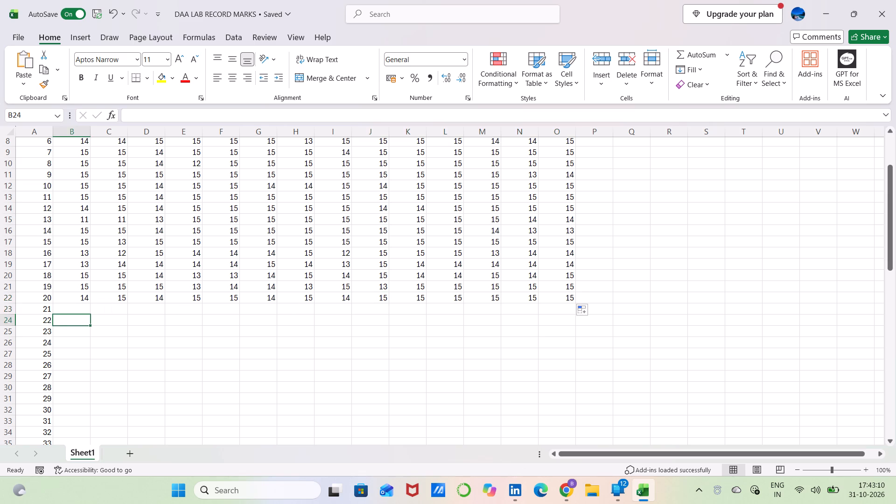
{"action": "type", "text": "15"}
{"action": "key", "text": "Right"}
{"action": "type", "text": "15"}
{"action": "key", "text": "Right"}
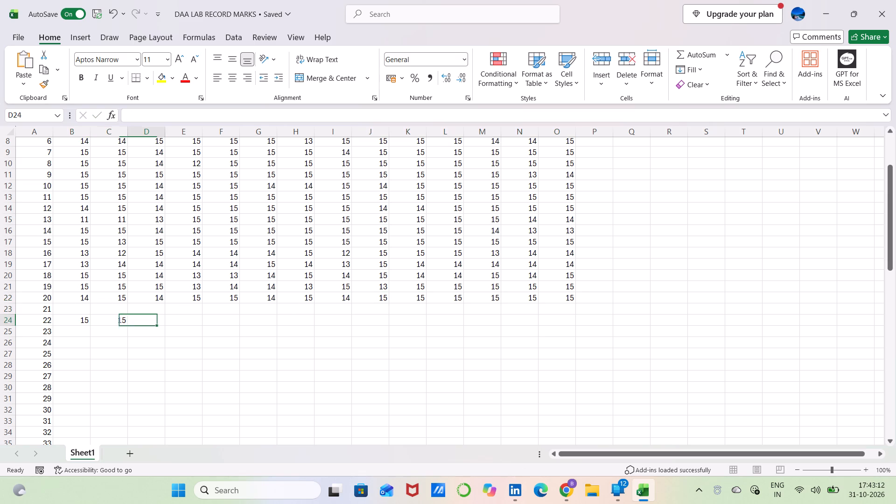
{"action": "type", "text": "14"}
{"action": "key", "text": "Right"}
{"action": "type", "text": "15"}
{"action": "key", "text": "Right"}
{"action": "type", "text": "15"}
{"action": "key", "text": "Right"}
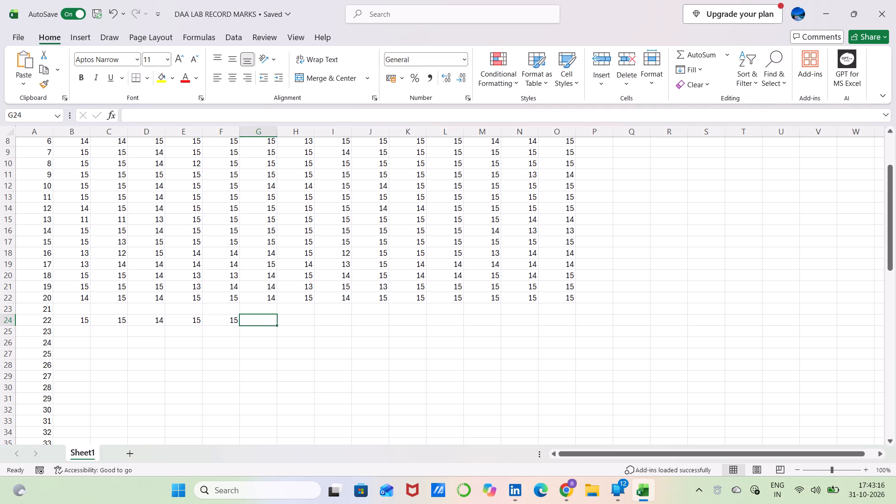
{"action": "type", "text": "15"}
{"action": "key", "text": "Right"}
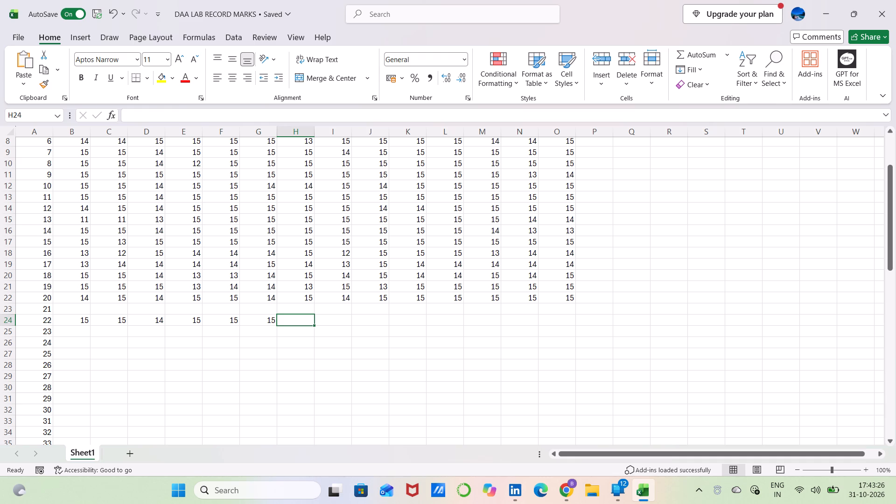
Enter 15 in each of H24 to K24 for roll number 22's experiments 7 to 10.
{"action": "type", "text": "15"}
{"action": "key", "text": "Right"}
{"action": "type", "text": "15"}
{"action": "key", "text": "Right"}
{"action": "type", "text": "15"}
{"action": "key", "text": "Right"}
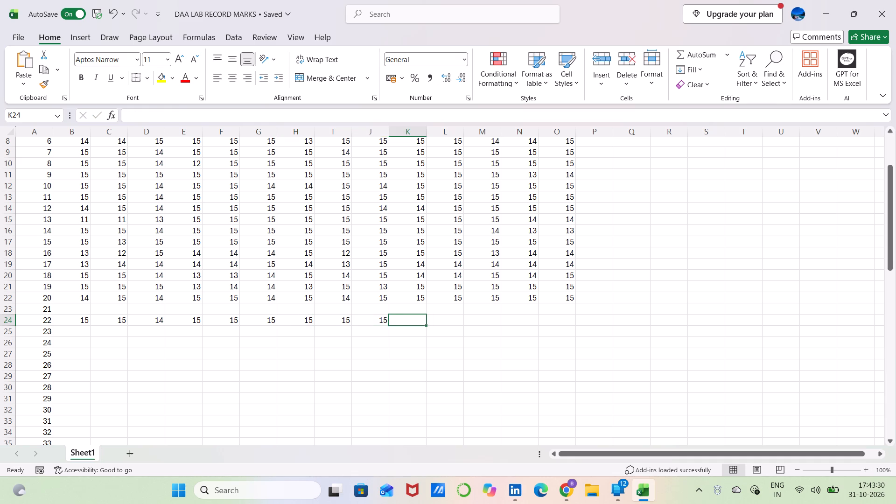
{"action": "type", "text": "15"}
{"action": "key", "text": "Right"}
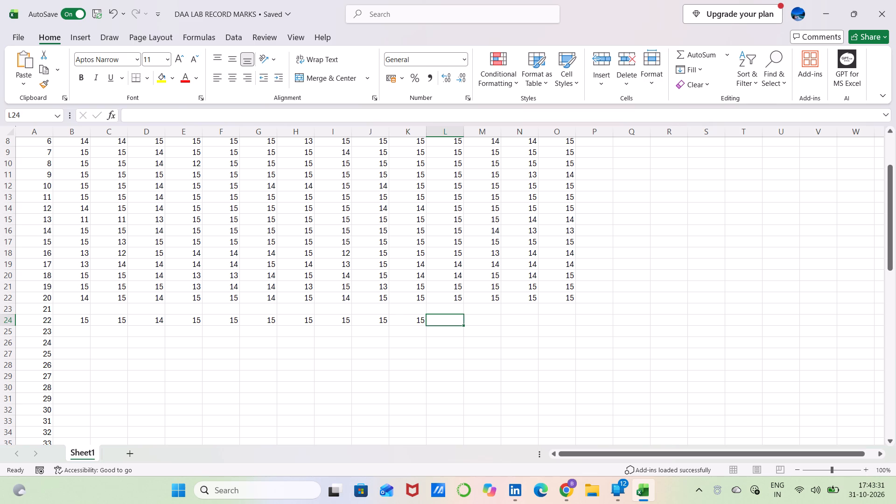
Enter roll number 22's marks for experiments 11 to 14 in L24 to O24: 13, 14, 15, 14.
{"action": "type", "text": "13"}
{"action": "key", "text": "Right"}
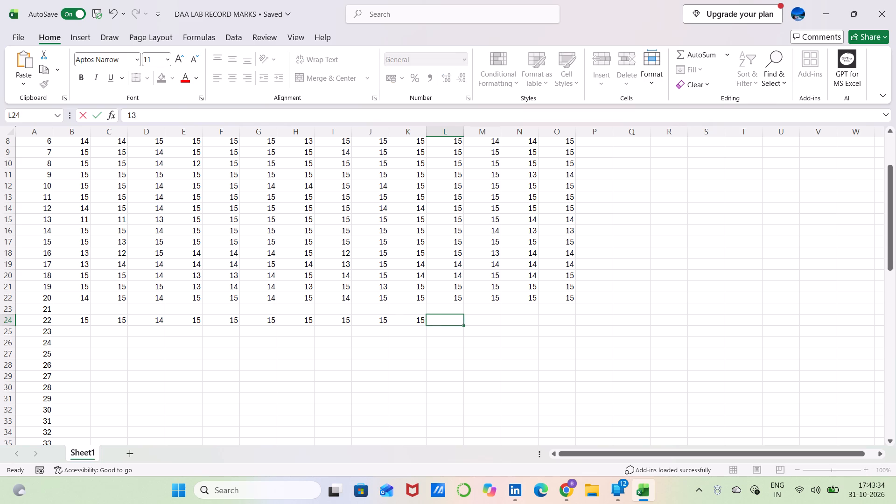
{"action": "type", "text": "14"}
{"action": "key", "text": "Right"}
{"action": "type", "text": "15"}
{"action": "key", "text": "Right"}
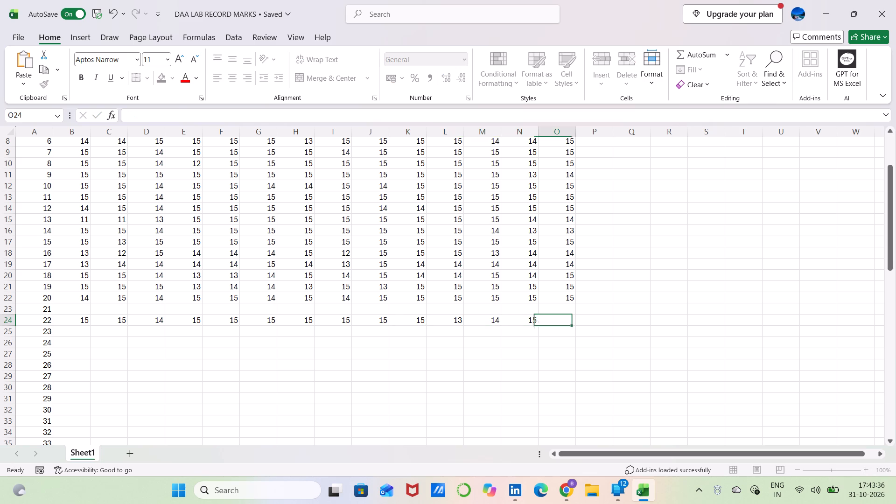
{"action": "type", "text": "14"}
{"action": "key", "text": "Right"}
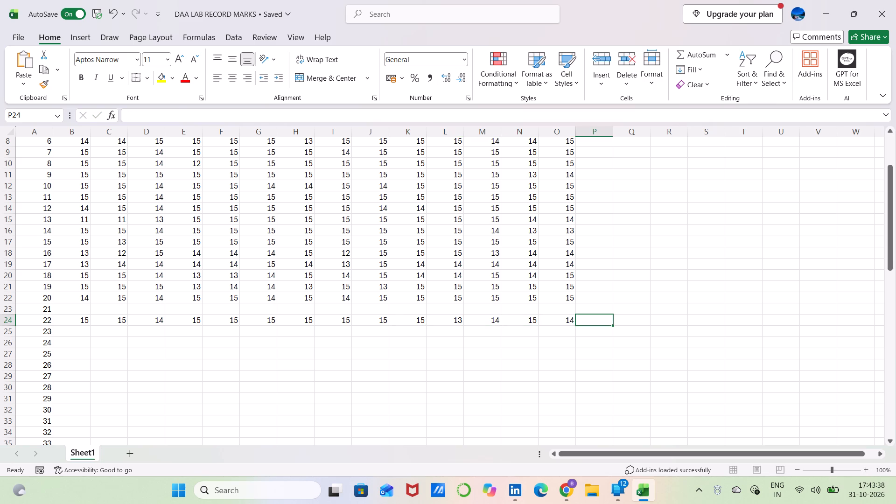
Enter 15 in each of B25 to E25 for roll number 23's experiments 1 to 4.
{"action": "left_click", "coordinate": [63, 331]}
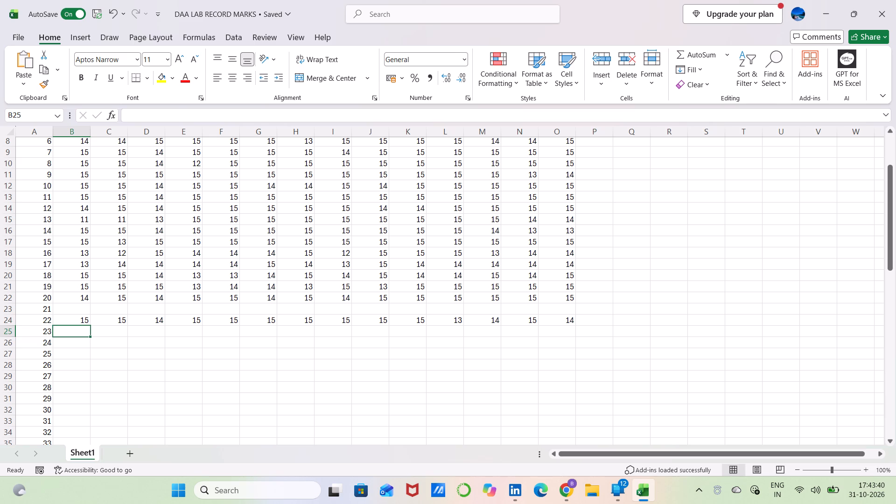
{"action": "type", "text": "15"}
{"action": "key", "text": "Right"}
{"action": "type", "text": "15"}
{"action": "key", "text": "Right"}
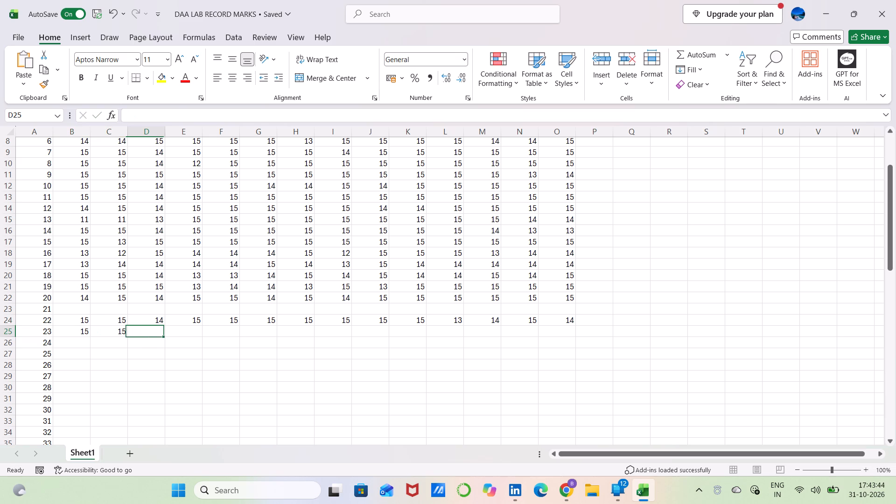
{"action": "type", "text": "15"}
{"action": "key", "text": "Right"}
{"action": "type", "text": "15"}
{"action": "key", "text": "Right"}
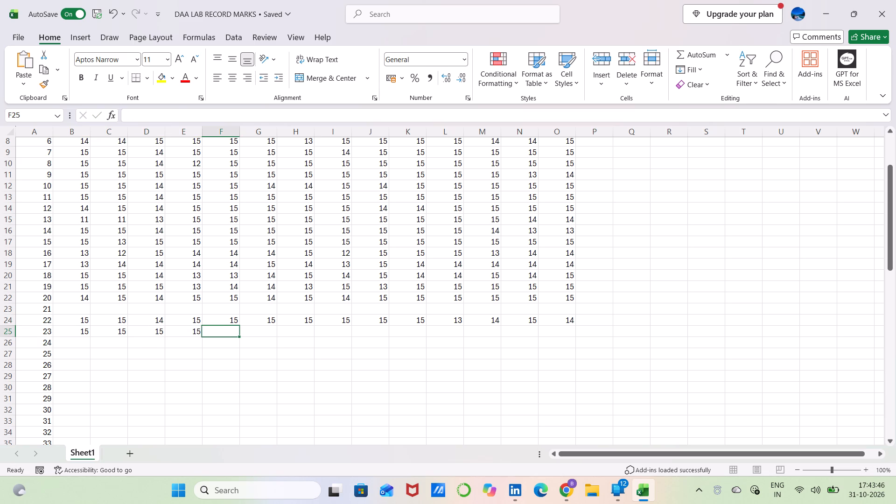
Enter roll number 23's marks for experiments 5 to 8 in F25 to I25: 14, 15, 15, 15.
{"action": "type", "text": "14"}
{"action": "key", "text": "Right"}
{"action": "type", "text": "15"}
{"action": "key", "text": "Right"}
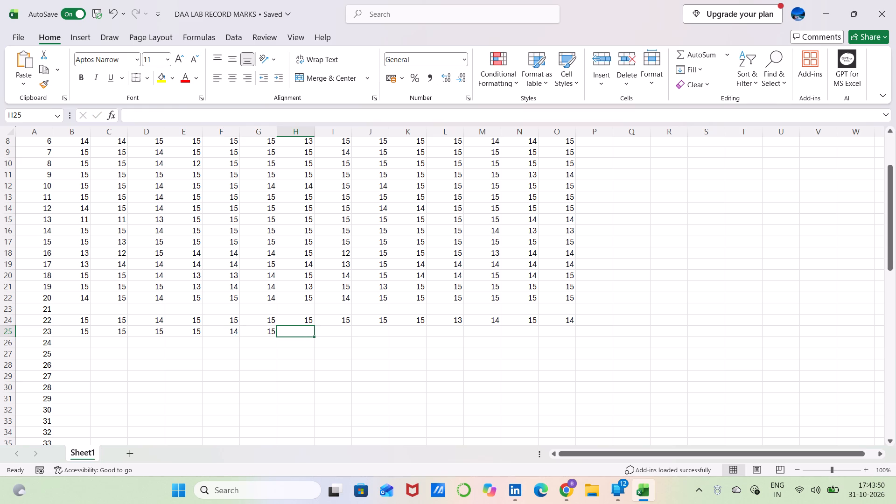
{"action": "type", "text": "14"}
{"action": "key", "text": "BackSpace"}
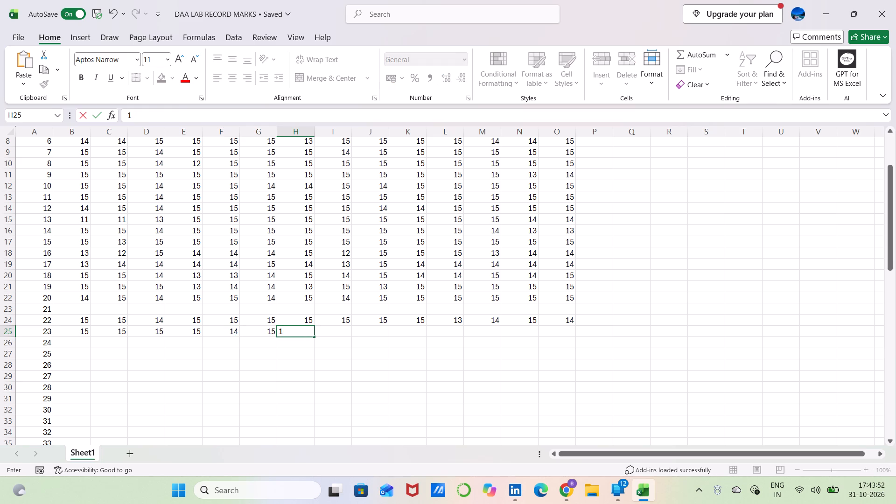
{"action": "key", "text": "5"}
{"action": "key", "text": "Right"}
{"action": "type", "text": "15"}
{"action": "key", "text": "Right"}
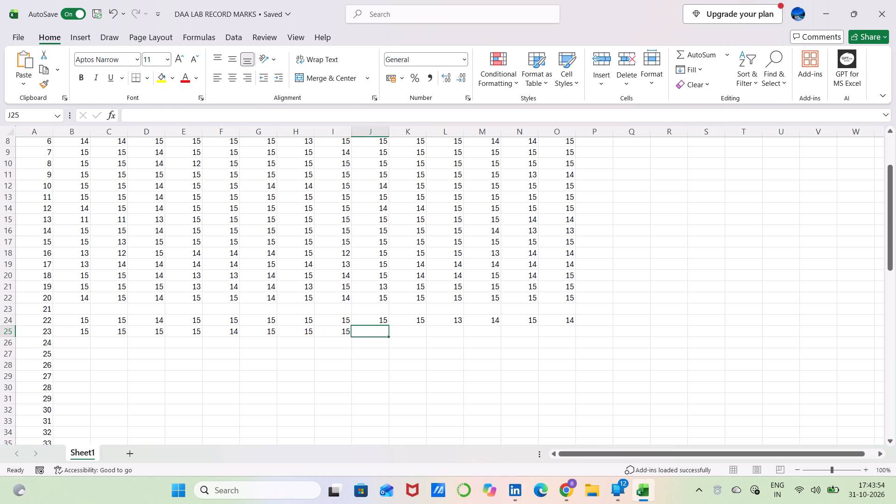
Enter roll number 23's marks for experiments 9 to 14 in J25 to O25: 14, 14, 15, 15, 15, 15.
{"action": "type", "text": "14"}
{"action": "key", "text": "Right"}
{"action": "type", "text": "14"}
{"action": "key", "text": "Right"}
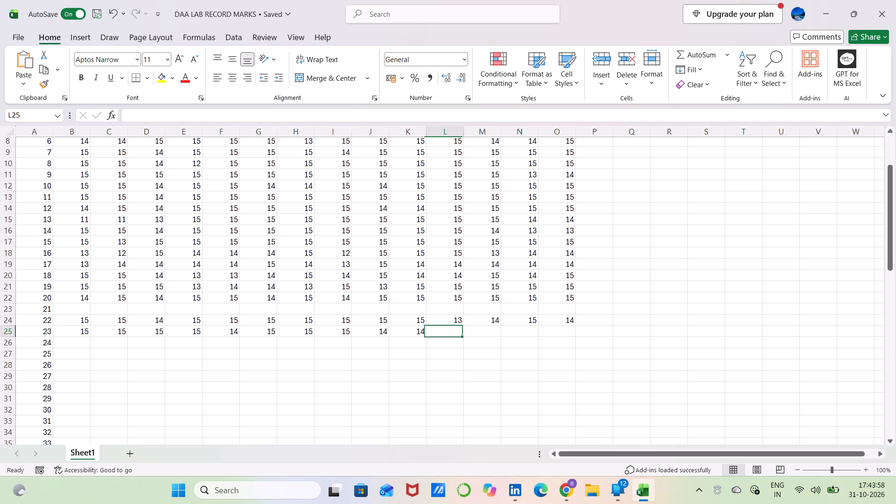
{"action": "type", "text": "15"}
{"action": "key", "text": "Right"}
{"action": "type", "text": "15"}
{"action": "key", "text": "Right"}
{"action": "type", "text": "15"}
{"action": "key", "text": "Right"}
{"action": "type", "text": "15"}
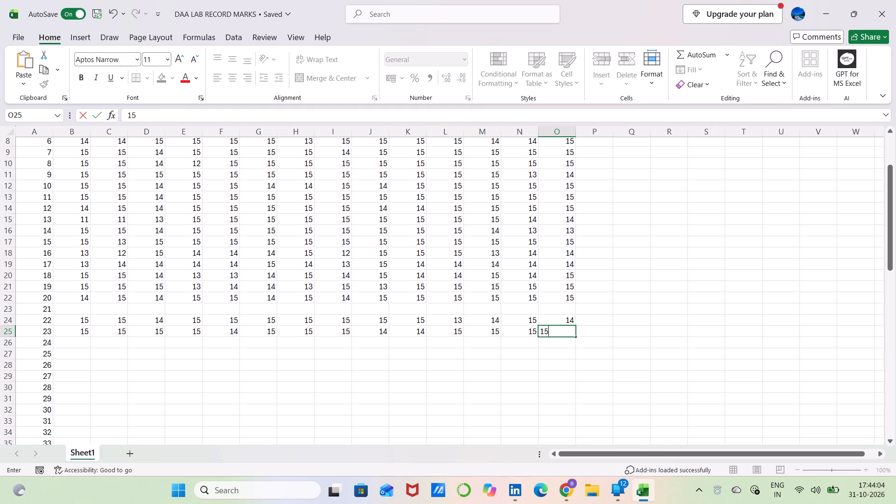
Enter 15 in B26, C26 and D26 for roll number 24, and fill D26 across to O26.
{"action": "left_click", "coordinate": [80, 341]}
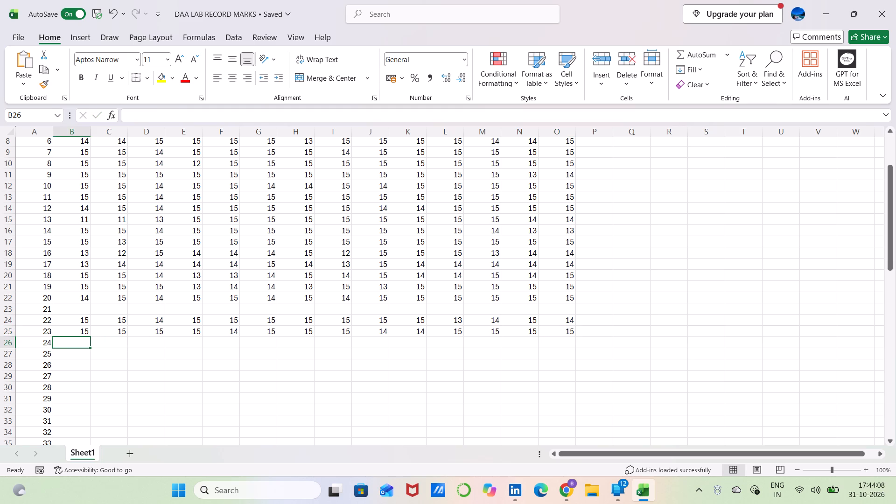
{"action": "type", "text": "15"}
{"action": "key", "text": "Right"}
{"action": "type", "text": "15"}
{"action": "key", "text": "Right"}
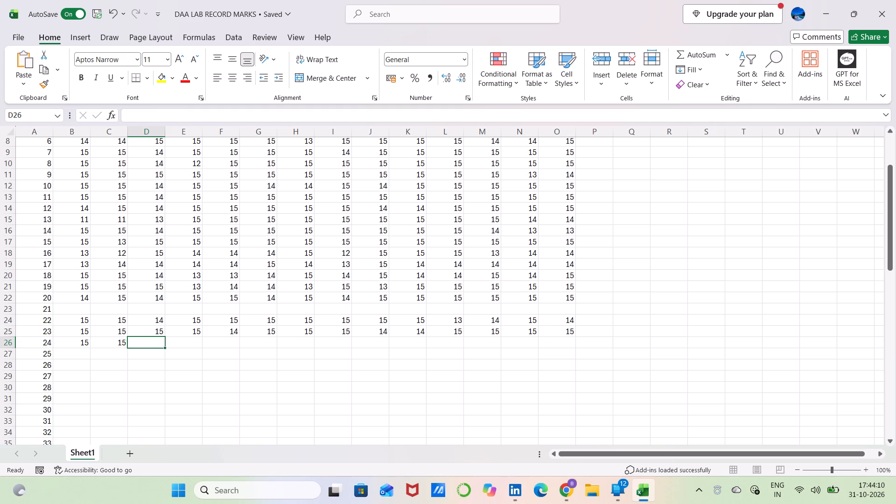
{"action": "type", "text": "15"}
{"action": "key", "text": "Right"}
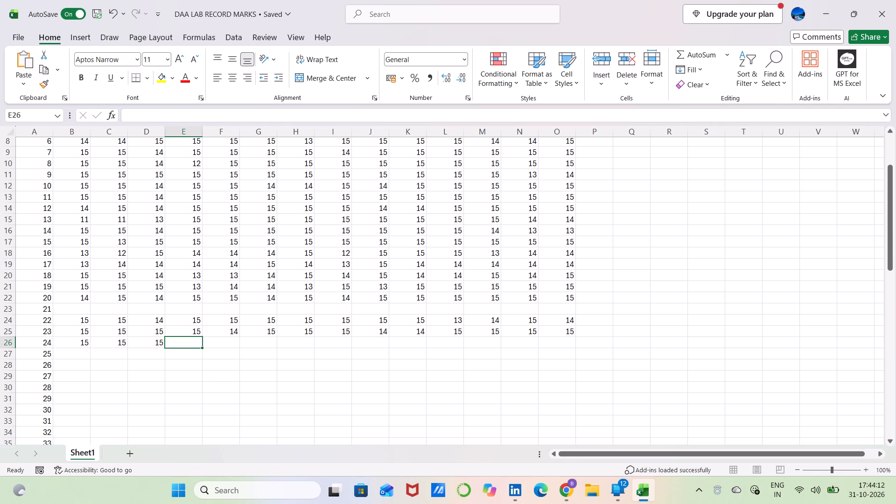
{"action": "left_click", "coordinate": [160, 342]}
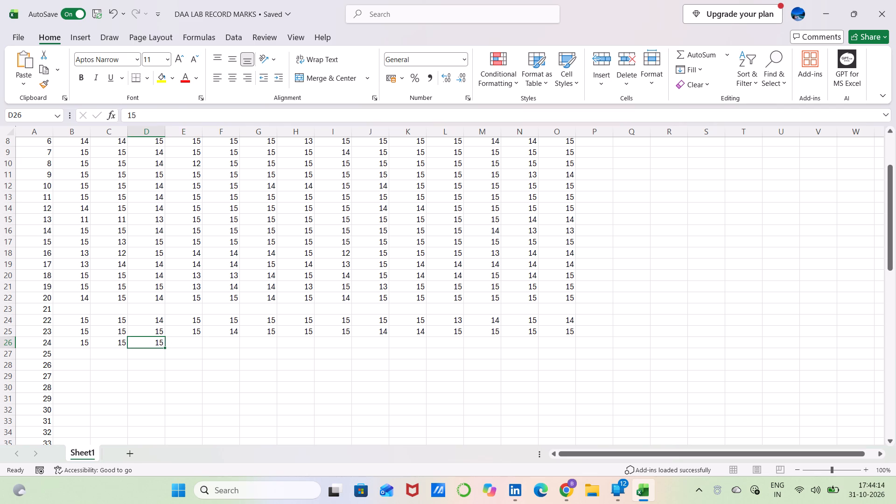
{"action": "left_click", "coordinate": [162, 347]}
{"action": "left_click_drag", "start_coordinate": [162, 347], "coordinate": [378, 335]}
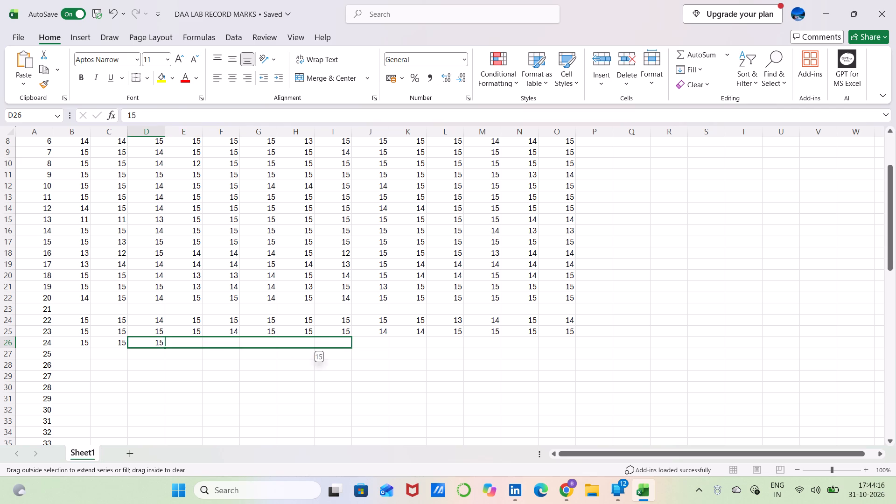
{"action": "left_click_drag", "start_coordinate": [378, 335], "coordinate": [542, 344]}
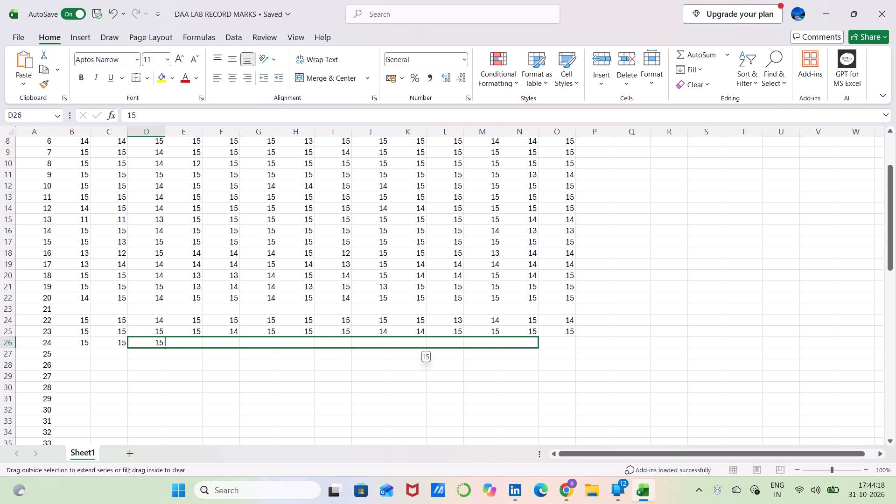
{"action": "left_click_drag", "start_coordinate": [542, 344], "coordinate": [561, 344]}
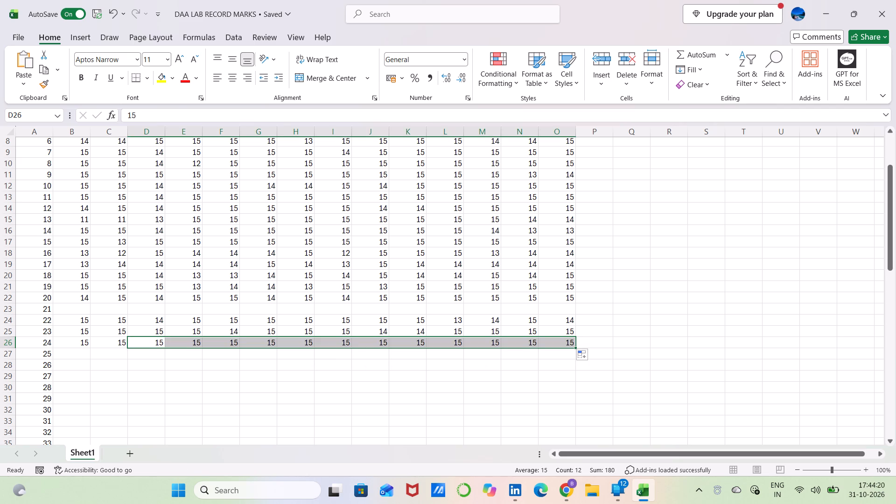
Enter 15 in B27 and fill it across to F27 for roll number 25's experiments 1 to 5.
{"action": "left_click", "coordinate": [80, 357]}
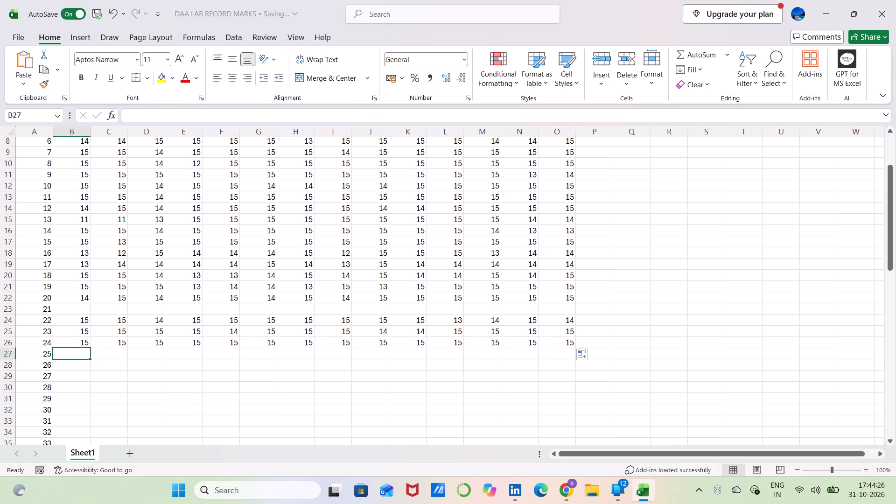
{"action": "type", "text": "15"}
{"action": "left_click_drag", "start_coordinate": [89, 357], "coordinate": [136, 352]}
{"action": "left_click_drag", "start_coordinate": [90, 359], "coordinate": [185, 359]}
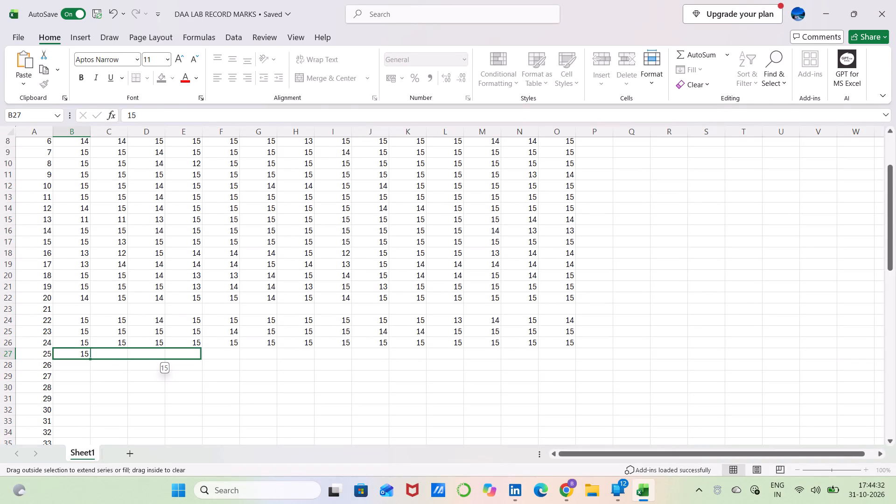
{"action": "left_click_drag", "start_coordinate": [185, 359], "coordinate": [224, 357]}
{"action": "left_click_drag", "start_coordinate": [224, 357], "coordinate": [258, 358]}
Enter 13 in both G27 and H27 for roll number 25's experiments 6 and 7.
{"action": "left_click", "coordinate": [258, 358]}
{"action": "key", "text": "1"}
{"action": "key", "text": "3"}
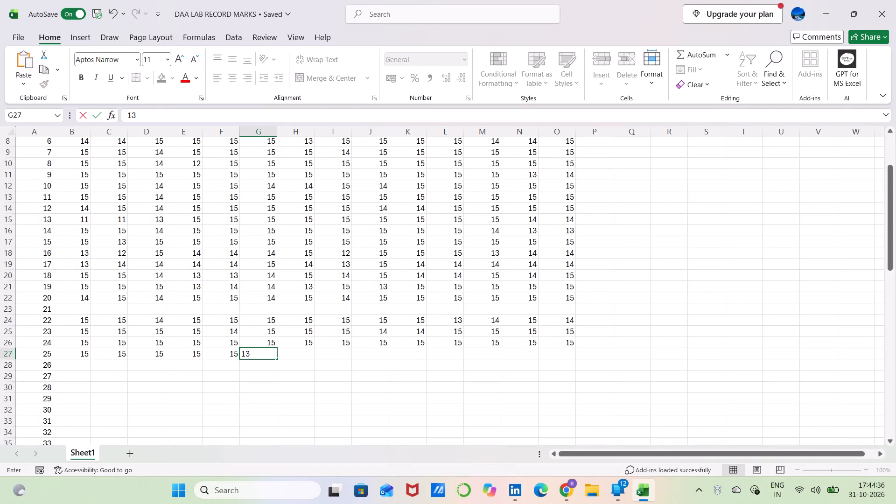
{"action": "left_click", "coordinate": [305, 352]}
{"action": "key", "text": "1"}
{"action": "key", "text": "3"}
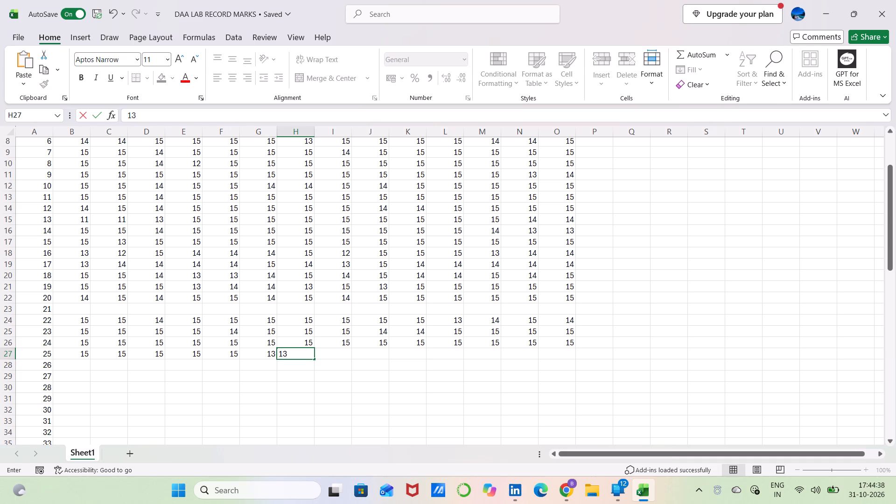
Enter 15 in I27 and fill it across to O27 for roll number 25's experiments 8 to 14.
{"action": "left_click", "coordinate": [332, 360]}
{"action": "left_click", "coordinate": [329, 354]}
{"action": "key", "text": "1"}
{"action": "key", "text": "5"}
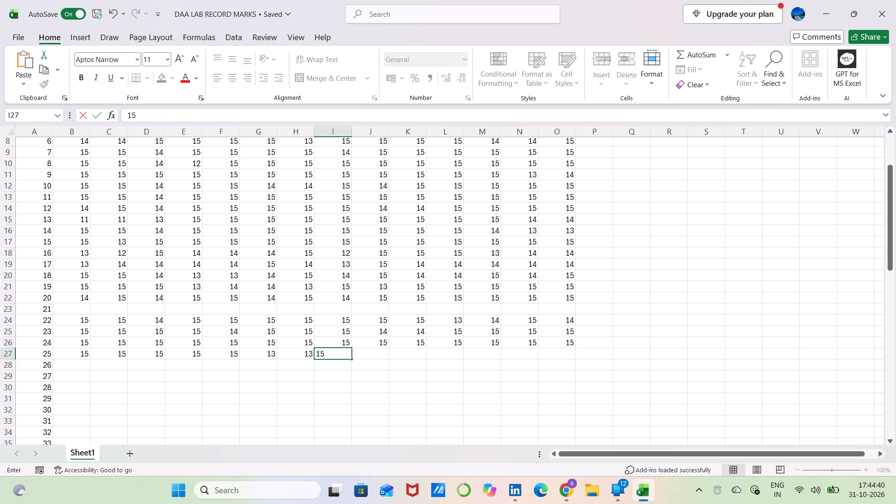
{"action": "left_click_drag", "start_coordinate": [353, 358], "coordinate": [561, 357]}
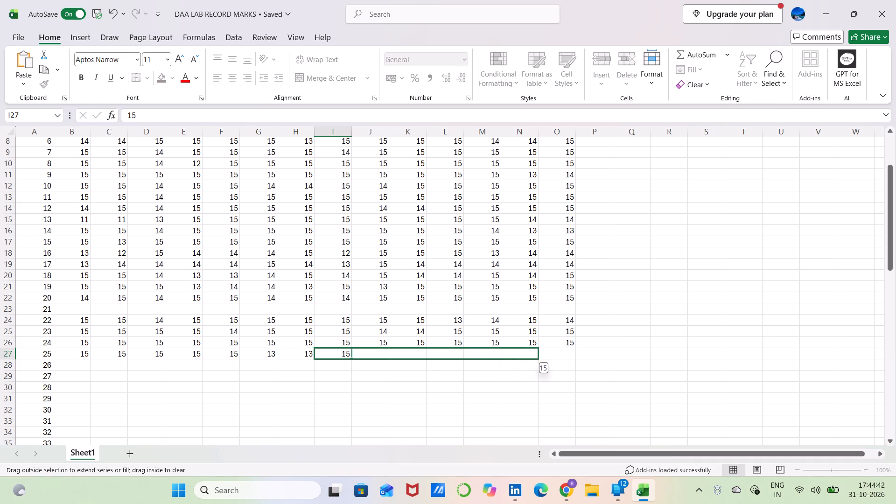
{"action": "left_click_drag", "start_coordinate": [561, 357], "coordinate": [574, 356]}
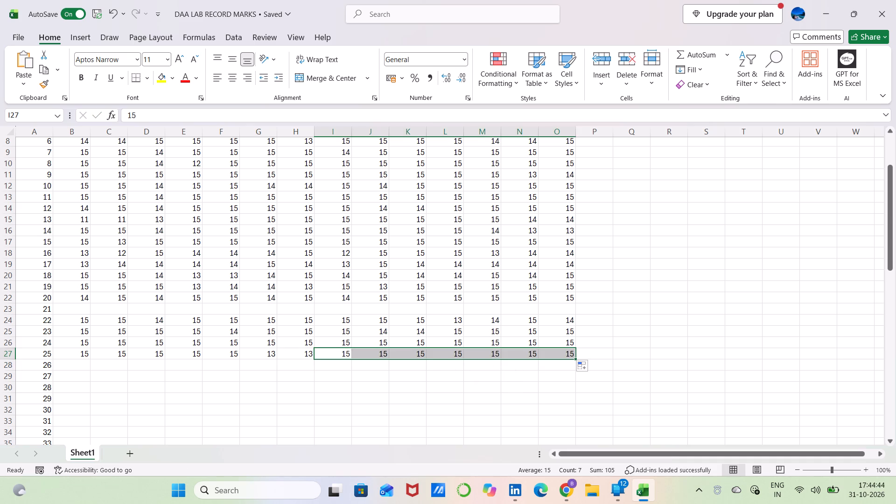
Enter roll number 26's marks for experiments 1 to 4 in B28 to E28: 14, 14, 15, 15.
{"action": "left_click", "coordinate": [70, 365]}
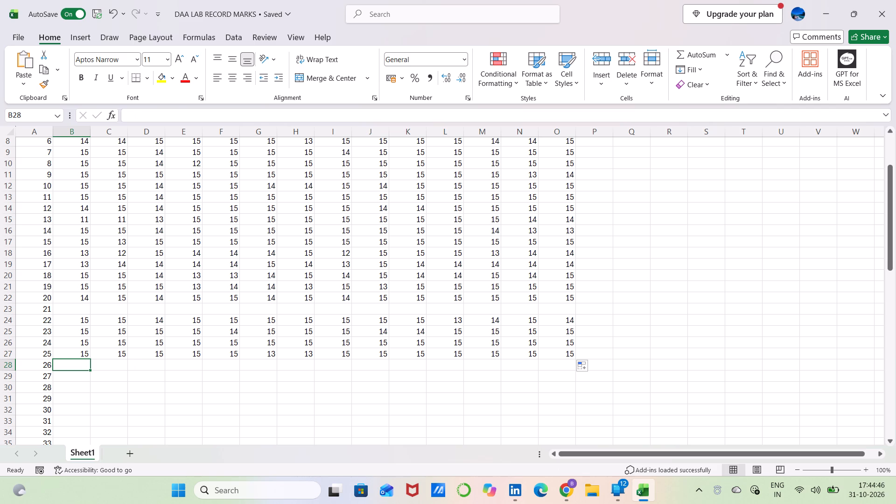
{"action": "type", "text": "14"}
{"action": "key", "text": "Right"}
{"action": "type", "text": "14"}
{"action": "key", "text": "Right"}
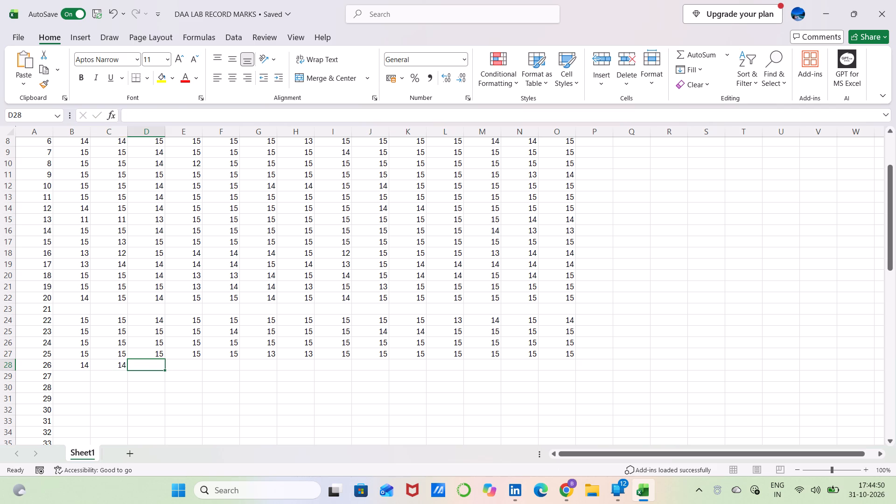
{"action": "type", "text": "15"}
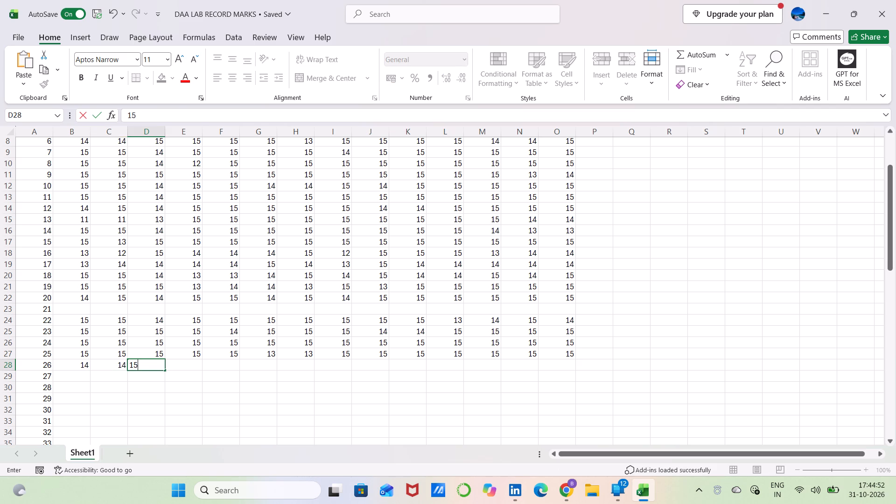
{"action": "key", "text": "Right"}
{"action": "type", "text": "15"}
{"action": "key", "text": "Right"}
Enter roll number 26's marks for experiments 5 to 9 in F28 to J28: 15, 15, 15, 15, 14.
{"action": "type", "text": "15"}
{"action": "key", "text": "Right"}
{"action": "type", "text": "15"}
{"action": "key", "text": "Right"}
{"action": "type", "text": "15"}
{"action": "key", "text": "Right"}
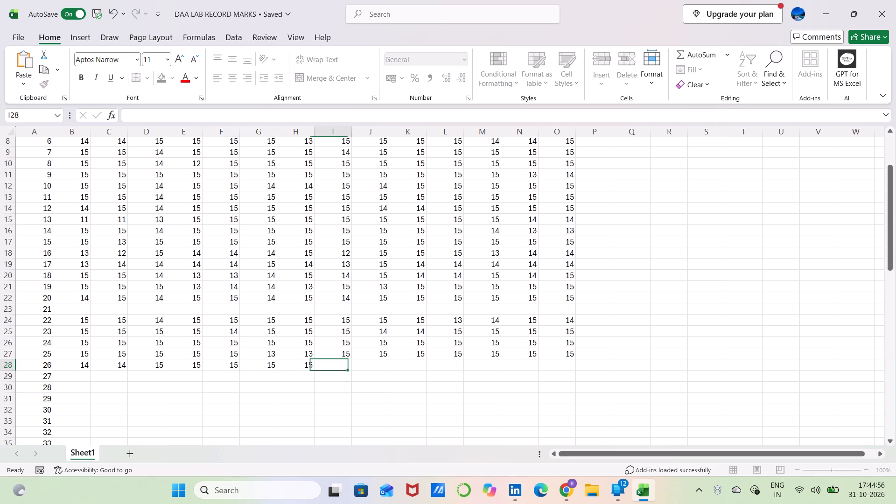
{"action": "type", "text": "15"}
{"action": "key", "text": "Right"}
{"action": "type", "text": "14"}
{"action": "key", "text": "Right"}
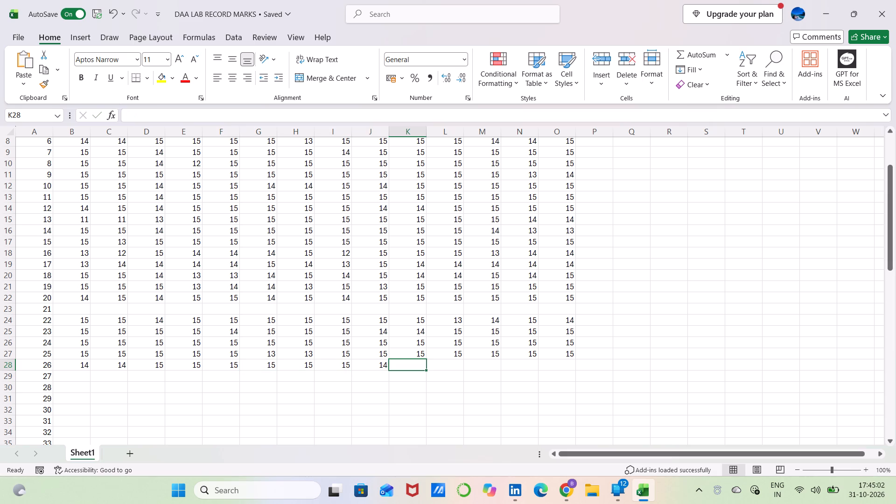
Enter 15 in K28, fill it across to N28, and enter 14 in O28 for roll number 26's experiments 10 to 14.
{"action": "type", "text": "15"}
{"action": "key", "text": "Right"}
{"action": "left_click", "coordinate": [417, 366]}
{"action": "left_click_drag", "start_coordinate": [427, 369], "coordinate": [522, 369]}
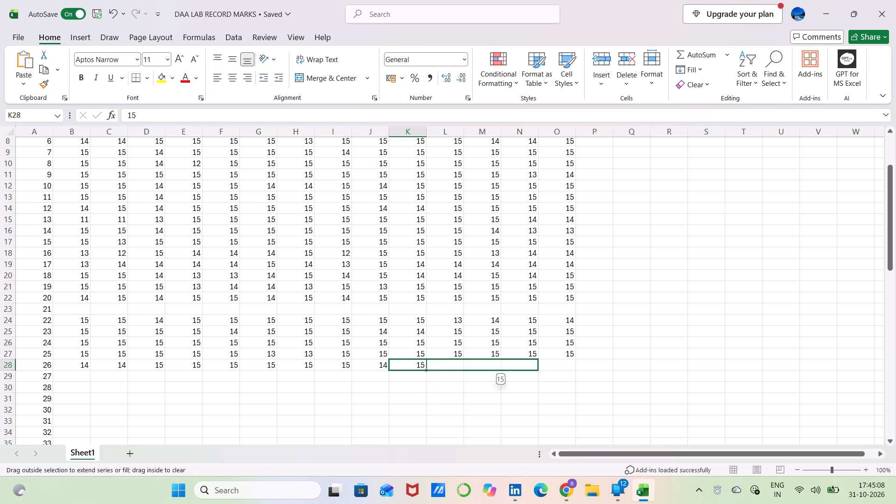
{"action": "left_click_drag", "start_coordinate": [522, 369], "coordinate": [523, 369]}
{"action": "left_click", "coordinate": [563, 368]}
{"action": "type", "text": "14"}
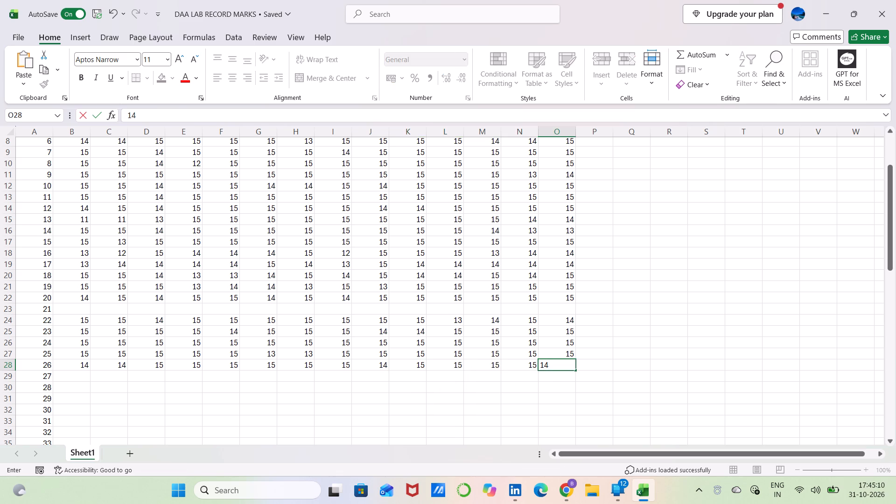
Enter 15 in each of B29 to E29 for roll number 27's experiments 1 to 4.
{"action": "left_click", "coordinate": [76, 377]}
{"action": "scroll", "coordinate": [76, 377], "scroll_direction": "down", "scroll_amount": 1}
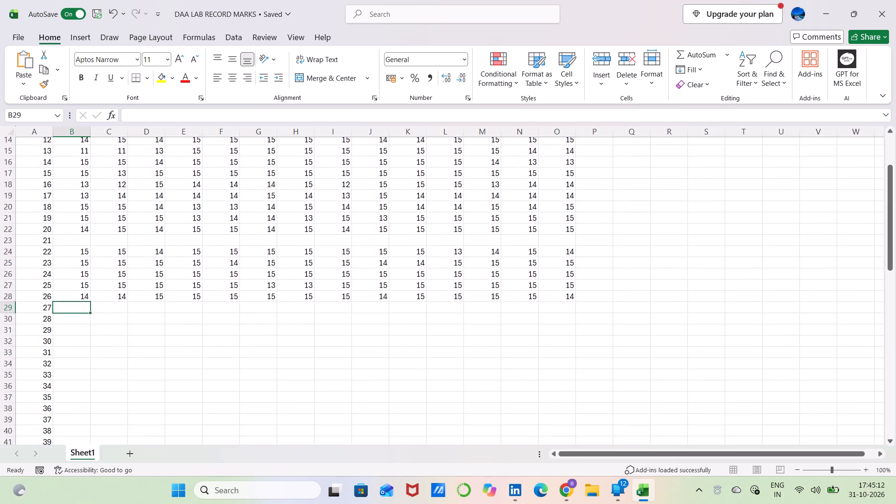
{"action": "scroll", "coordinate": [76, 377], "scroll_direction": "down", "scroll_amount": 2}
{"action": "type", "text": "15"}
{"action": "key", "text": "Right"}
{"action": "type", "text": "14"}
{"action": "key", "text": "BackSpace"}
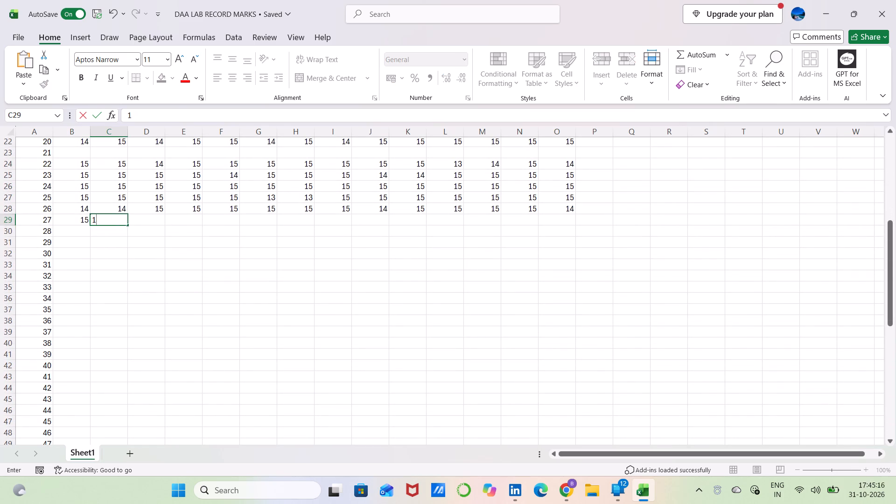
{"action": "key", "text": "5"}
{"action": "key", "text": "Right"}
{"action": "type", "text": "15"}
{"action": "key", "text": "Right"}
{"action": "type", "text": "15"}
{"action": "key", "text": "Right"}
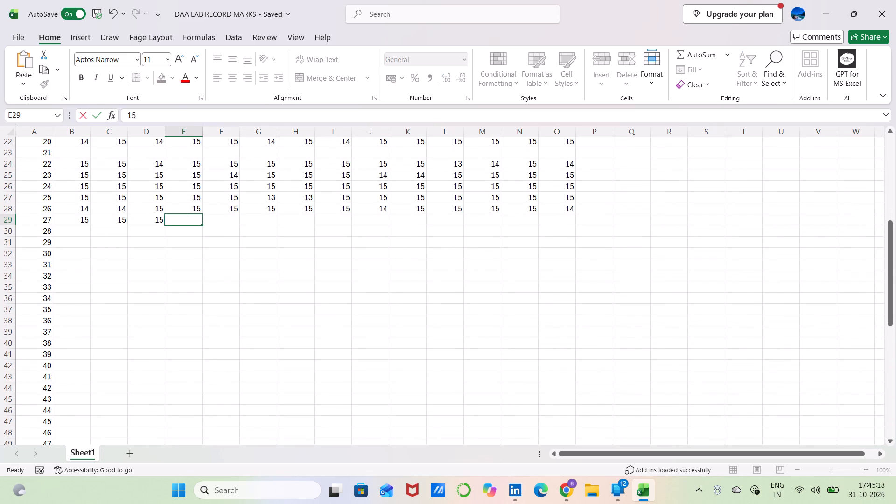
Enter 14 in each of F29 to I29 for roll number 27's experiments 5 to 8.
{"action": "type", "text": "14"}
{"action": "key", "text": "Right"}
{"action": "type", "text": "14"}
{"action": "key", "text": "Right"}
{"action": "type", "text": "14"}
{"action": "key", "text": "Right"}
{"action": "type", "text": "14"}
{"action": "key", "text": "Right"}
Enter 15 in each of J29 to N29 for roll number 27's experiments 9 to 13.
{"action": "type", "text": "15"}
{"action": "key", "text": "Right"}
{"action": "type", "text": "15"}
{"action": "key", "text": "Right"}
{"action": "type", "text": "15"}
{"action": "key", "text": "Right"}
{"action": "type", "text": "15"}
{"action": "key", "text": "Right"}
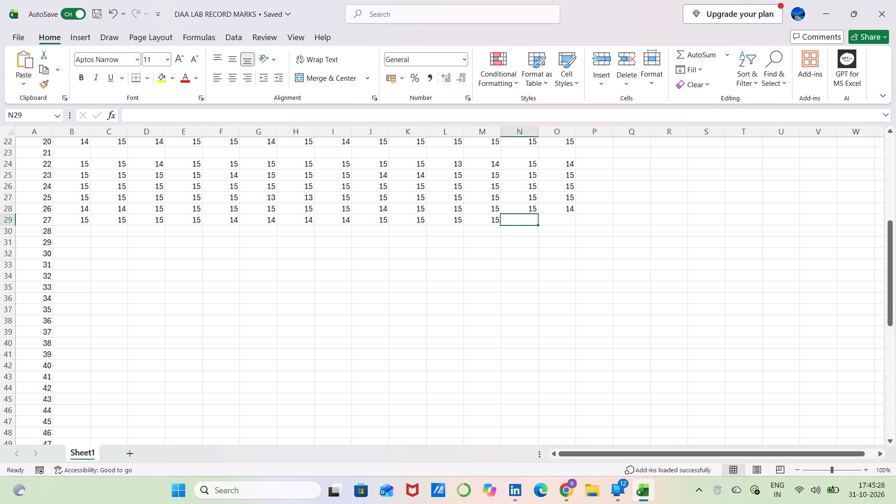
{"action": "type", "text": "15"}
{"action": "key", "text": "Right"}
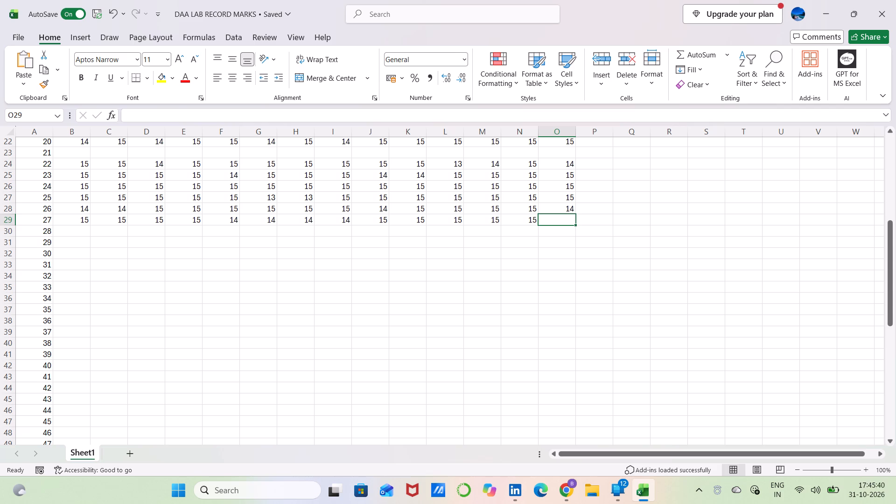
Change roll number 27's mark in N29 to 14 and enter 15 in O29 for experiment 14.
{"action": "key", "text": "Left"}
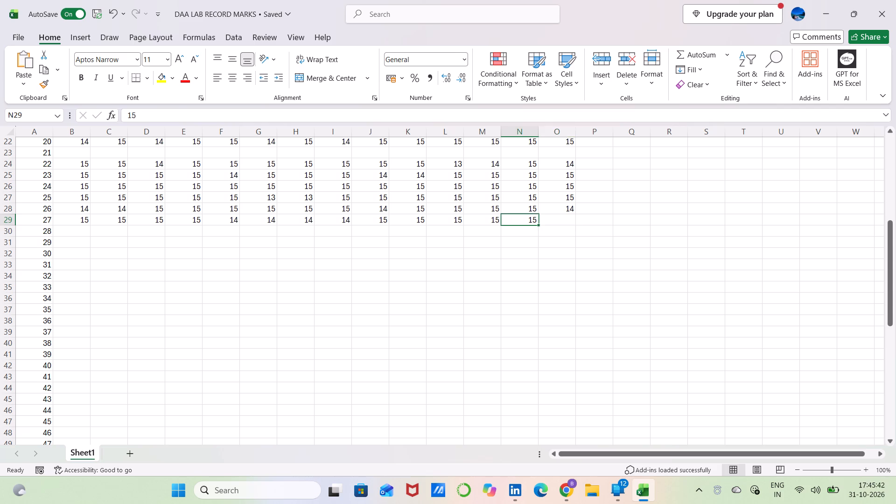
{"action": "type", "text": "14"}
{"action": "key", "text": "Right"}
{"action": "type", "text": "15"}
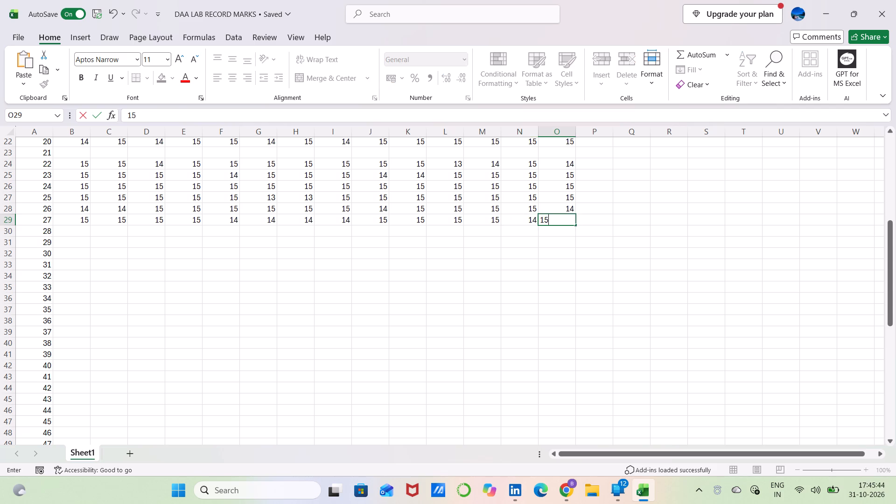
Enter 15 in each of B30 to F30 for roll number 28's experiments 1 to 5.
{"action": "left_click", "coordinate": [68, 231]}
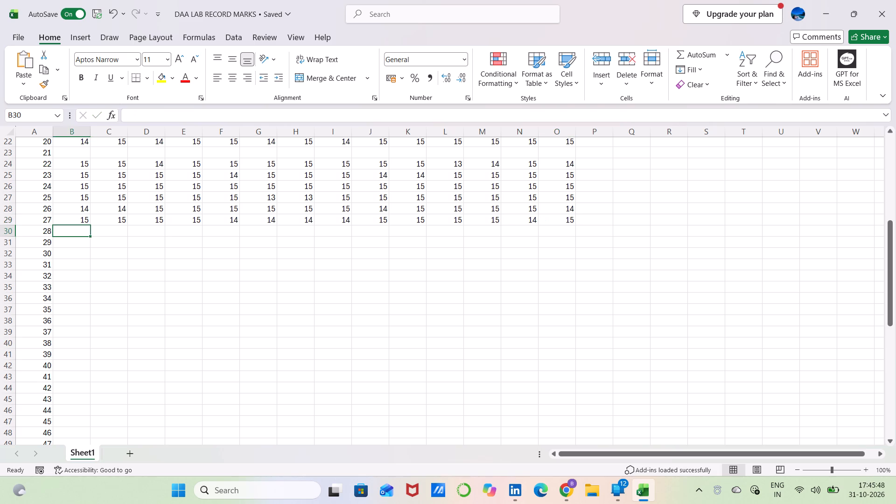
{"action": "type", "text": "15"}
{"action": "key", "text": "Right"}
{"action": "type", "text": "15"}
{"action": "key", "text": "Right"}
{"action": "type", "text": "15"}
{"action": "key", "text": "Right"}
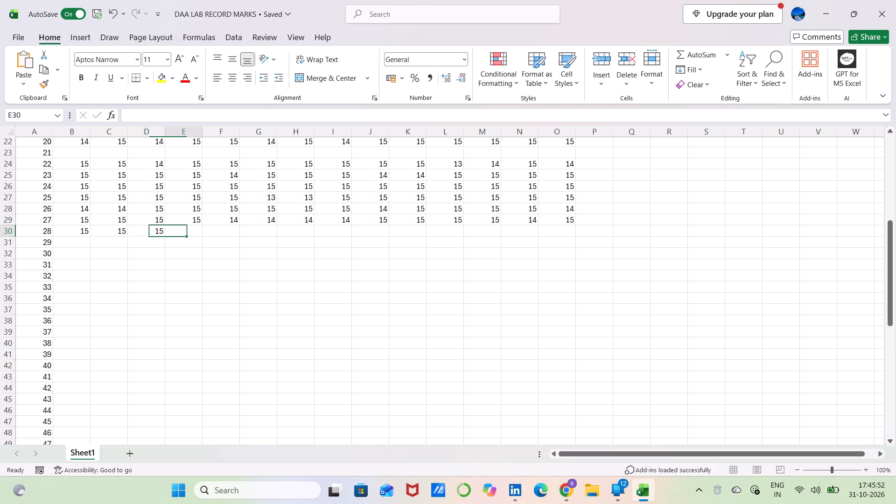
{"action": "type", "text": "15"}
{"action": "key", "text": "Right"}
{"action": "type", "text": "15"}
{"action": "key", "text": "Right"}
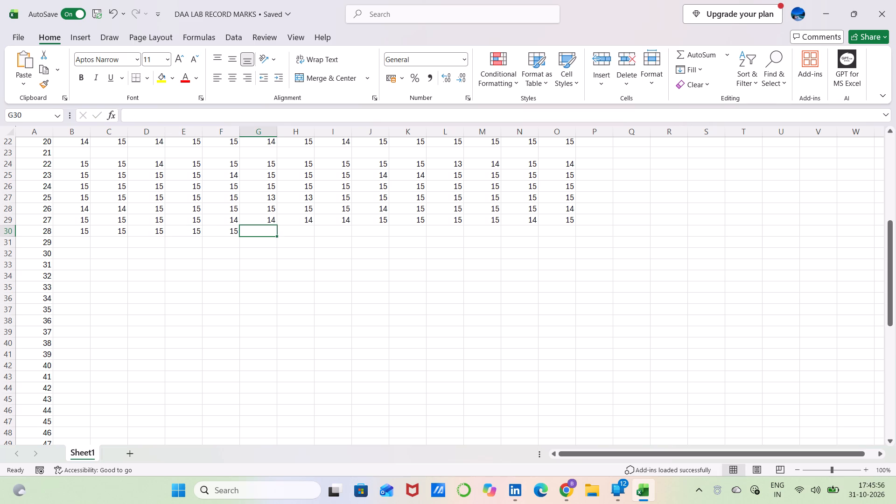
Enter roll number 28's marks for experiments 6 to 10 in G30 to K30: 14, 15, 15, 15, 14.
{"action": "type", "text": "14"}
{"action": "key", "text": "Right"}
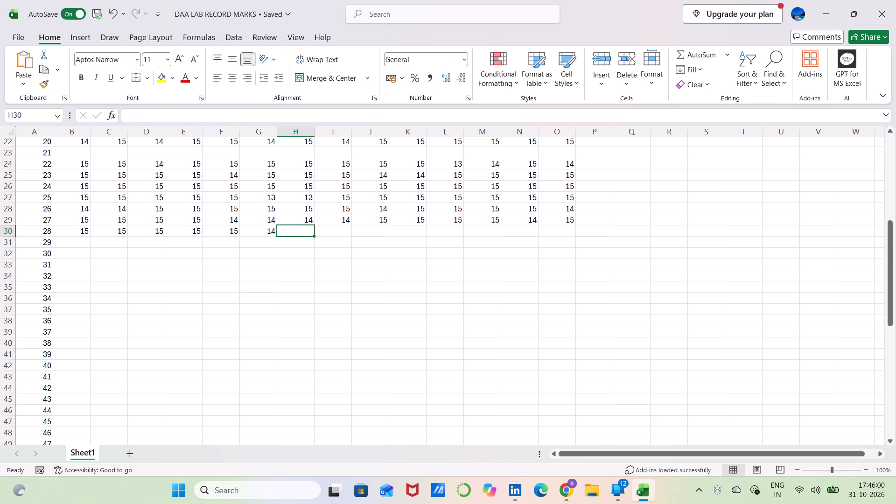
{"action": "type", "text": "15"}
{"action": "key", "text": "Right"}
{"action": "type", "text": "15"}
{"action": "key", "text": "Right"}
{"action": "type", "text": "15"}
{"action": "key", "text": "Right"}
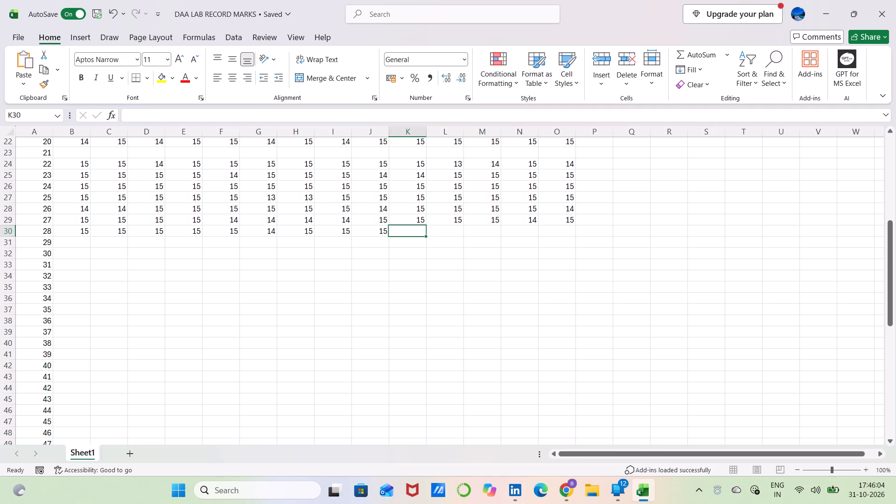
{"action": "type", "text": "14"}
{"action": "key", "text": "Right"}
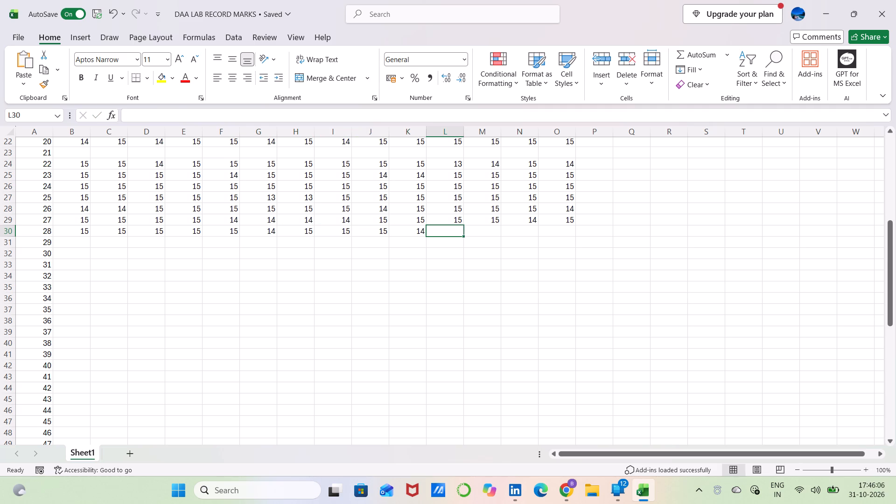
Enter 15 in each of L30 to O30 for roll number 28's experiments 11 to 14.
{"action": "type", "text": "15"}
{"action": "key", "text": "Right"}
{"action": "type", "text": "15"}
{"action": "key", "text": "Right"}
{"action": "key", "text": "1"}
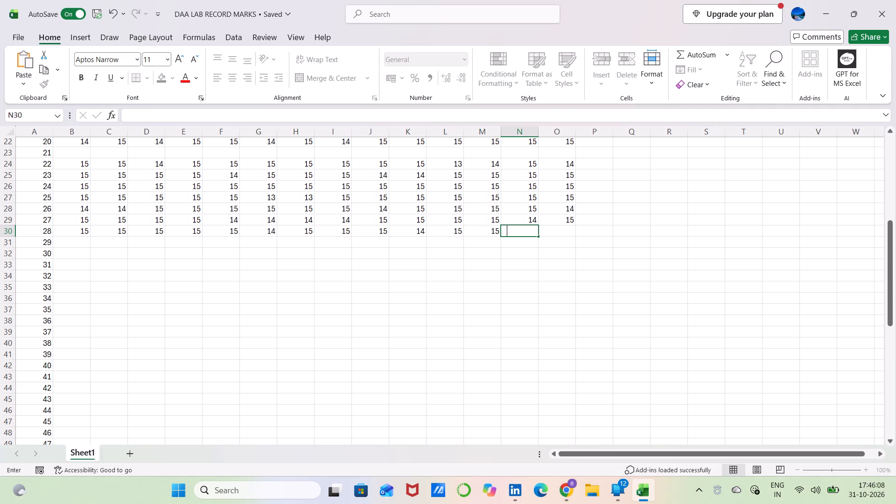
{"action": "key", "text": "5"}
{"action": "key", "text": "Right"}
{"action": "type", "text": "15"}
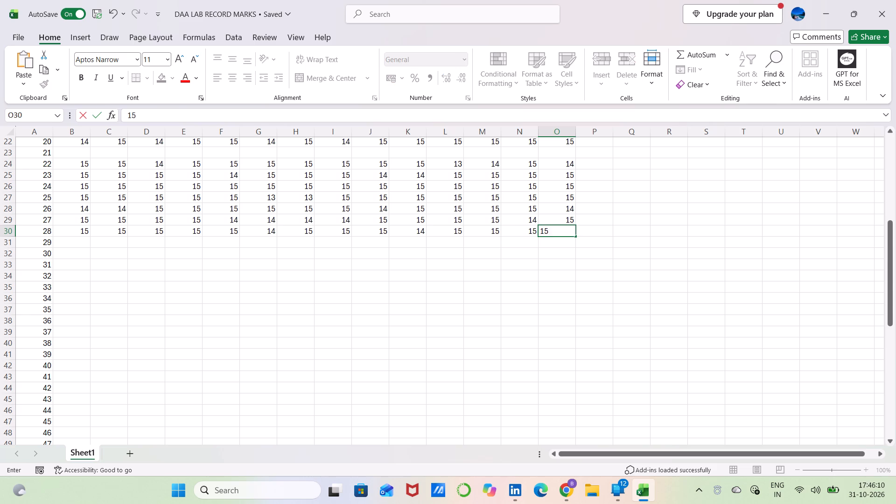
Enter roll number 29's marks for experiments 1 to 6 in B31 to G31: 14, 15, 13, 14, 14, 14.
{"action": "left_click", "coordinate": [78, 240]}
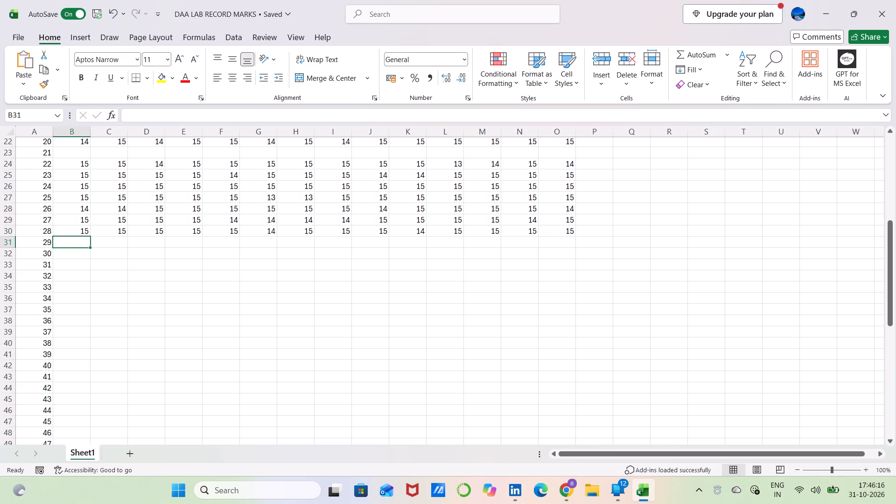
{"action": "type", "text": "14"}
{"action": "key", "text": "Right"}
{"action": "type", "text": "15"}
{"action": "key", "text": "Right"}
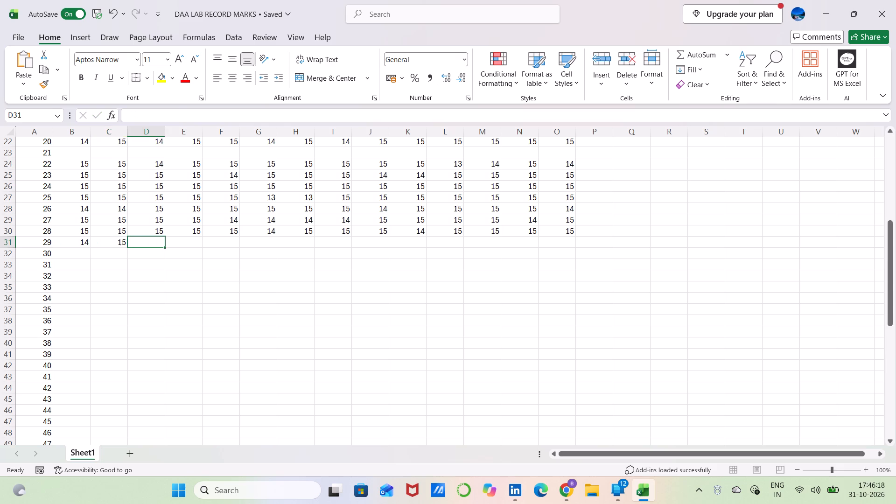
{"action": "type", "text": "13"}
{"action": "key", "text": "Right"}
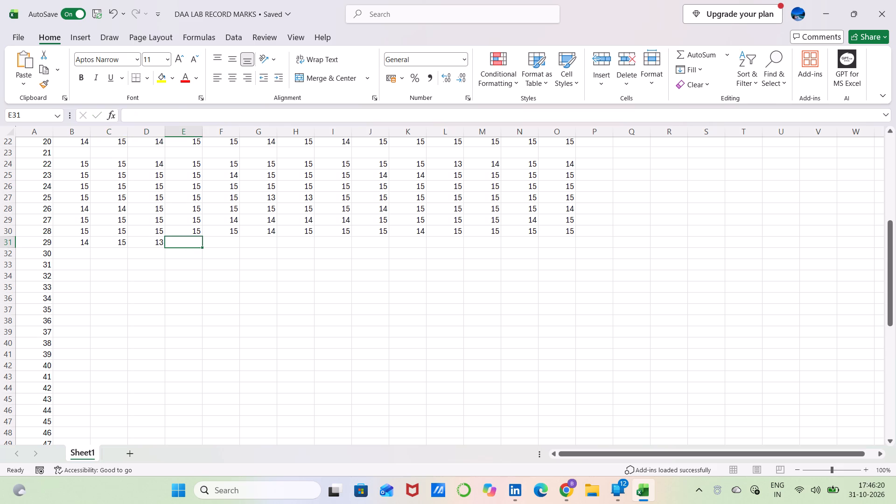
{"action": "type", "text": "14"}
{"action": "key", "text": "Right"}
{"action": "type", "text": "14"}
{"action": "key", "text": "Right"}
{"action": "type", "text": "14"}
{"action": "key", "text": "Right"}
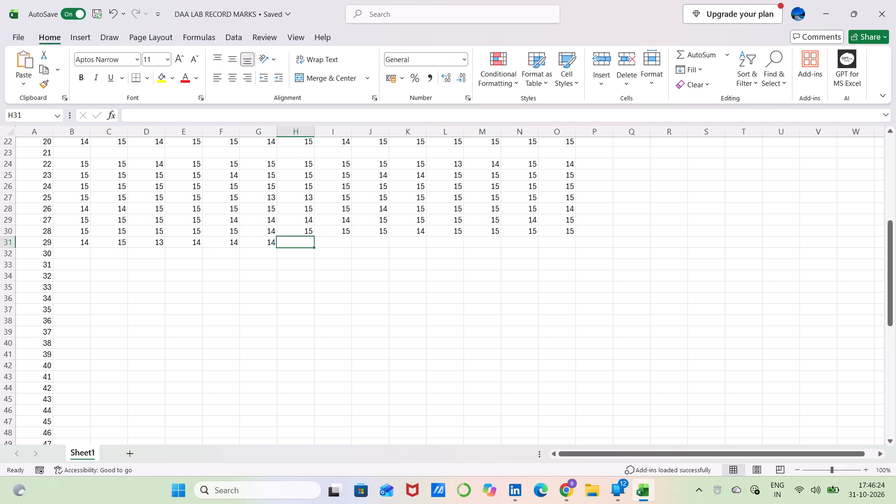
Enter roll number 29's marks for experiments 7 to 10 in H31 to K31: 15, 15, 14, 15.
{"action": "type", "text": "15"}
{"action": "key", "text": "Right"}
{"action": "type", "text": "15"}
{"action": "key", "text": "Right"}
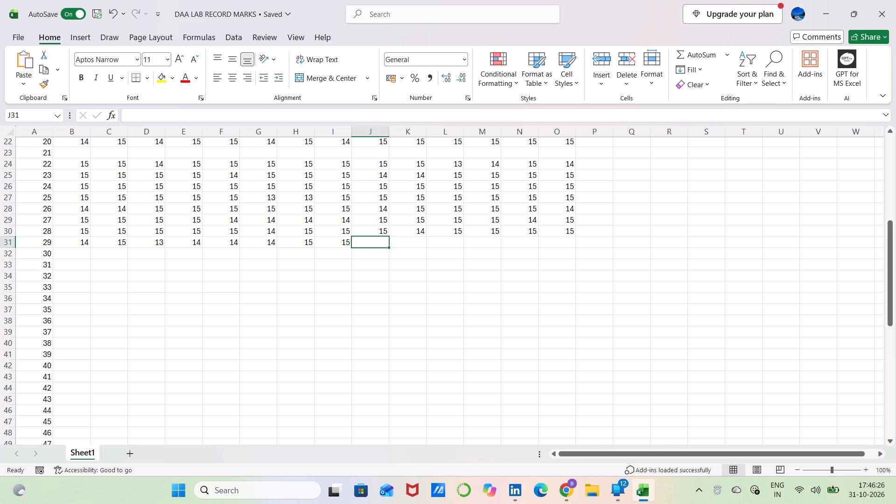
{"action": "type", "text": "14"}
{"action": "key", "text": "Right"}
{"action": "type", "text": "15"}
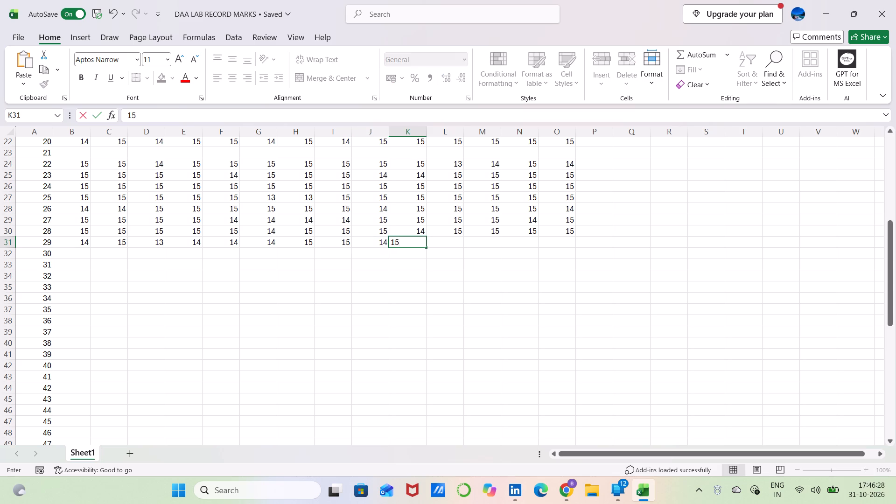
{"action": "key", "text": "Right"}
Enter 15 in L31 and fill it across to O31 for roll number 29's experiments 11 to 14.
{"action": "type", "text": "15"}
{"action": "key", "text": "Right"}
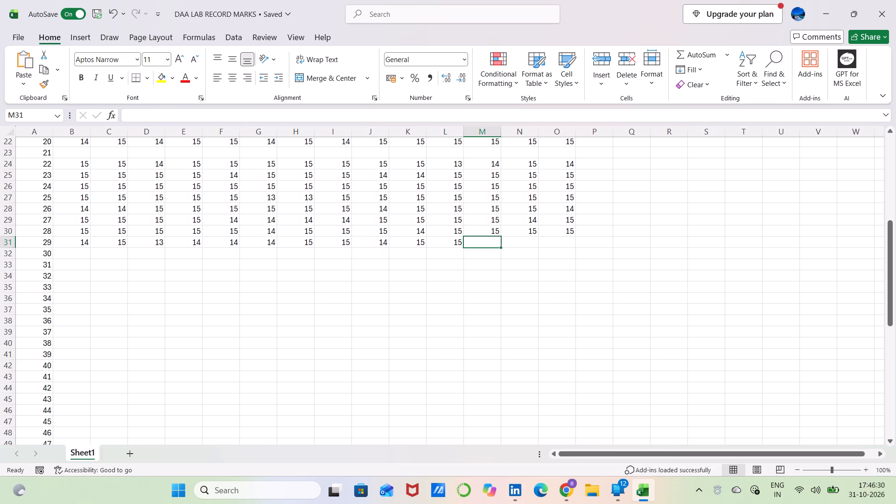
{"action": "left_click", "coordinate": [444, 245]}
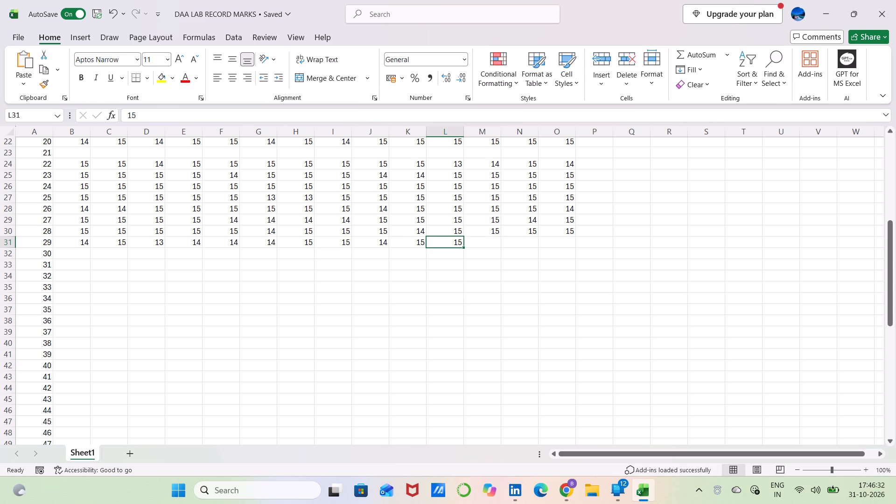
{"action": "left_click", "coordinate": [466, 248]}
{"action": "left_click", "coordinate": [456, 241]}
{"action": "left_click_drag", "start_coordinate": [463, 246], "coordinate": [560, 240]}
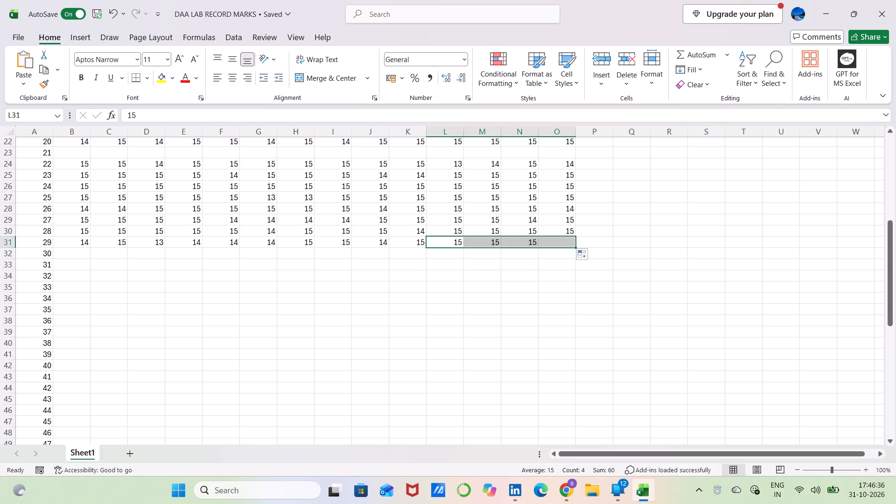
{"action": "left_click", "coordinate": [75, 254]}
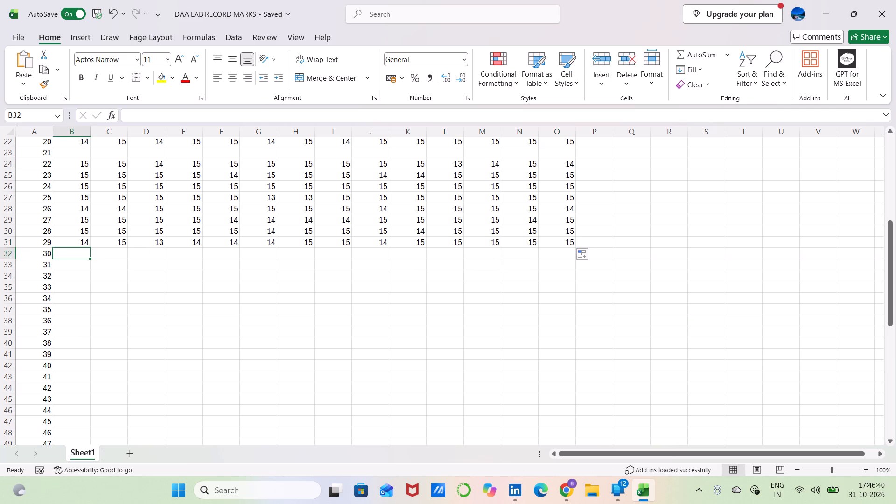
{"action": "type", "text": "14"}
{"action": "key", "text": "Right"}
{"action": "type", "text": "14"}
{"action": "key", "text": "Right"}
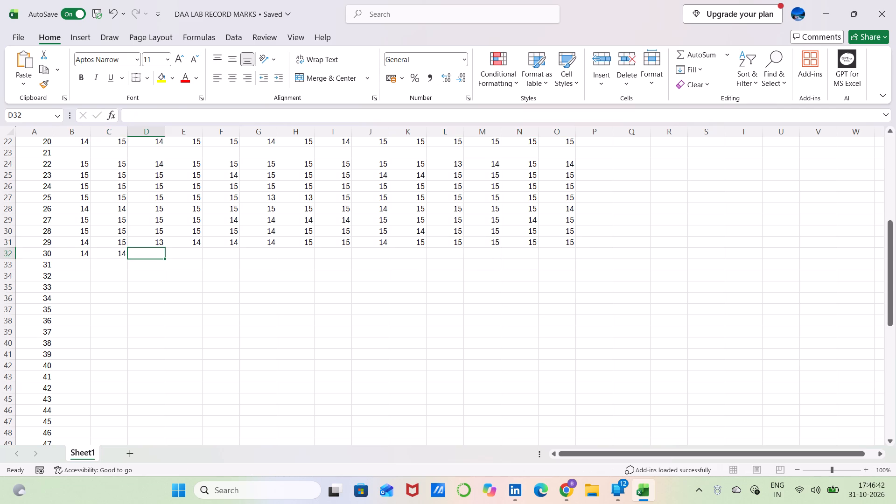
{"action": "type", "text": "15"}
{"action": "key", "text": "Right"}
{"action": "type", "text": "15"}
{"action": "key", "text": "Right"}
{"action": "type", "text": "15"}
{"action": "key", "text": "Right"}
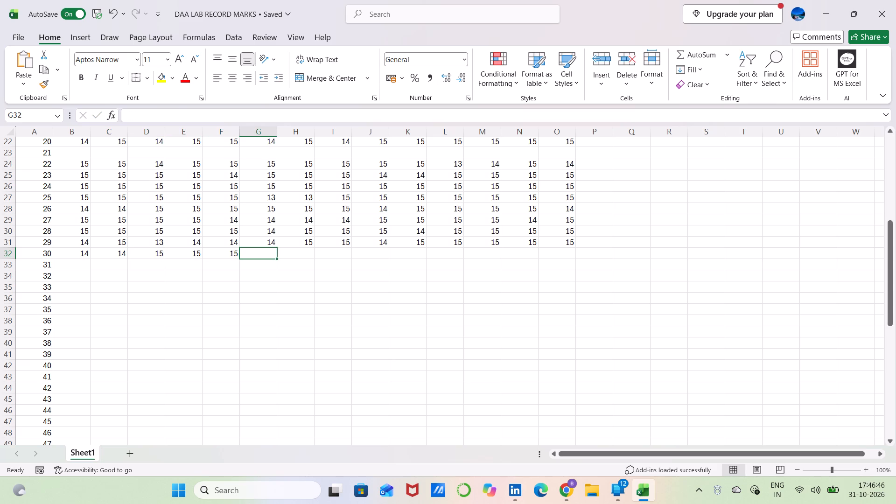
Enter 14 in each of G32 to I32 for roll number 30's experiments 6 to 8.
{"action": "type", "text": "14"}
{"action": "key", "text": "Right"}
{"action": "type", "text": "14"}
{"action": "key", "text": "Right"}
{"action": "type", "text": "14"}
{"action": "key", "text": "Right"}
Enter 15 in each of J32 to O32 for roll number 30's experiments 9 to 14.
{"action": "type", "text": "15"}
{"action": "key", "text": "Right"}
{"action": "type", "text": "15"}
{"action": "key", "text": "Right"}
{"action": "type", "text": "15"}
{"action": "key", "text": "Right"}
{"action": "type", "text": "15"}
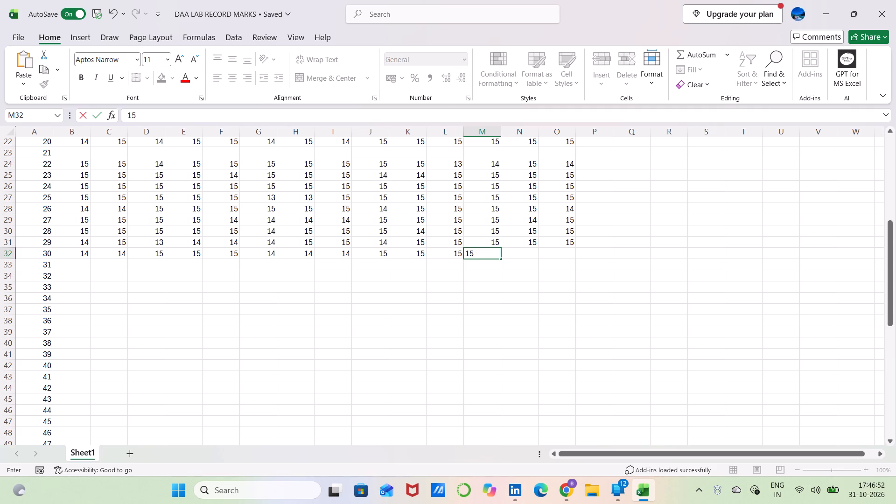
{"action": "key", "text": "Right"}
{"action": "type", "text": "15"}
{"action": "key", "text": "Right"}
{"action": "type", "text": "15"}
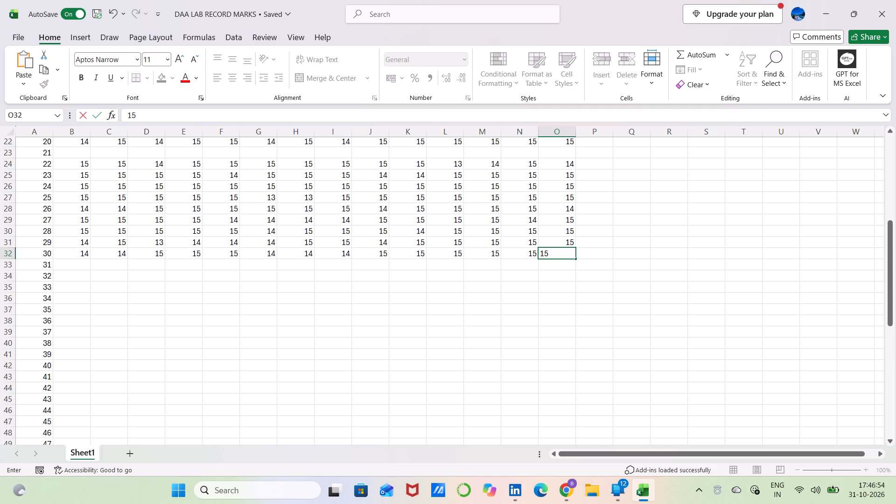
Enter 15 in each of B33 to E33 for roll number 31's experiments 1 to 4.
{"action": "left_click", "coordinate": [71, 261]}
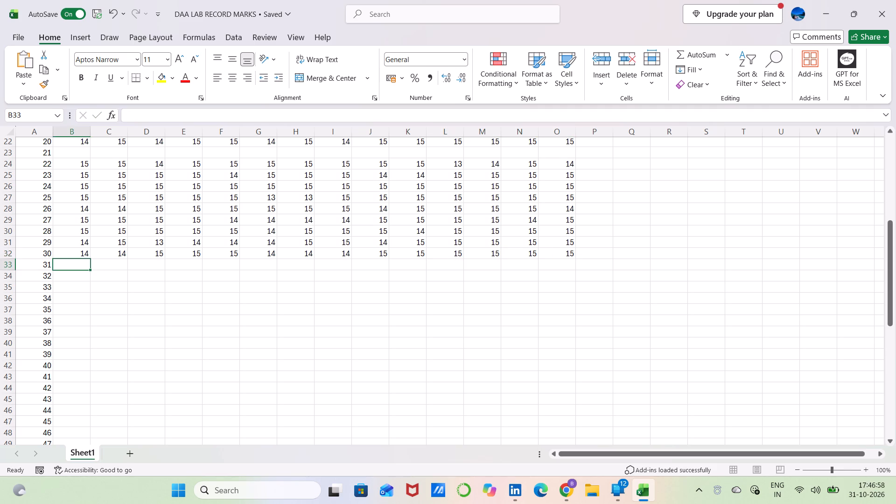
{"action": "type", "text": "15"}
{"action": "key", "text": "Right"}
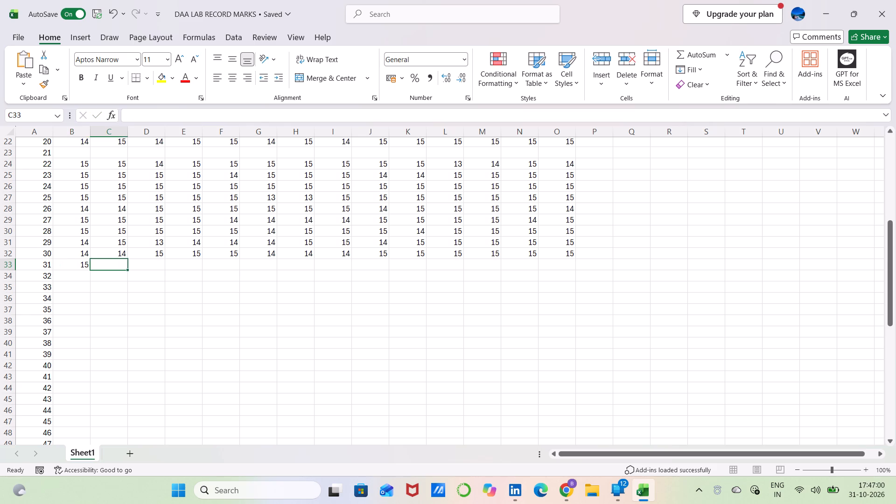
{"action": "type", "text": "15"}
{"action": "key", "text": "Right"}
{"action": "type", "text": "15"}
{"action": "key", "text": "Right"}
{"action": "type", "text": "15"}
{"action": "key", "text": "Right"}
Enter roll number 31's marks for experiments 5 to 8 in F33 to I33: 13, 14, 14, 13.
{"action": "type", "text": "13"}
{"action": "key", "text": "Right"}
{"action": "type", "text": "14"}
{"action": "key", "text": "Right"}
{"action": "type", "text": "14"}
{"action": "key", "text": "Right"}
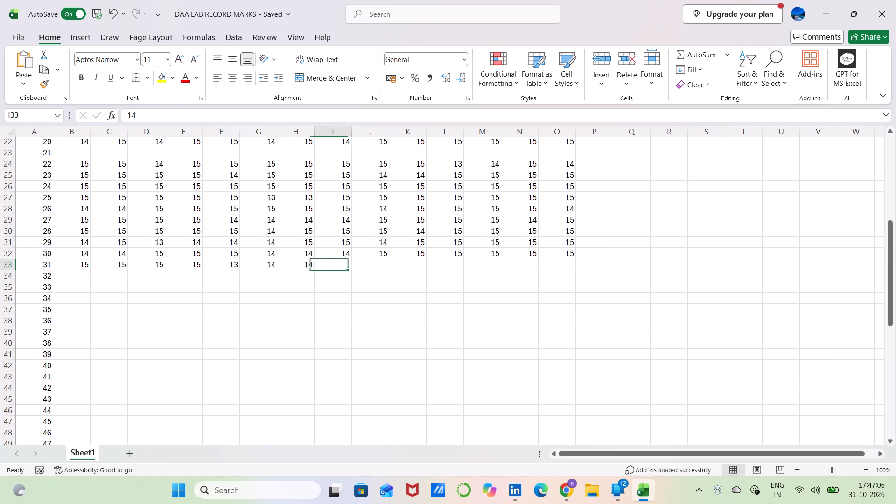
{"action": "type", "text": "13"}
{"action": "key", "text": "Right"}
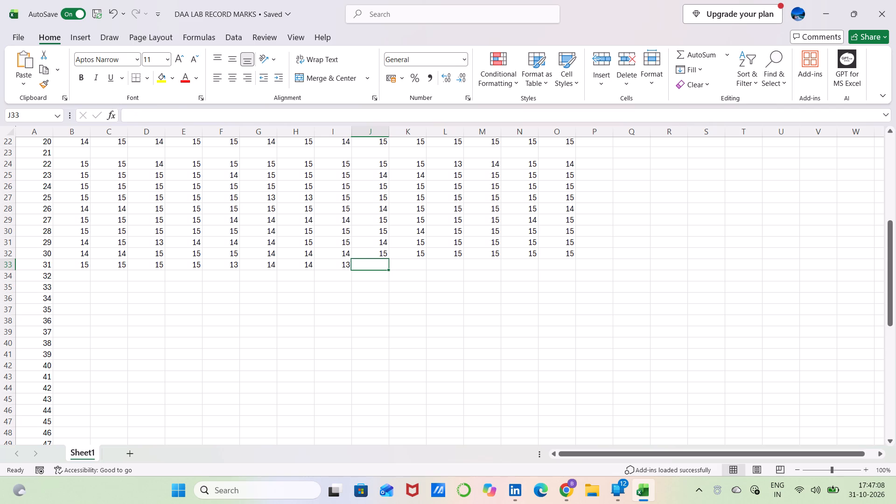
Enter roll number 31's marks for experiments 9 to 13 in J33 to N33: 15, 15, 15, 14, 15.
{"action": "type", "text": "15"}
{"action": "key", "text": "Right"}
{"action": "type", "text": "15"}
{"action": "key", "text": "Right"}
{"action": "type", "text": "15"}
{"action": "key", "text": "Right"}
{"action": "type", "text": "14"}
{"action": "key", "text": "Right"}
{"action": "type", "text": "15"}
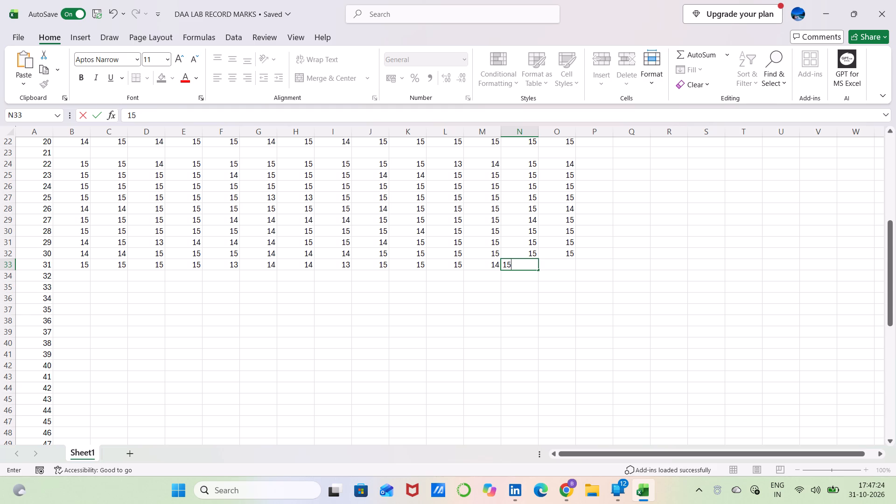
{"action": "key", "text": "Left"}
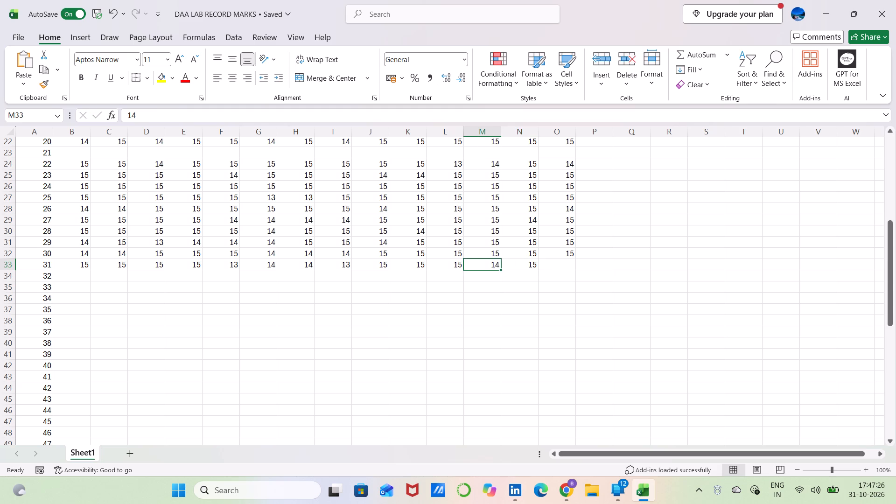
{"action": "type", "text": "15"}
{"action": "key", "text": "Right"}
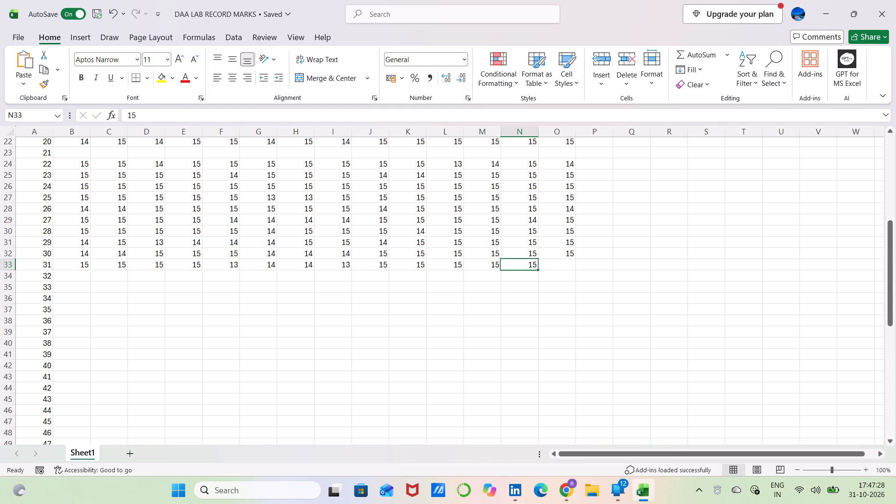
{"action": "type", "text": "14"}
{"action": "key", "text": "Right"}
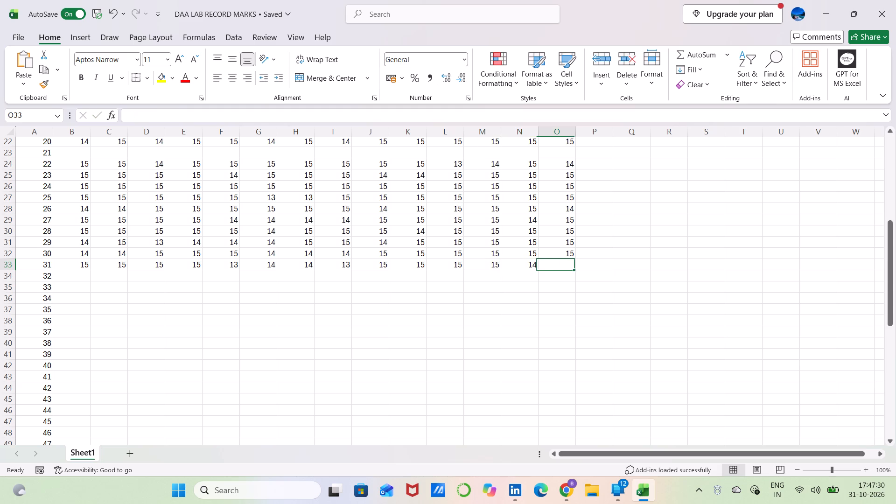
{"action": "type", "text": "15"}
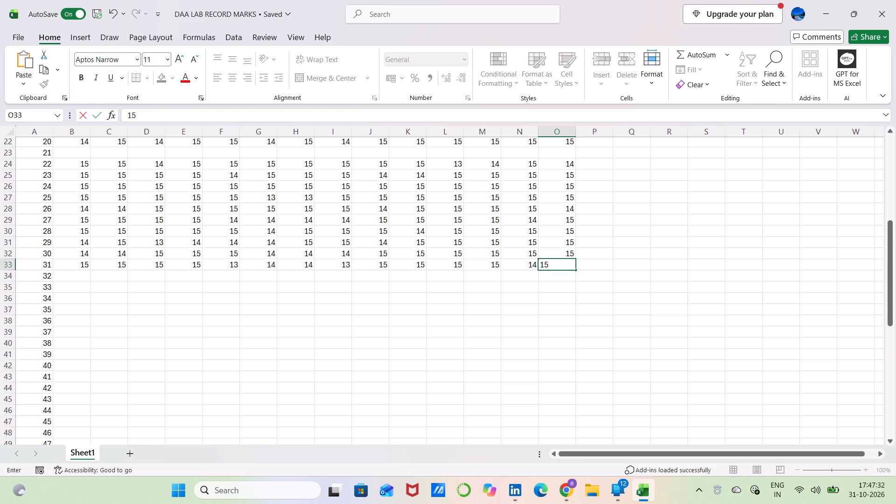
Enter 15 in each of B34 to F34 for roll number 32's experiments 1 to 5.
{"action": "left_click", "coordinate": [78, 277]}
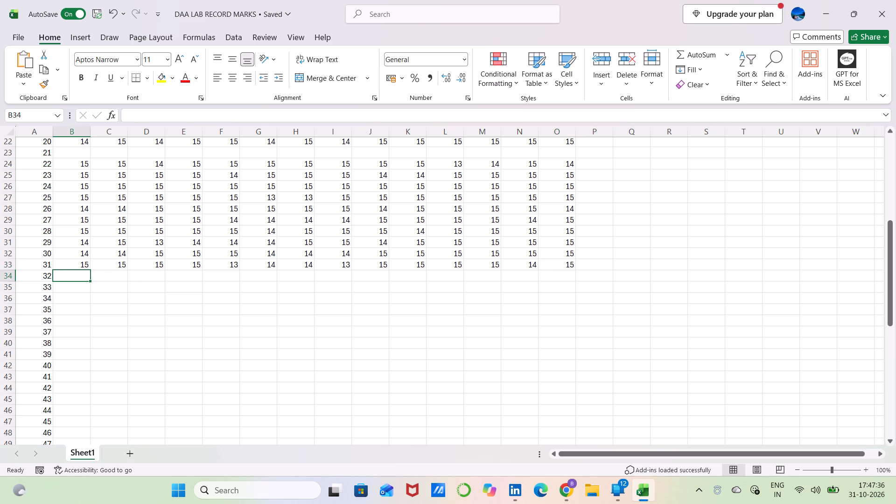
{"action": "type", "text": "15"}
{"action": "key", "text": "Right"}
{"action": "type", "text": "15"}
{"action": "key", "text": "Right"}
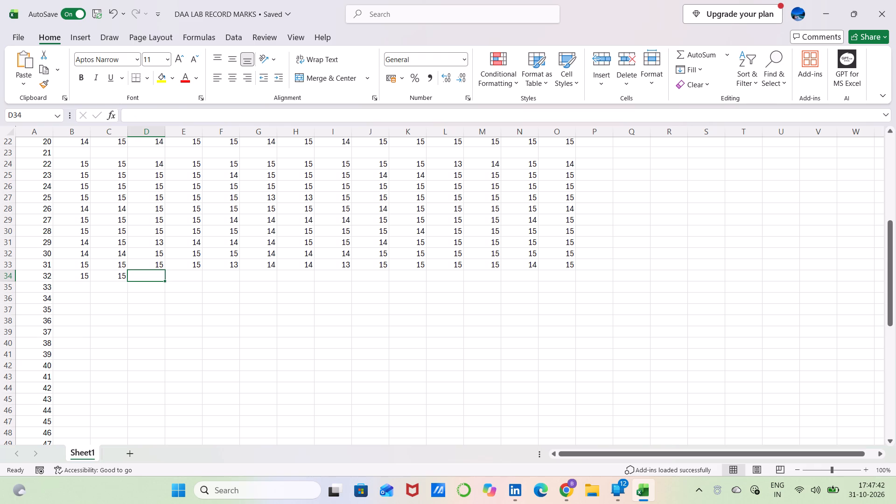
{"action": "type", "text": "15"}
{"action": "key", "text": "Right"}
{"action": "type", "text": "15"}
{"action": "key", "text": "Right"}
{"action": "type", "text": "15"}
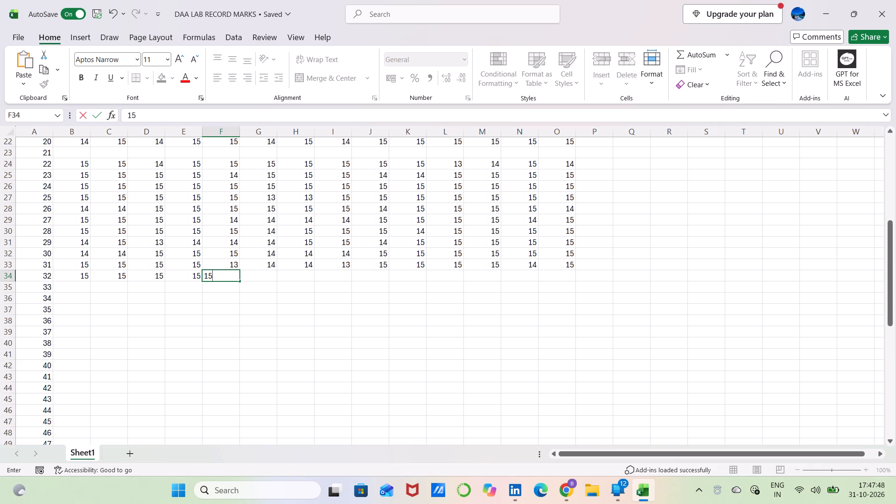
{"action": "key", "text": "Right"}
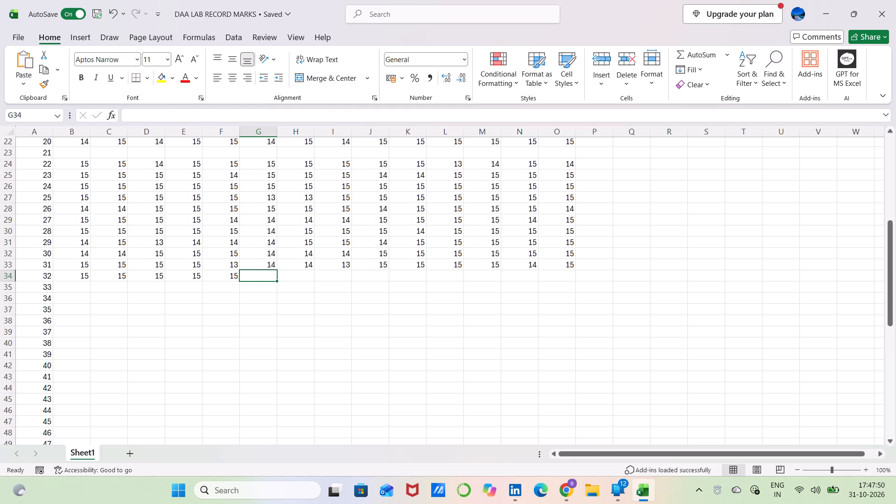
Enter 14 in each of G34 to I34 for roll number 32's experiments 6 to 8.
{"action": "type", "text": "14"}
{"action": "key", "text": "Right"}
{"action": "type", "text": "14"}
{"action": "key", "text": "Right"}
{"action": "type", "text": "14"}
{"action": "key", "text": "Right"}
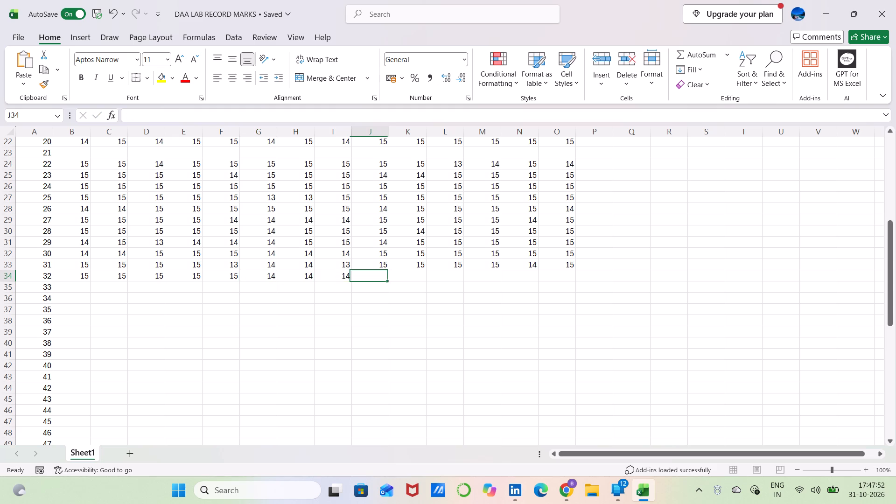
Enter 15 in J34 and fill it across to O34 for roll number 32's experiments 9 to 14.
{"action": "type", "text": "15"}
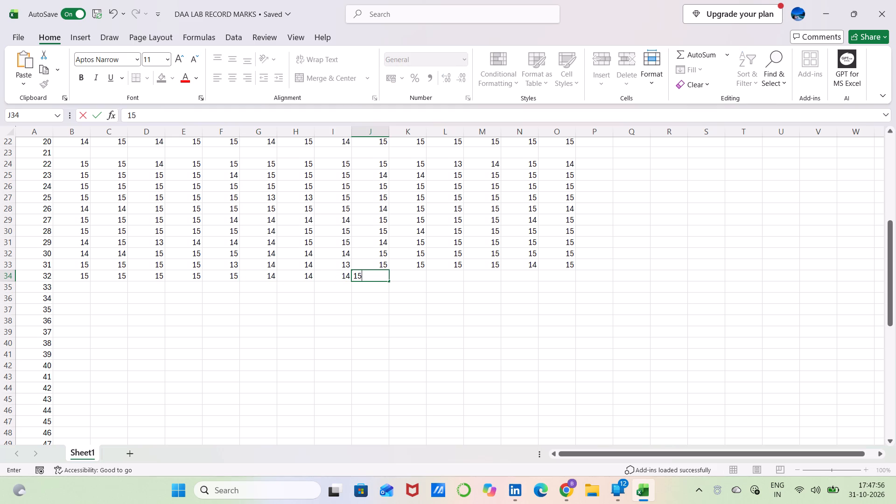
{"action": "left_click_drag", "start_coordinate": [390, 281], "coordinate": [554, 273]}
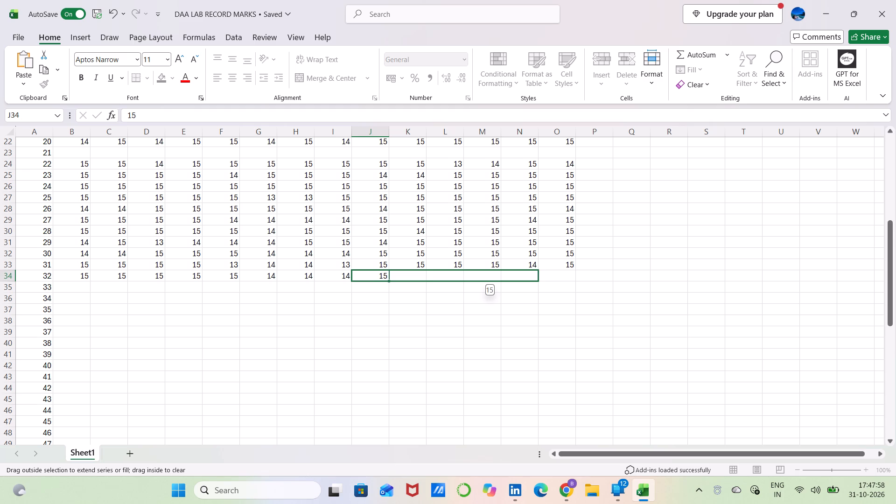
{"action": "left_click_drag", "start_coordinate": [554, 273], "coordinate": [564, 276]}
Enter roll number 33's marks for experiments 1 to 3 in B35 to D35: 15, 15, 14.
{"action": "left_click", "coordinate": [77, 287]}
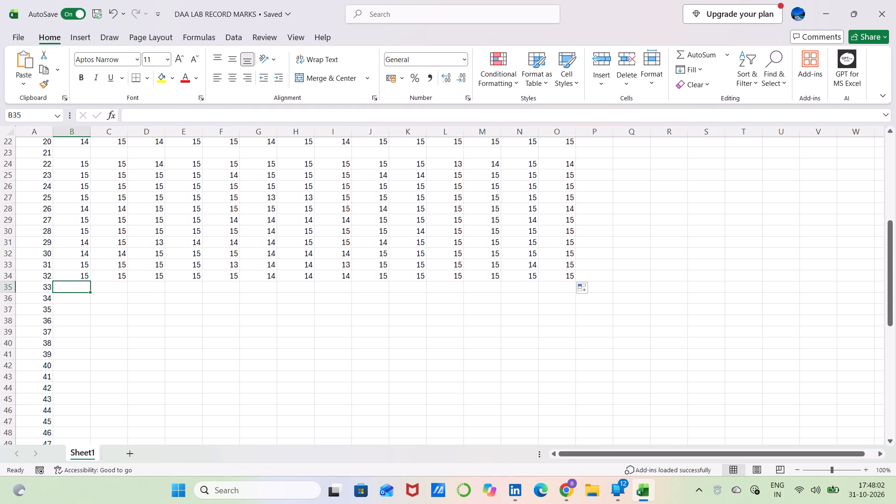
{"action": "type", "text": "15"}
{"action": "key", "text": "Right"}
{"action": "type", "text": "15"}
{"action": "key", "text": "Right"}
{"action": "key", "text": "1"}
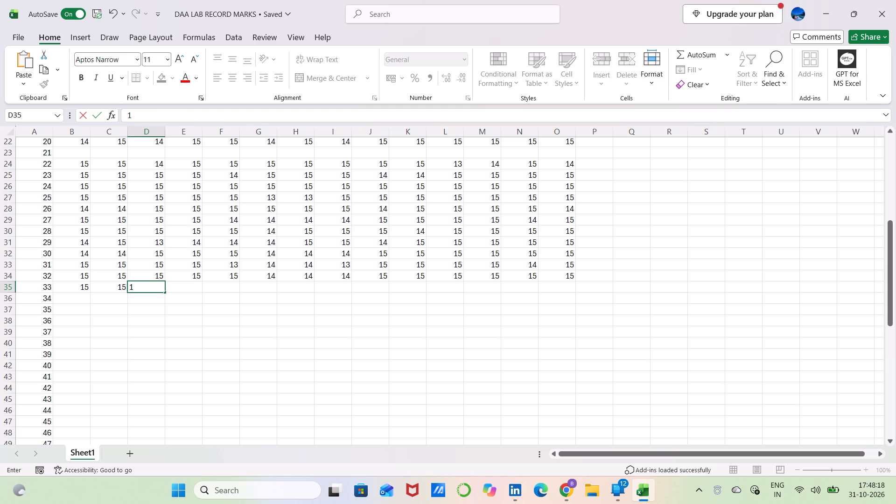
{"action": "key", "text": "4"}
{"action": "key", "text": "Right"}
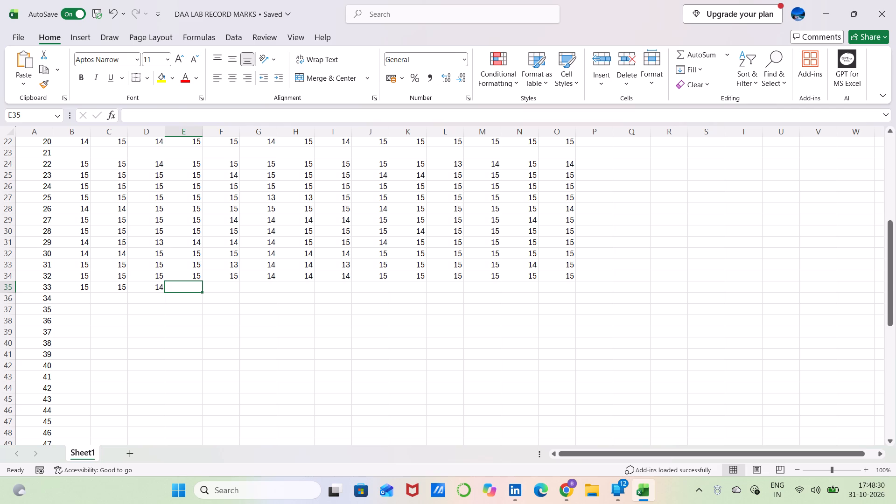
Enter 14 in J35 for roll number 33's experiment 9.
{"action": "left_click", "coordinate": [254, 291]}
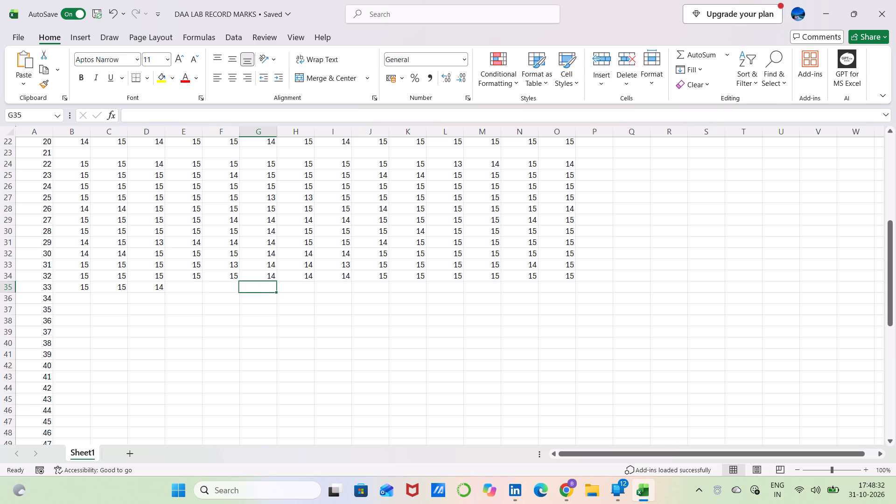
{"action": "scroll", "coordinate": [290, 293], "scroll_direction": "up", "scroll_amount": 4}
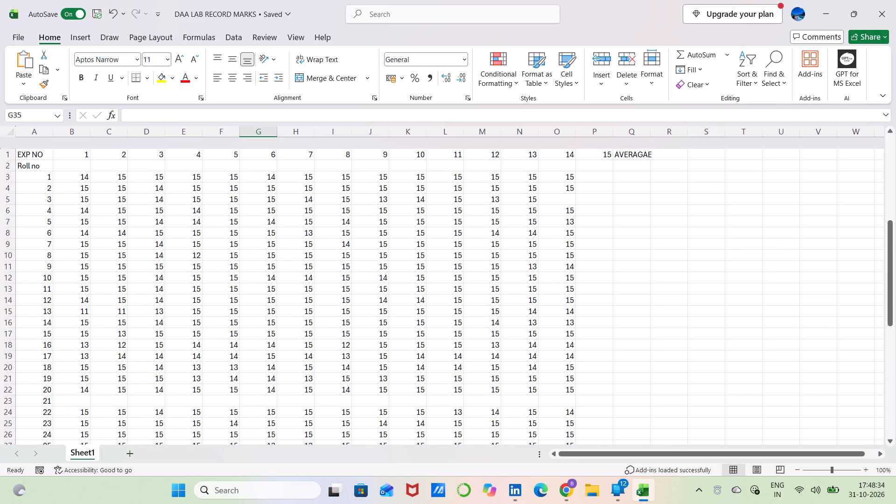
{"action": "scroll", "coordinate": [376, 287], "scroll_direction": "down", "scroll_amount": 2}
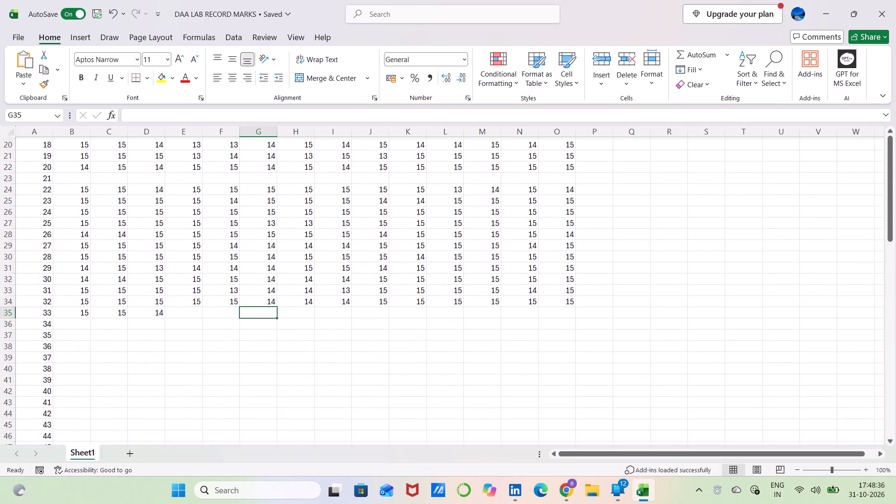
{"action": "scroll", "coordinate": [376, 287], "scroll_direction": "down", "scroll_amount": 2}
{"action": "left_click", "coordinate": [376, 301]}
{"action": "type", "text": "14"}
Enter 15 in E35 and fill it across to I35 for roll number 33's experiments 4 to 8.
{"action": "left_click", "coordinate": [182, 301]}
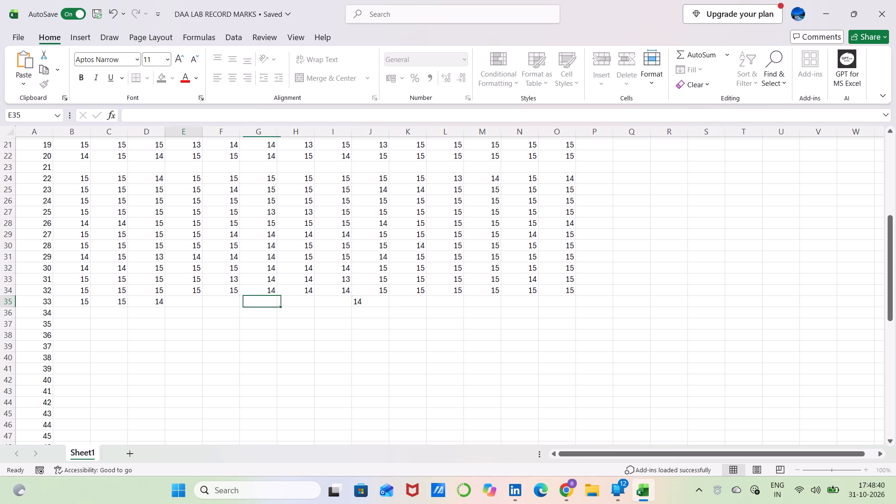
{"action": "type", "text": "15"}
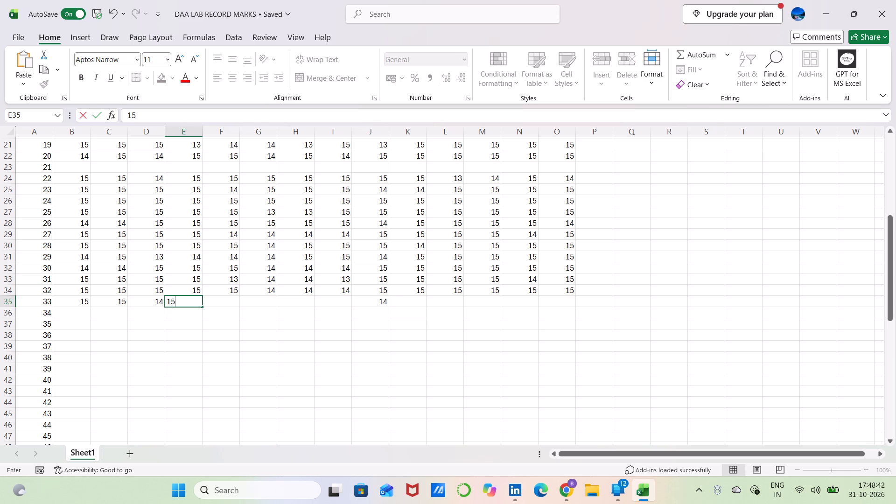
{"action": "left_click_drag", "start_coordinate": [201, 307], "coordinate": [342, 307]}
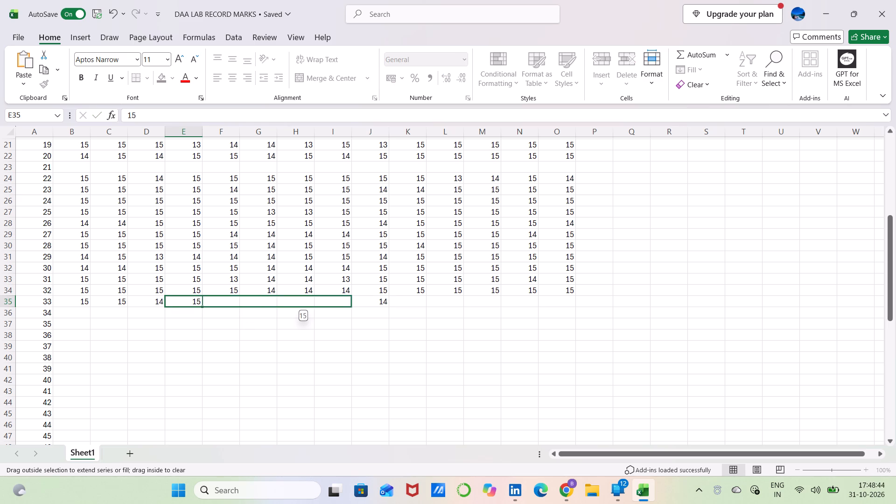
{"action": "left_click_drag", "start_coordinate": [342, 307], "coordinate": [343, 307]}
Enter 15 in K35 and fill it across to O35 for roll number 33's experiments 10 to 14.
{"action": "left_click", "coordinate": [416, 305]}
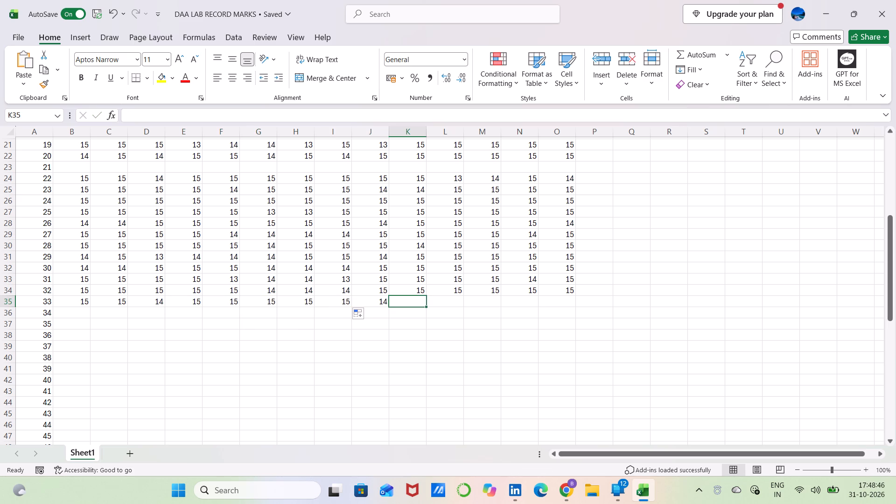
{"action": "type", "text": "15"}
{"action": "left_click", "coordinate": [426, 306]}
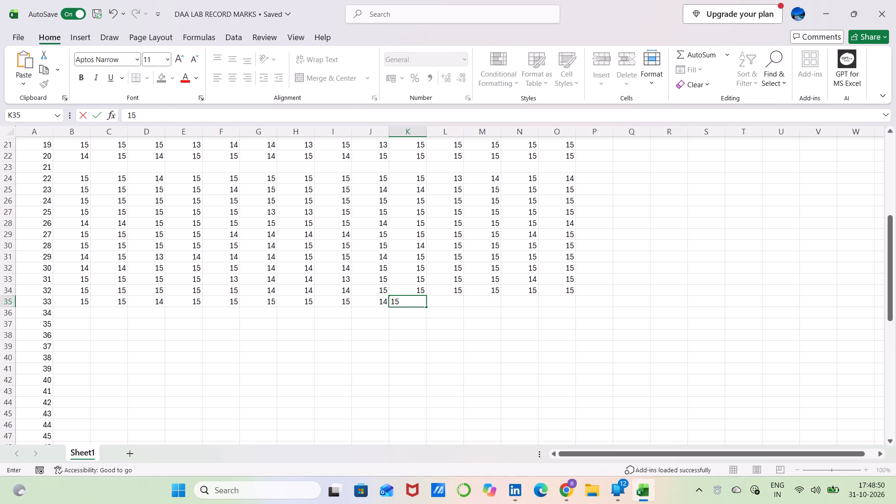
{"action": "left_click_drag", "start_coordinate": [426, 307], "coordinate": [556, 304]}
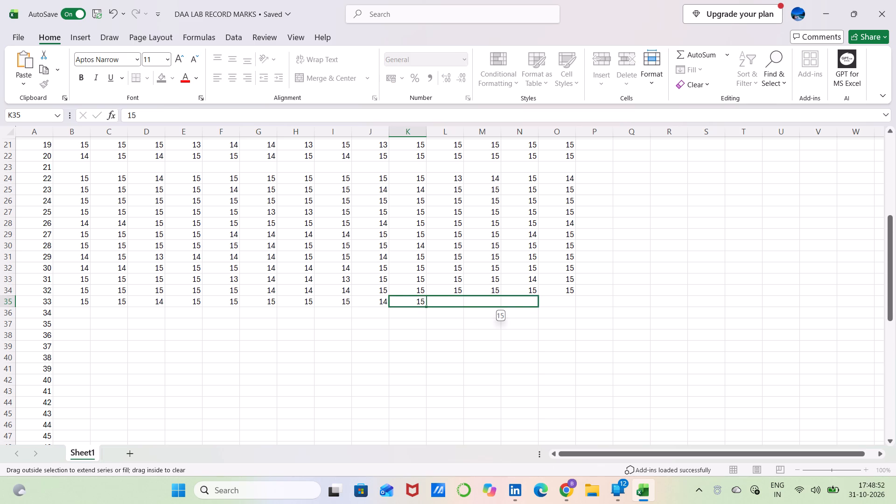
{"action": "left_click_drag", "start_coordinate": [556, 304], "coordinate": [564, 307]}
Enter 15 in B36 for roll number 34's experiment 1.
{"action": "left_click", "coordinate": [63, 317]}
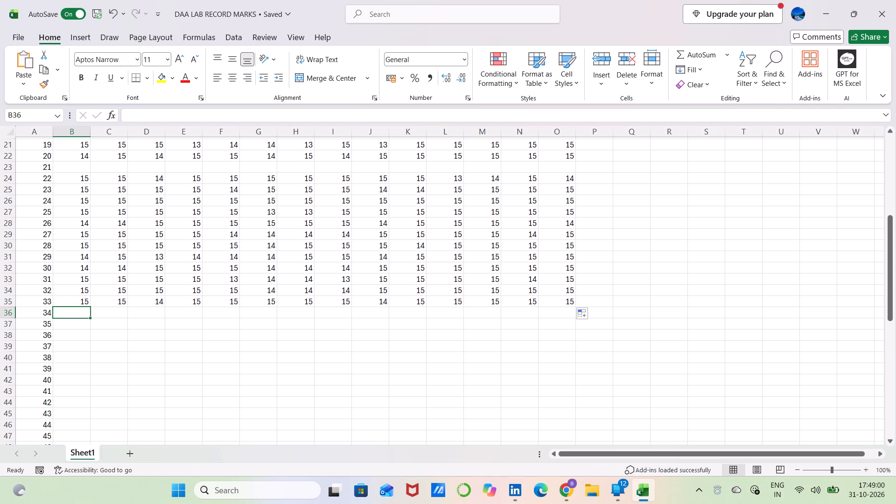
{"action": "type", "text": "15"}
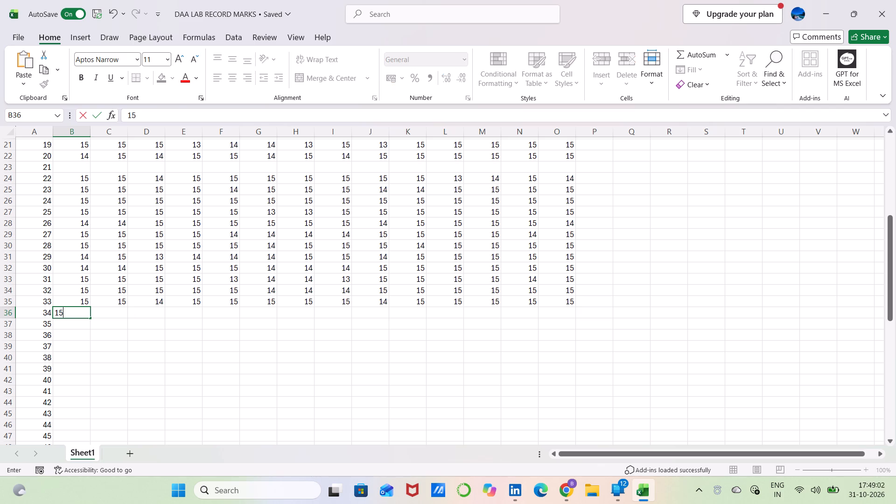
Fill the 15 in B36 across to L36 for roll number 34's experiments 2 to 11.
{"action": "left_click_drag", "start_coordinate": [91, 317], "coordinate": [300, 322]}
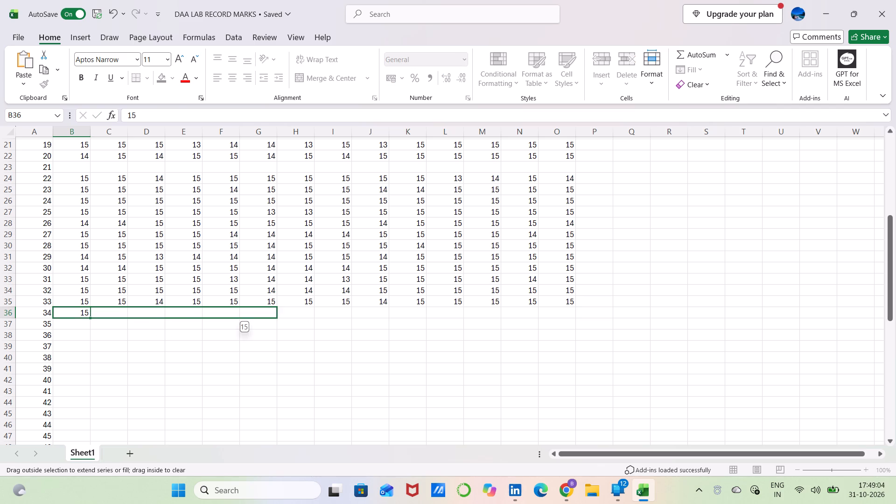
{"action": "left_click_drag", "start_coordinate": [300, 322], "coordinate": [472, 315]}
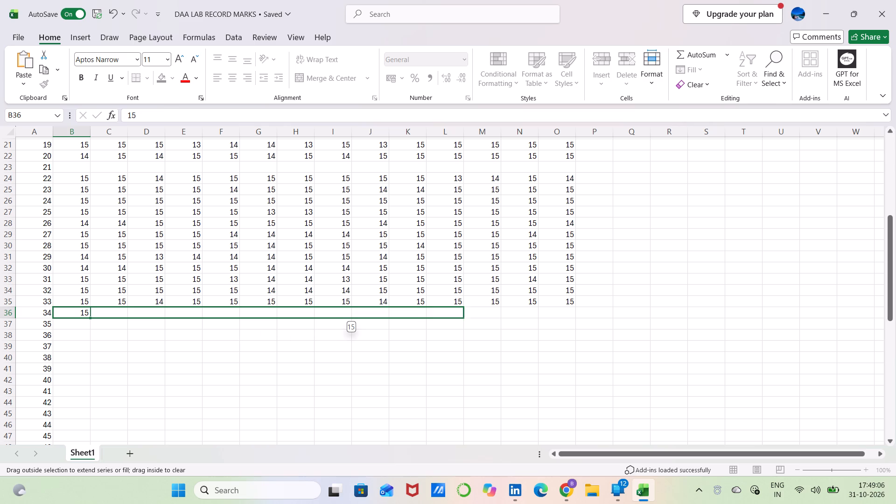
{"action": "left_click_drag", "start_coordinate": [472, 315], "coordinate": [460, 310]}
Enter 13, 14 and 13 in M36 to O36 for roll number 34's experiments 12 to 14.
{"action": "left_click", "coordinate": [473, 313]}
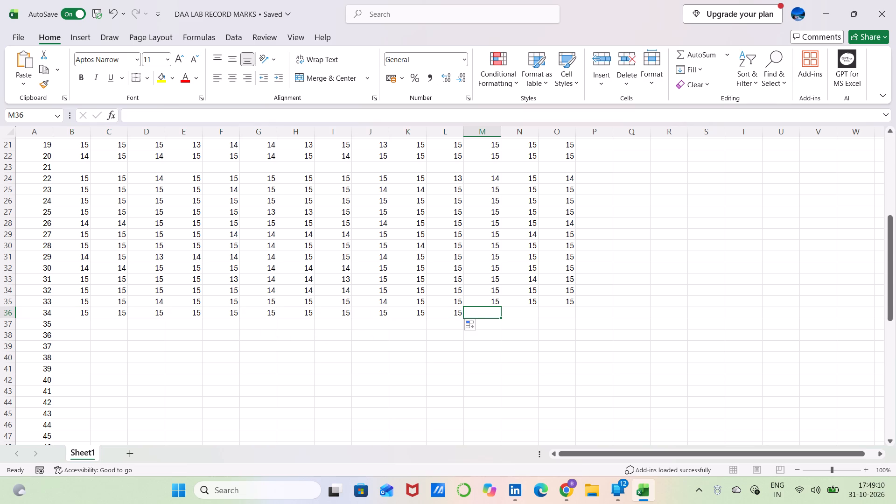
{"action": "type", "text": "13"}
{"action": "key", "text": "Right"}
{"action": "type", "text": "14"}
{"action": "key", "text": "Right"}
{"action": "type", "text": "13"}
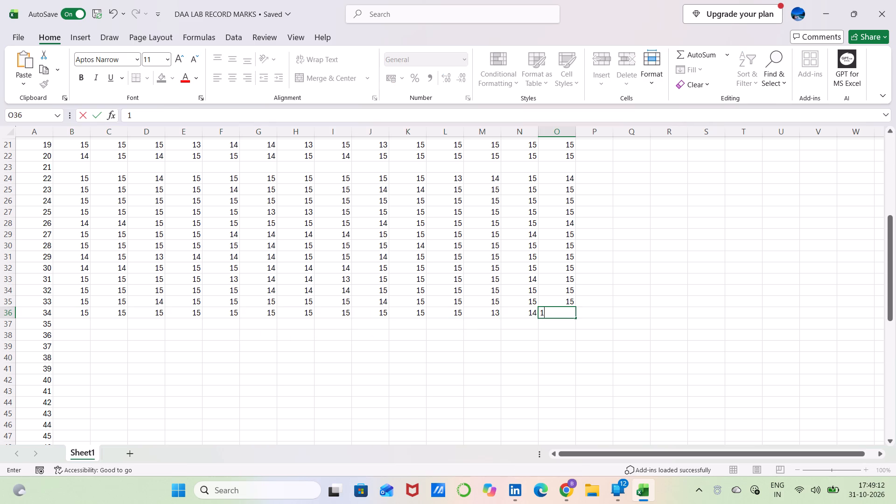
Enter 15, 15, 15 and 14 in B37 to E37 for roll number 35's experiments 1 to 4.
{"action": "left_click", "coordinate": [76, 322]}
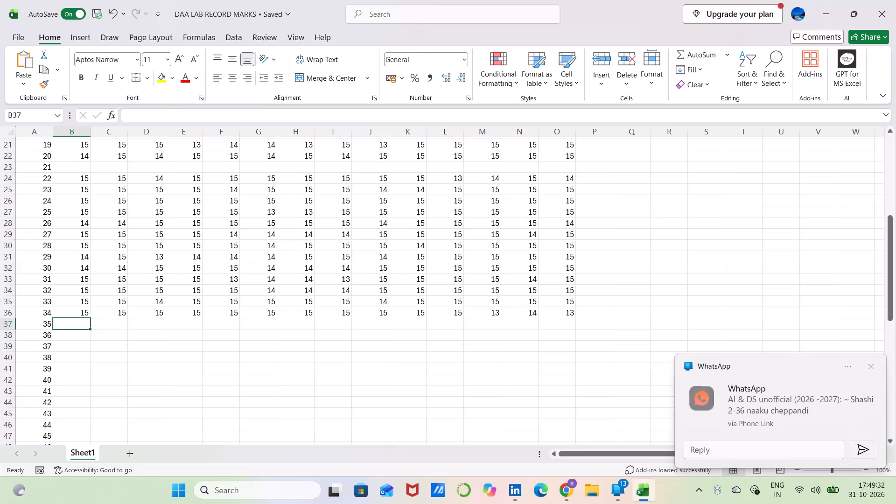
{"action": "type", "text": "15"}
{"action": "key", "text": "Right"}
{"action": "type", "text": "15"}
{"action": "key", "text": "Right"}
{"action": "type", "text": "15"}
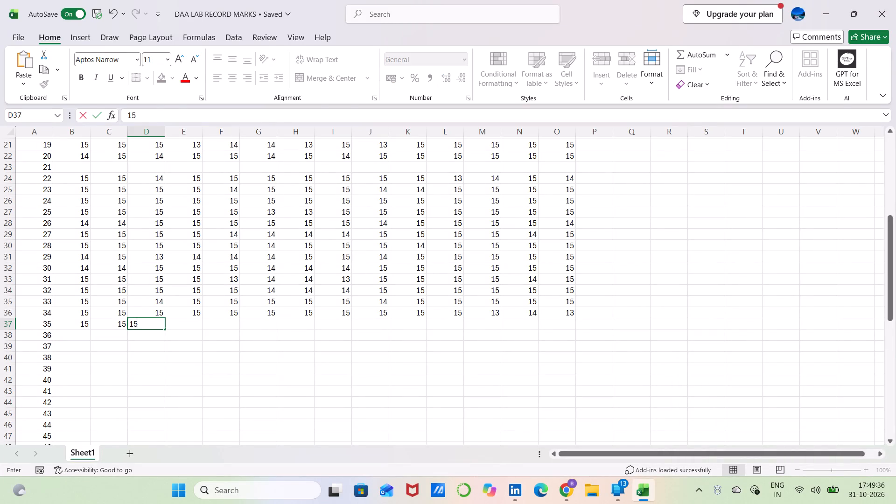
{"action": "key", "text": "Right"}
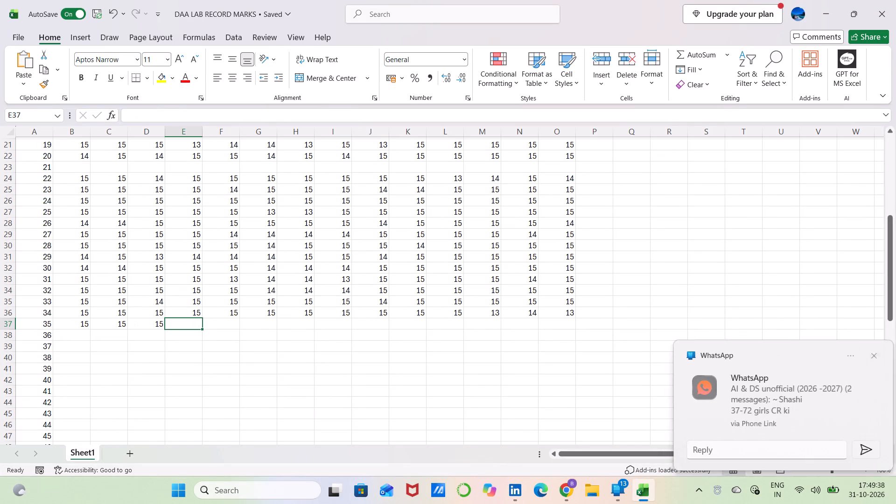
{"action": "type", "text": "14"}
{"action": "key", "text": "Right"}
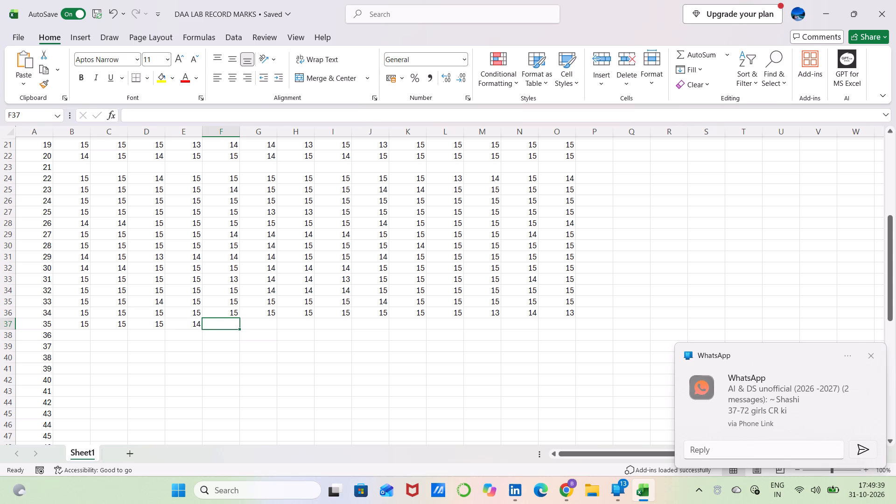
Enter 15, 15, 15 and 13 in F37 to I37 for roll number 35's experiments 5 to 8.
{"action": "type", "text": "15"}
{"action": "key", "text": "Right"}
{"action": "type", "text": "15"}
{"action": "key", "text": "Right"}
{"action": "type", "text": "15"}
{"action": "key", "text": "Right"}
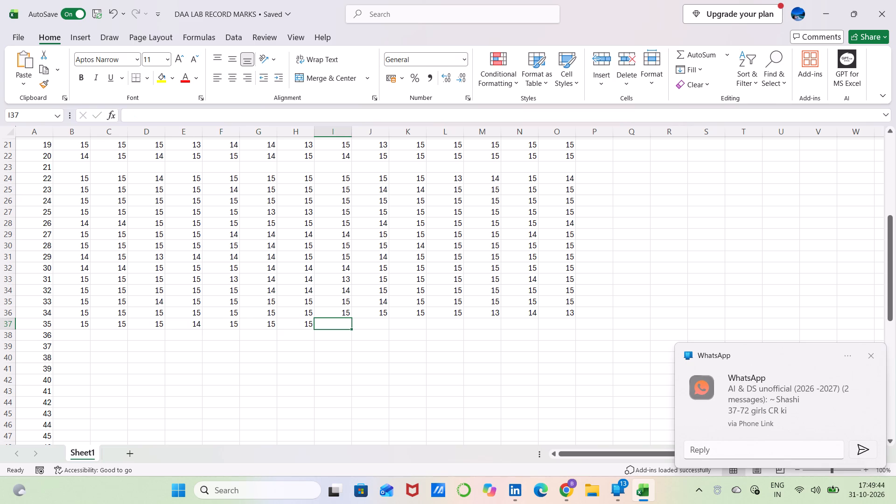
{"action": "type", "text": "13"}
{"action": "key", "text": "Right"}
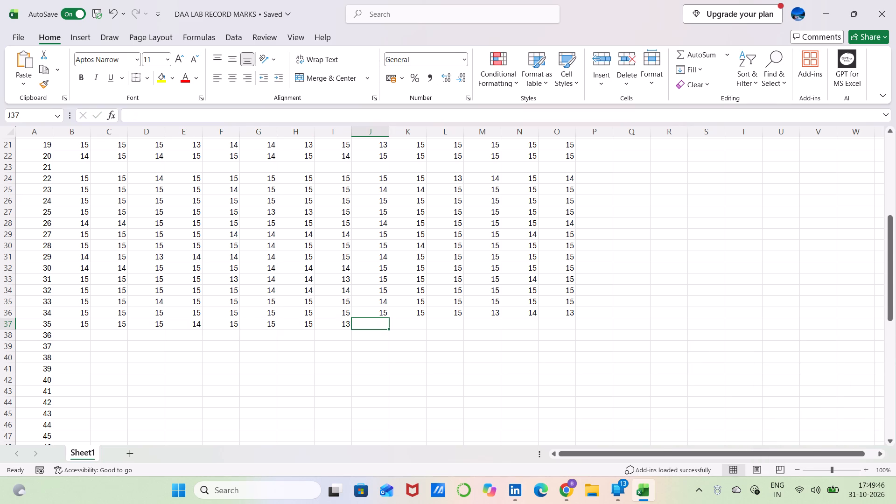
Enter 15 in J37 for roll number 35's experiment 9 and reselect that cell.
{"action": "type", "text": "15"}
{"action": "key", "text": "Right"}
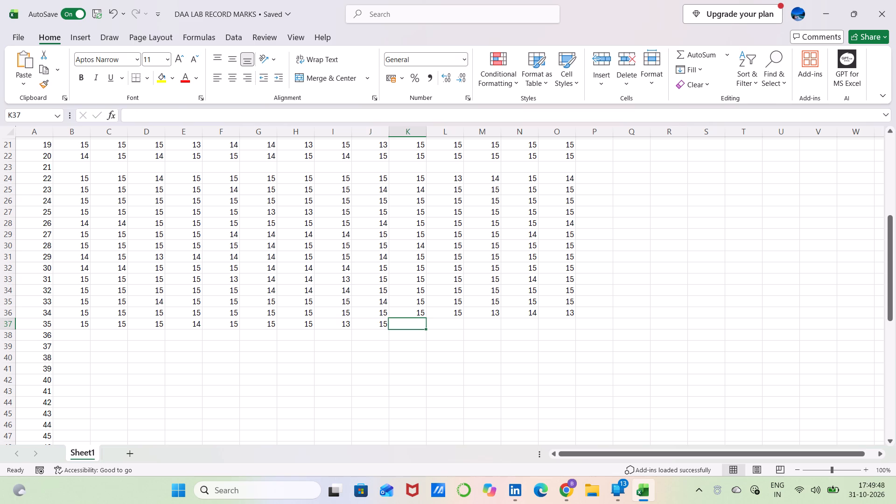
{"action": "left_click", "coordinate": [372, 322]}
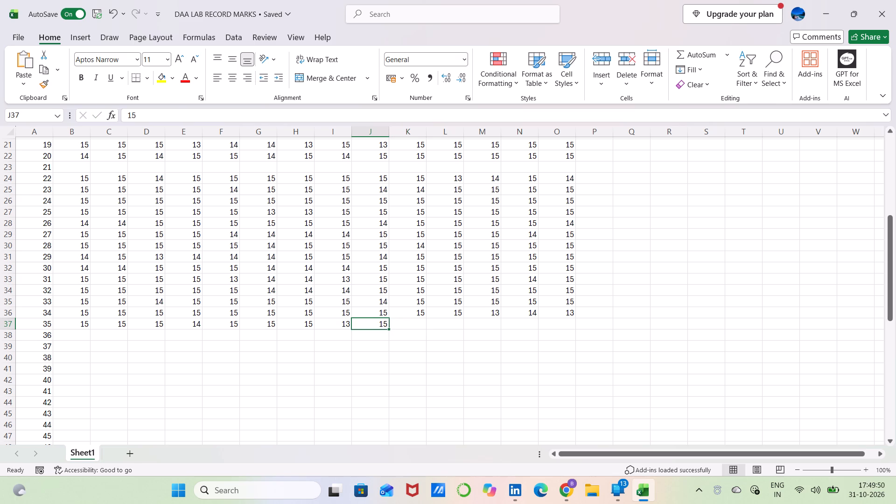
Fill the 15 in J37 across to O37 for roll number 35's experiments 10 to 14.
{"action": "left_click_drag", "start_coordinate": [390, 328], "coordinate": [567, 322]}
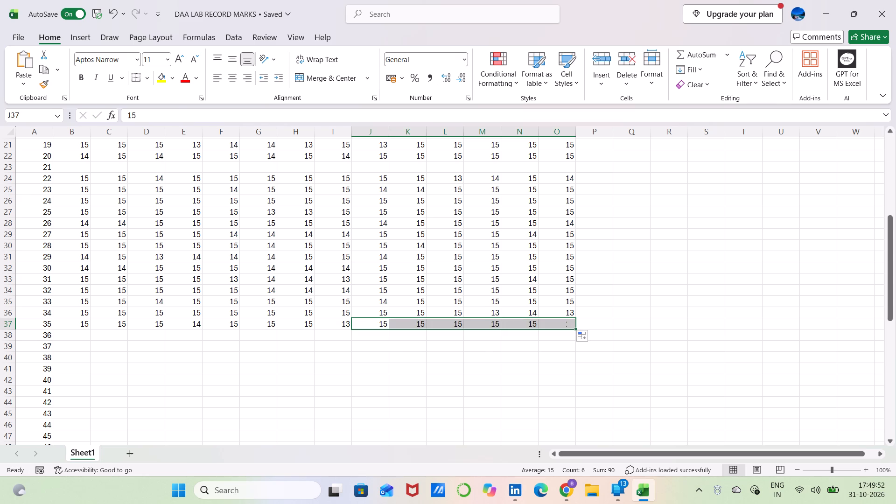
Enter 14, 15, 14 and 15 in B38 to E38 for roll number 36's experiments 1 to 4.
{"action": "left_click", "coordinate": [73, 336]}
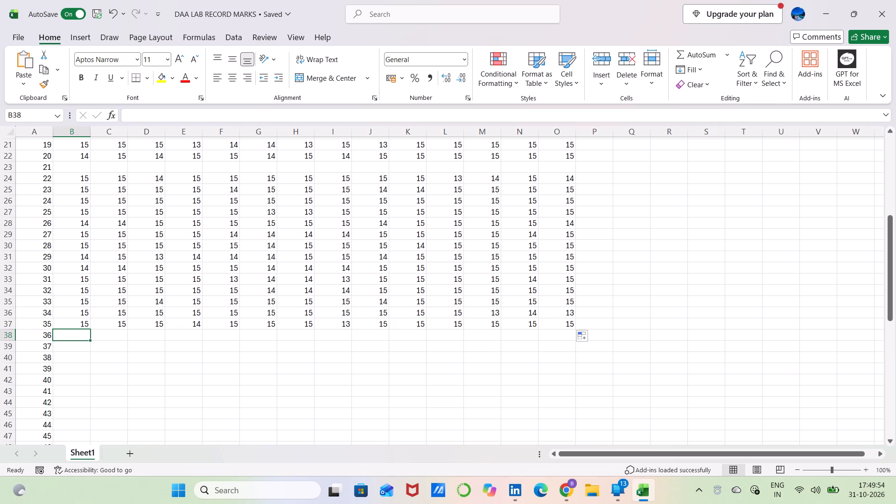
{"action": "type", "text": "14"}
{"action": "key", "text": "Right"}
{"action": "type", "text": "15"}
{"action": "key", "text": "Right"}
{"action": "type", "text": "14"}
{"action": "key", "text": "Right"}
{"action": "type", "text": "15"}
{"action": "key", "text": "Right"}
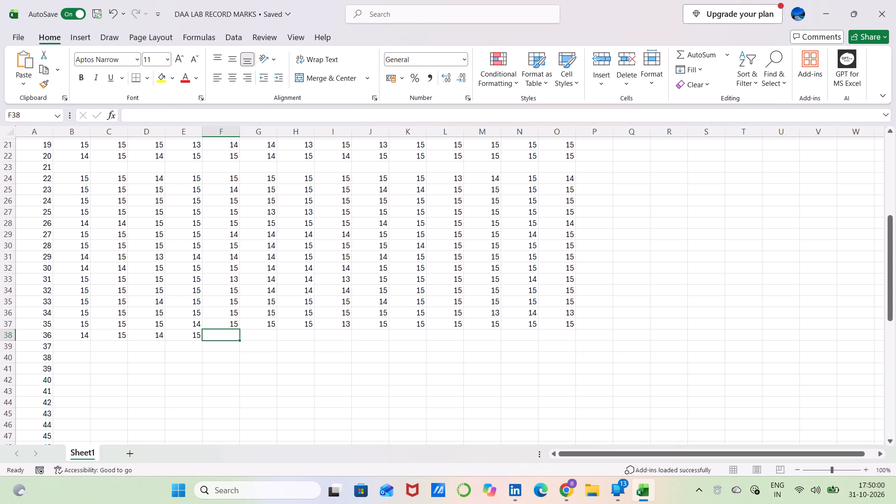
Enter 15 in F38 to H38 and fill it across to O38 for roll number 36's experiments 5 to 14.
{"action": "type", "text": "15"}
{"action": "key", "text": "Right"}
{"action": "type", "text": "15"}
{"action": "key", "text": "Right"}
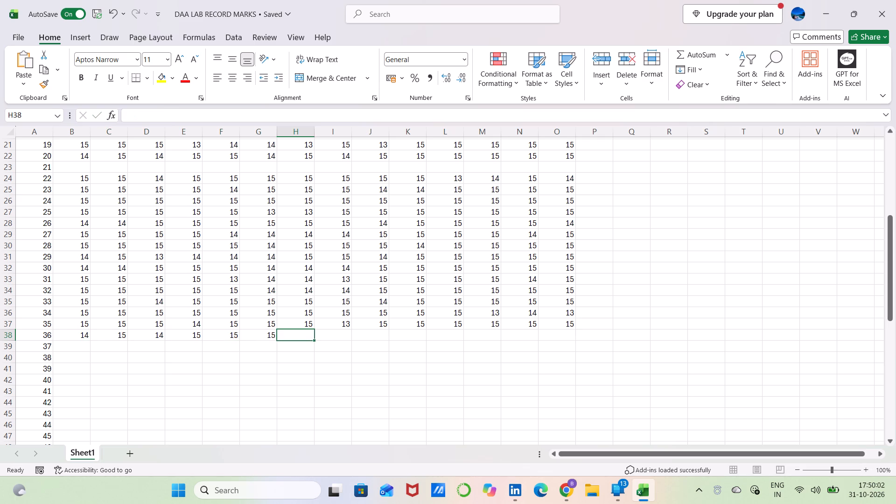
{"action": "type", "text": "15"}
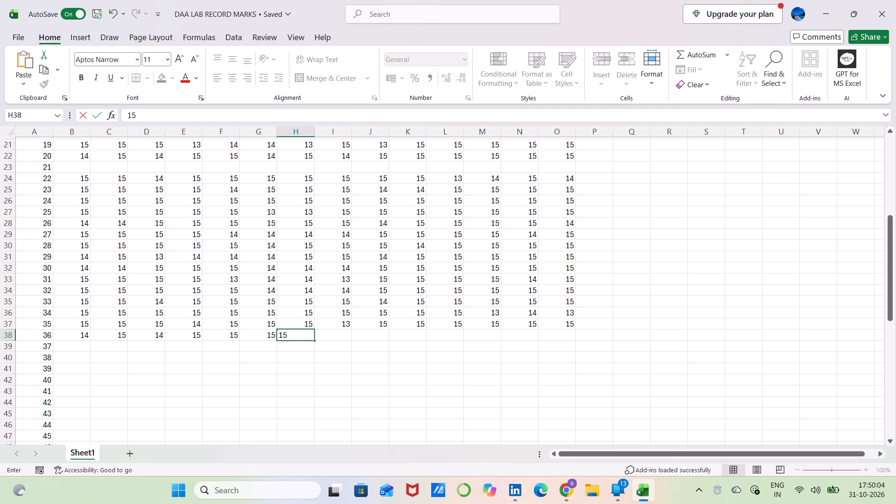
{"action": "left_click", "coordinate": [232, 335]}
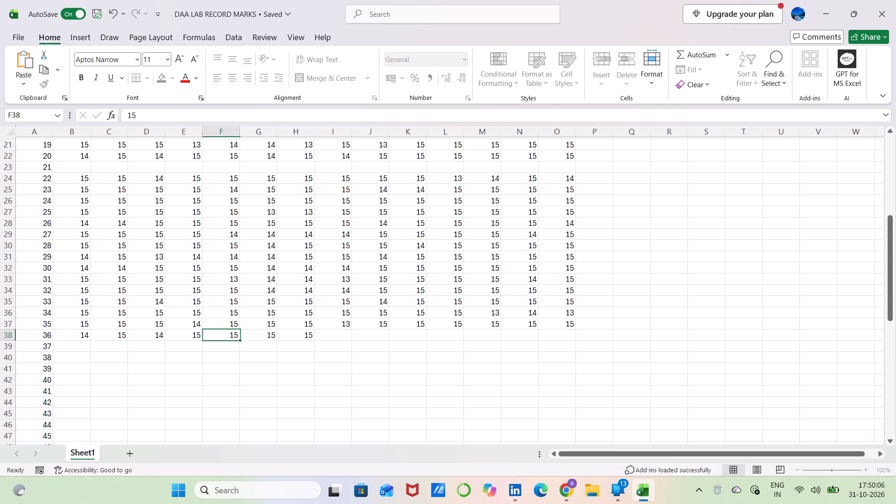
{"action": "left_click_drag", "start_coordinate": [240, 339], "coordinate": [543, 331]}
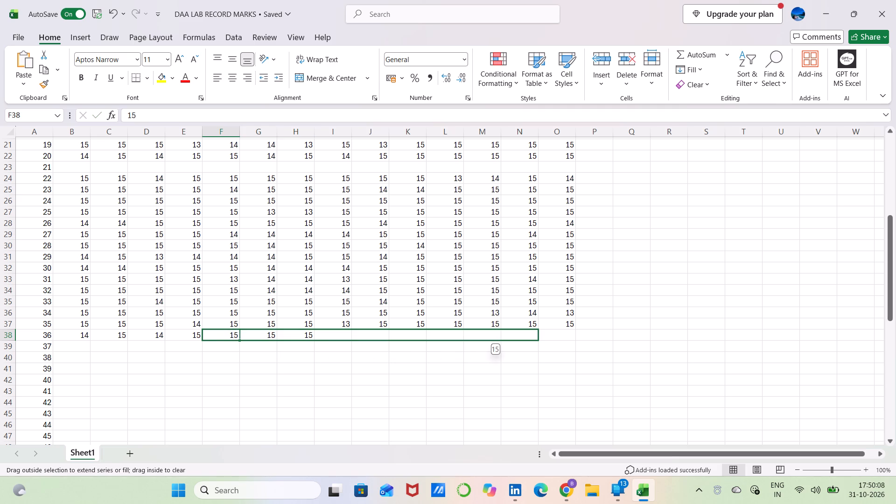
{"action": "left_click_drag", "start_coordinate": [543, 331], "coordinate": [576, 331]}
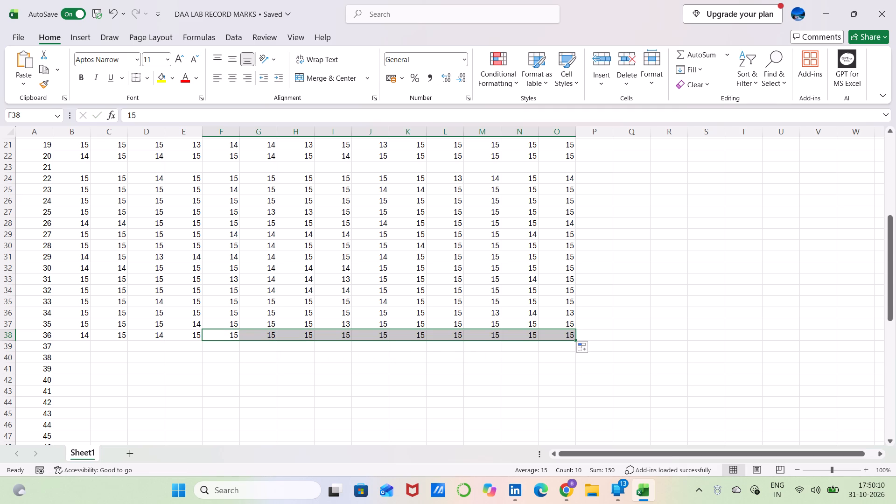
Enter 15, 15, 14, 9 and 12 in B39 to F39 for roll number 37's experiments 1 to 5.
{"action": "left_click", "coordinate": [65, 344]}
{"action": "scroll", "coordinate": [65, 344], "scroll_direction": "down", "scroll_amount": 2}
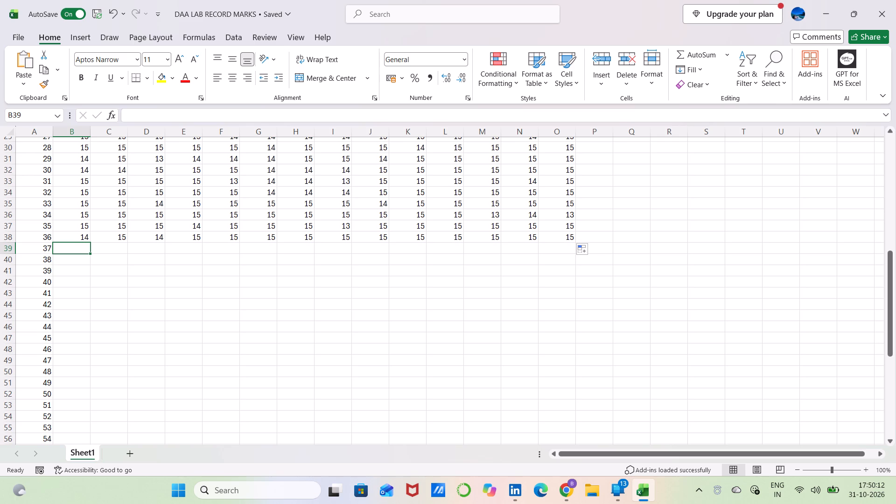
{"action": "type", "text": "15"}
{"action": "key", "text": "Right"}
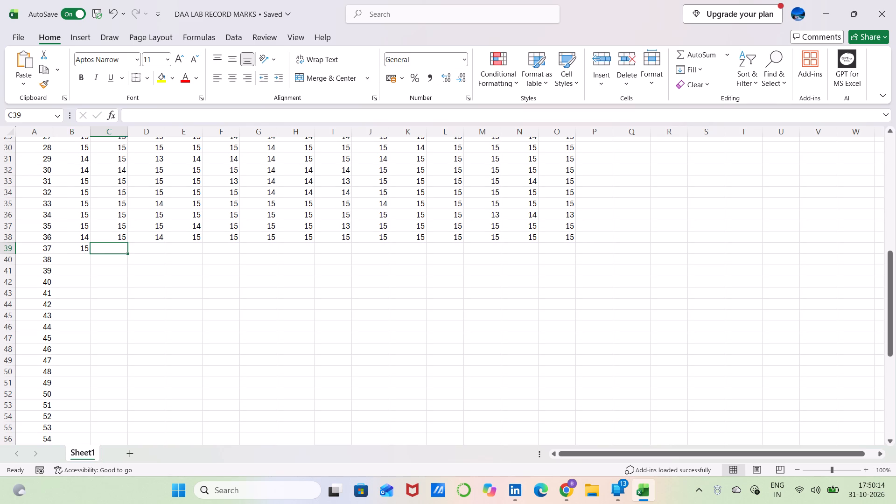
{"action": "type", "text": "15"}
{"action": "key", "text": "Right"}
{"action": "type", "text": "14"}
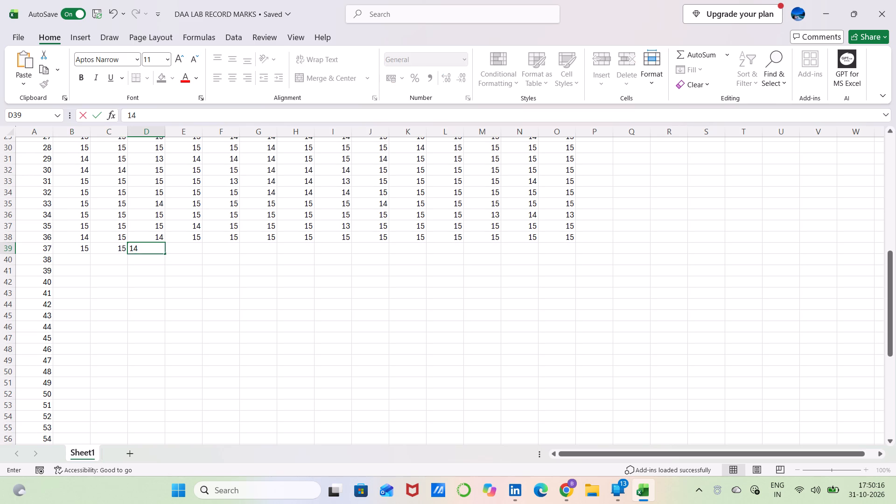
{"action": "key", "text": "Right"}
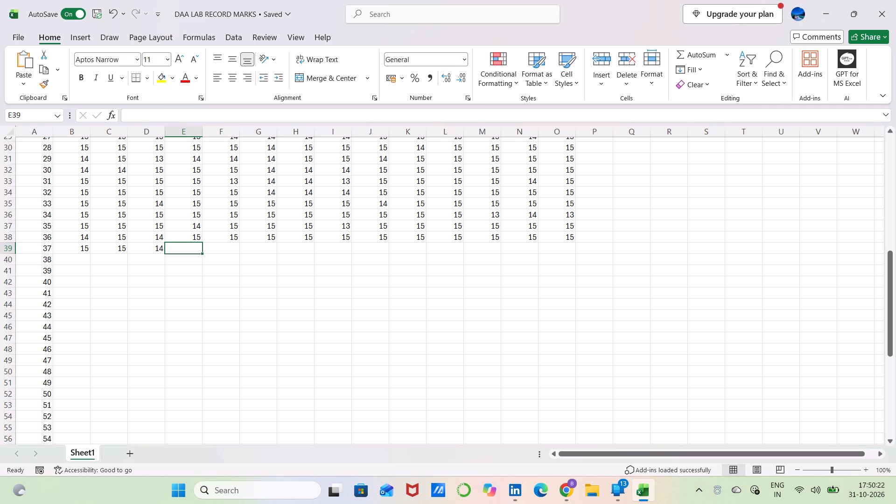
{"action": "key", "text": "9"}
{"action": "key", "text": "Right"}
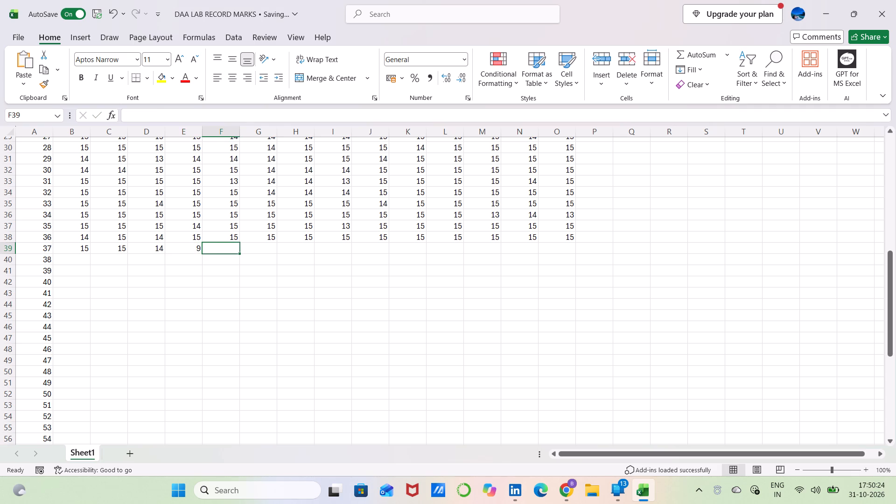
{"action": "type", "text": "12"}
{"action": "key", "text": "Right"}
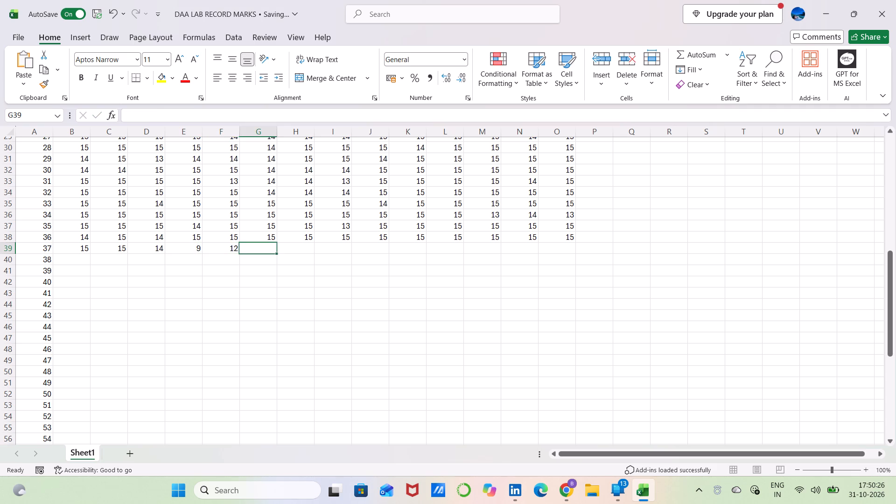
Enter 12 in G39 and H39 and fill it across to O39 for roll number 37's experiments 6 to 14.
{"action": "type", "text": "12"}
{"action": "key", "text": "Right"}
{"action": "type", "text": "12"}
{"action": "key", "text": "Right"}
{"action": "left_click", "coordinate": [271, 248]}
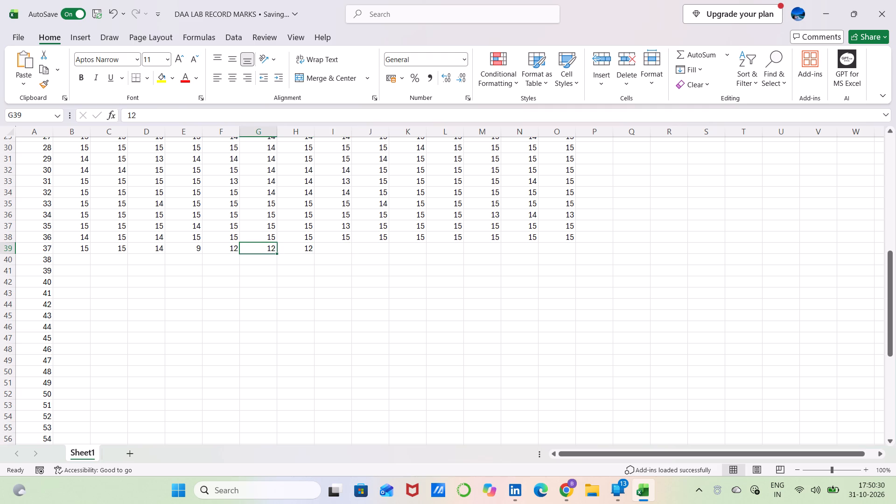
{"action": "left_click_drag", "start_coordinate": [277, 253], "coordinate": [488, 250]}
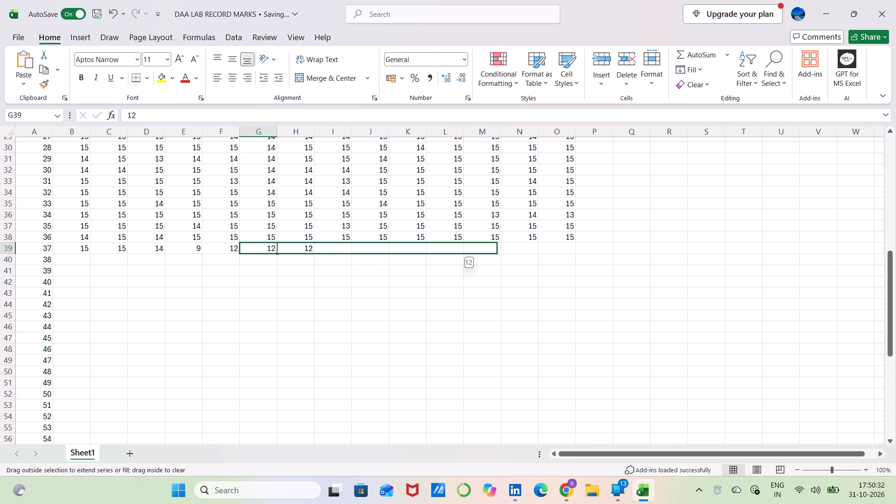
{"action": "left_click_drag", "start_coordinate": [488, 250], "coordinate": [581, 252]}
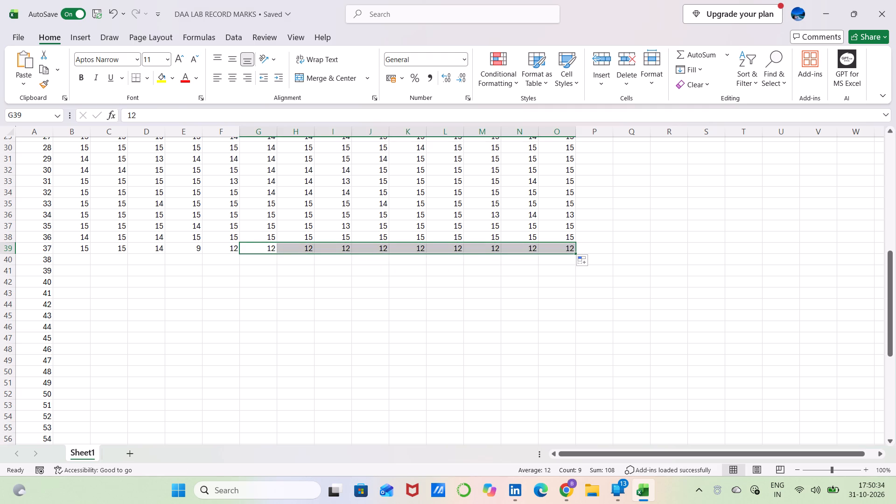
Enter 15 in each cell from B40 to F40 for roll number 38's experiments 1 to 5.
{"action": "left_click", "coordinate": [77, 260]}
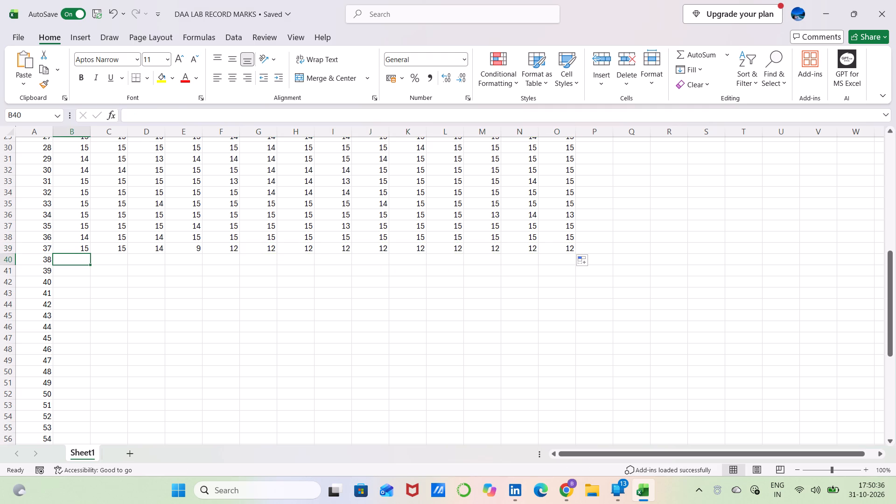
{"action": "type", "text": "15"}
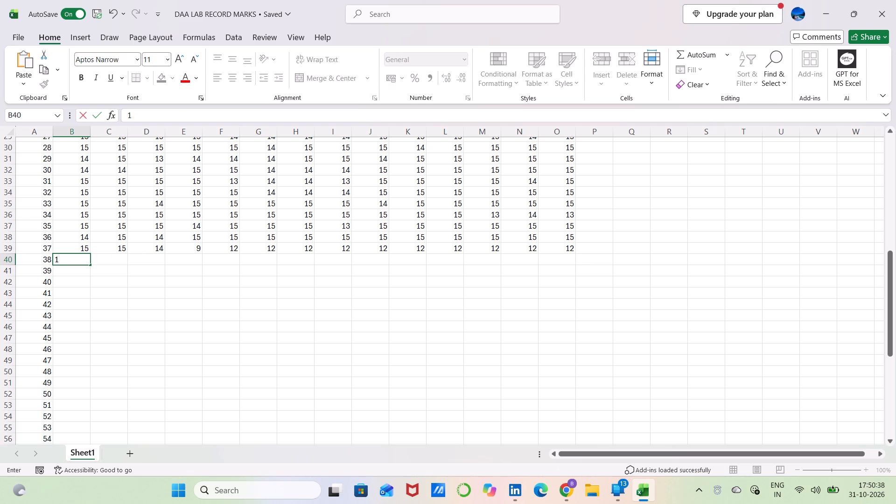
{"action": "key", "text": "Right"}
{"action": "type", "text": "15"}
{"action": "key", "text": "Right"}
{"action": "type", "text": "15"}
{"action": "key", "text": "Right"}
{"action": "type", "text": "15"}
{"action": "key", "text": "Right"}
{"action": "type", "text": "15"}
{"action": "key", "text": "Right"}
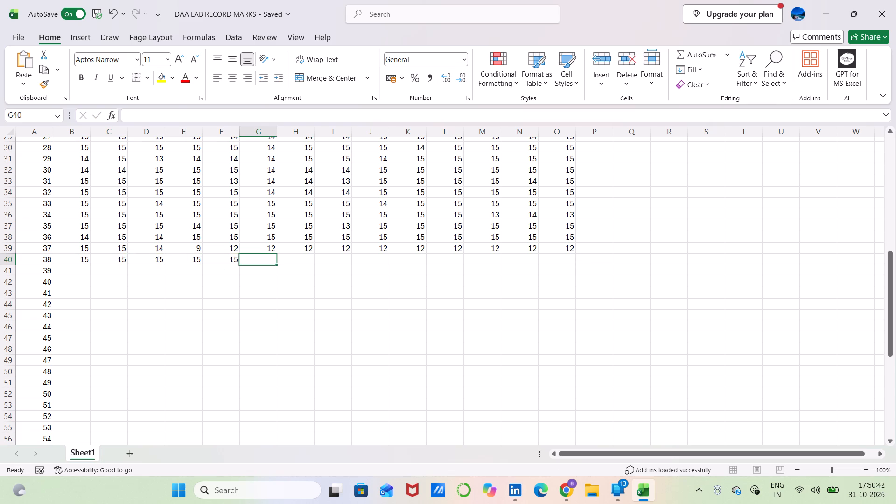
Enter 13 in G40 and H40 for roll number 38's experiments 6 and 7.
{"action": "type", "text": "13"}
{"action": "key", "text": "Right"}
{"action": "key", "text": "1"}
{"action": "key", "text": "Right"}
{"action": "key", "text": "Left"}
{"action": "type", "text": "13"}
{"action": "key", "text": "Right"}
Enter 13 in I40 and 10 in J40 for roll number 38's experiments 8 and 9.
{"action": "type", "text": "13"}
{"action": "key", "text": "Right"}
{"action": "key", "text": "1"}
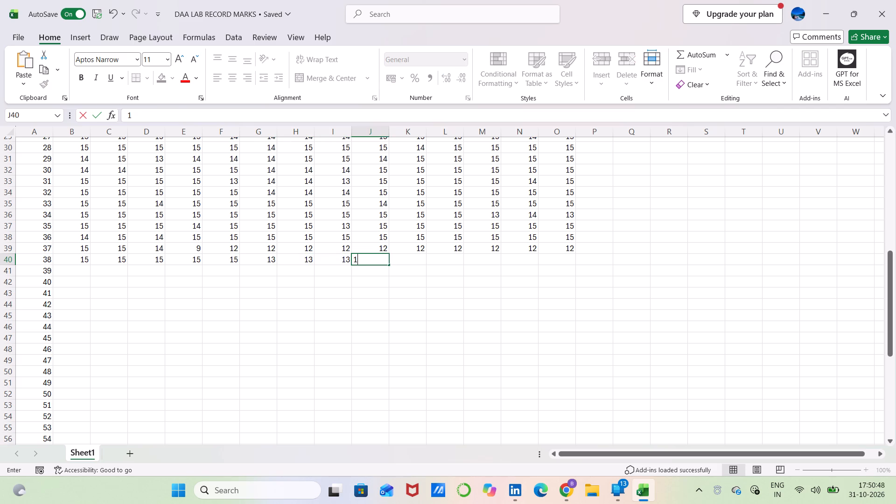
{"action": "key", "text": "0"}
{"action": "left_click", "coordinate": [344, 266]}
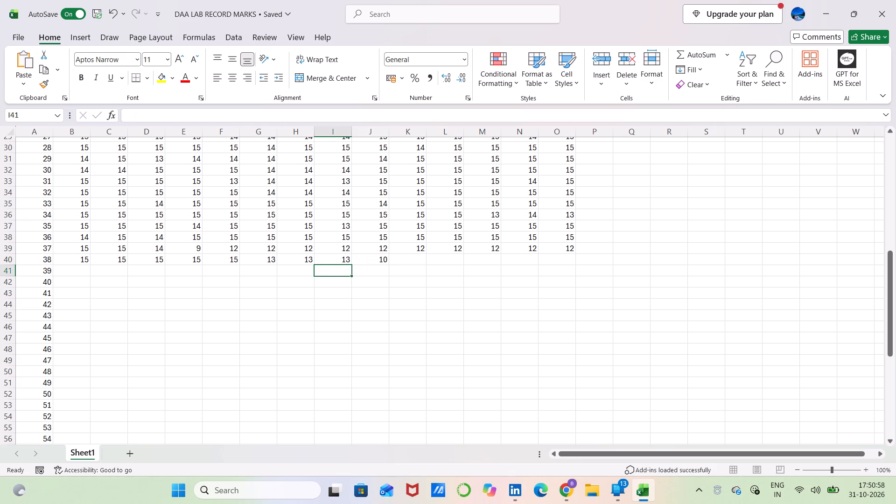
Set I40 to 10, J40 to 11 and K40 to 11 for roll number 38's experiments 8 to 10.
{"action": "left_click", "coordinate": [344, 259]}
{"action": "scroll", "coordinate": [344, 259], "scroll_direction": "up", "scroll_amount": 6}
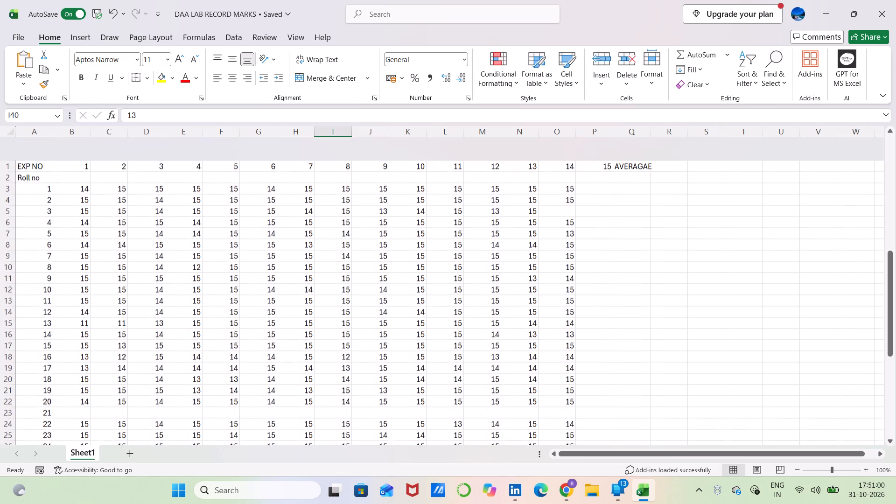
{"action": "scroll", "coordinate": [344, 259], "scroll_direction": "down", "scroll_amount": 3}
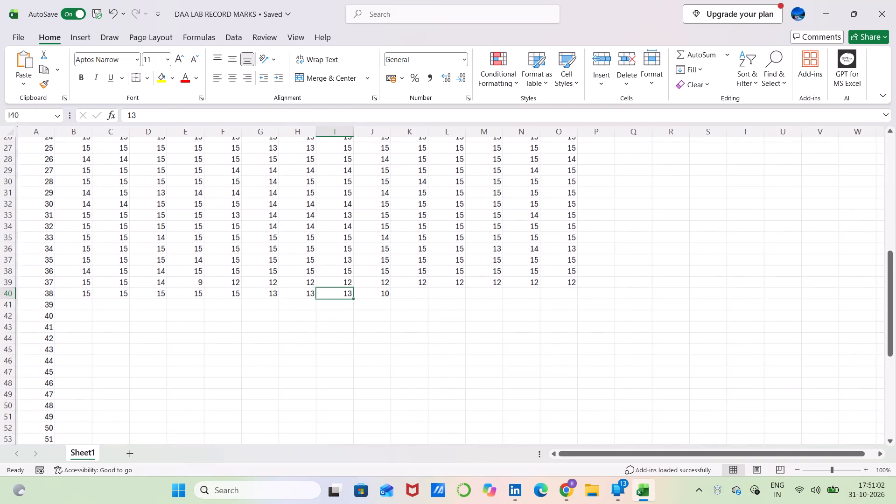
{"action": "left_click", "coordinate": [339, 299]}
{"action": "left_click", "coordinate": [335, 293]}
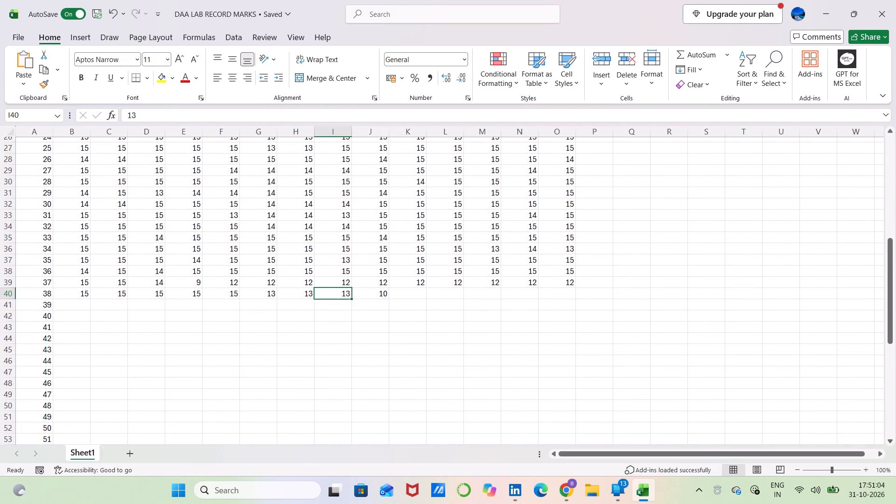
{"action": "type", "text": "10"}
{"action": "key", "text": "Right"}
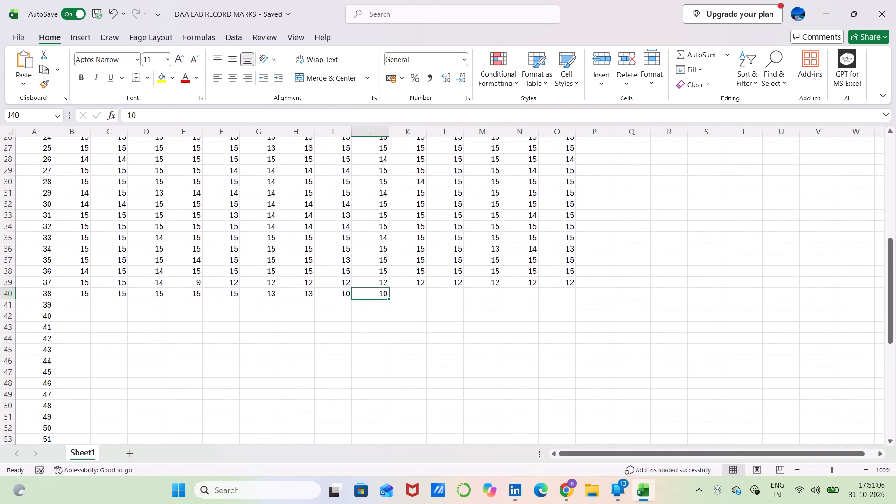
{"action": "type", "text": "11"}
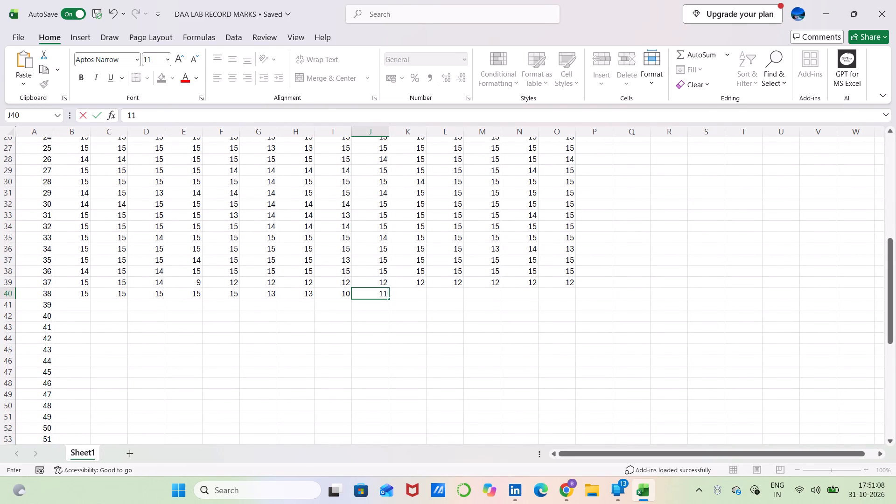
{"action": "key", "text": "Right"}
{"action": "key", "text": "1"}
{"action": "key", "text": "Right"}
{"action": "key", "text": "1"}
{"action": "key", "text": "Left"}
{"action": "type", "text": "11"}
{"action": "key", "text": "Right"}
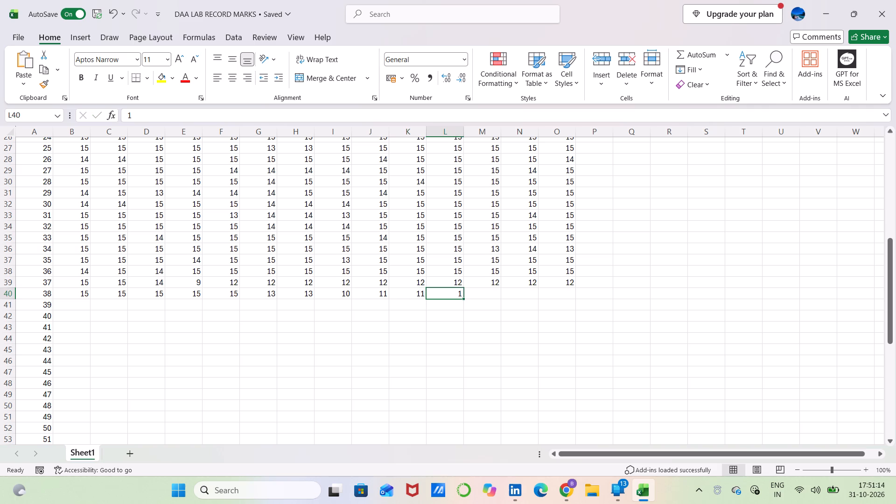
Check the experiment headings against row 40 and set L40 to 11 for roll number 38's experiment 11.
{"action": "scroll", "coordinate": [335, 293], "scroll_direction": "up", "scroll_amount": 4}
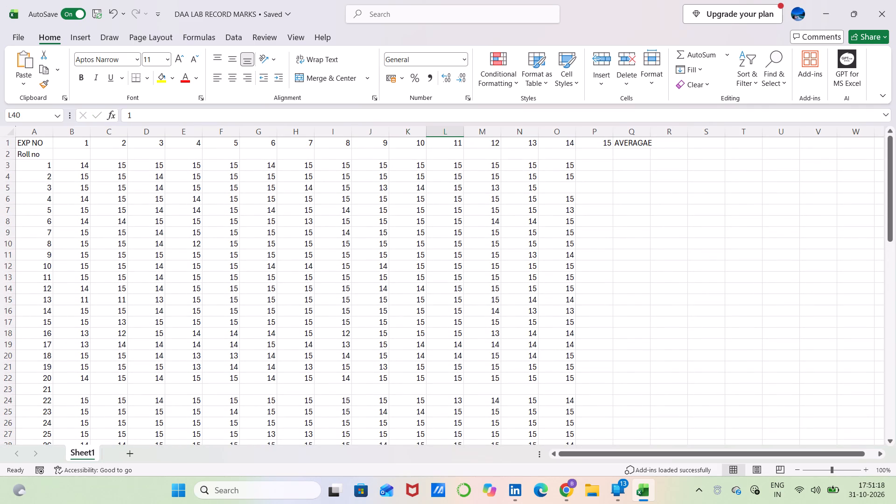
{"action": "scroll", "coordinate": [380, 212], "scroll_direction": "down", "scroll_amount": 3}
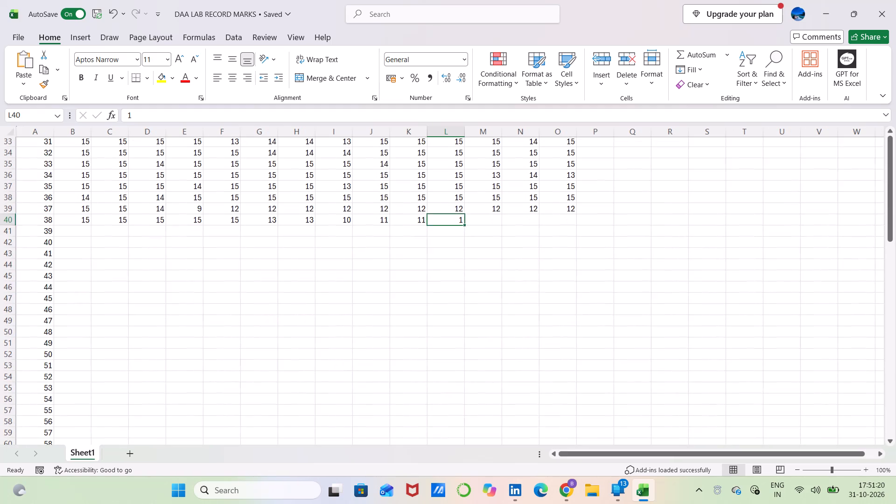
{"action": "scroll", "coordinate": [380, 212], "scroll_direction": "down", "scroll_amount": 1}
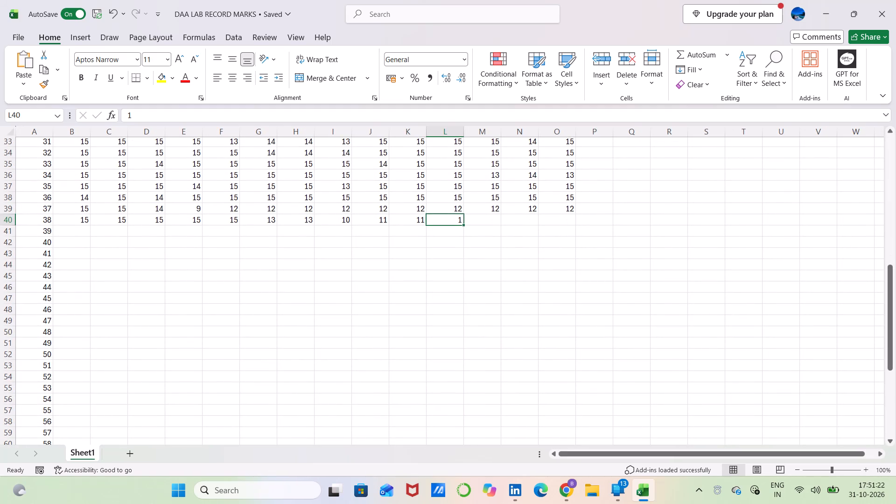
{"action": "scroll", "coordinate": [380, 212], "scroll_direction": "up", "scroll_amount": 1}
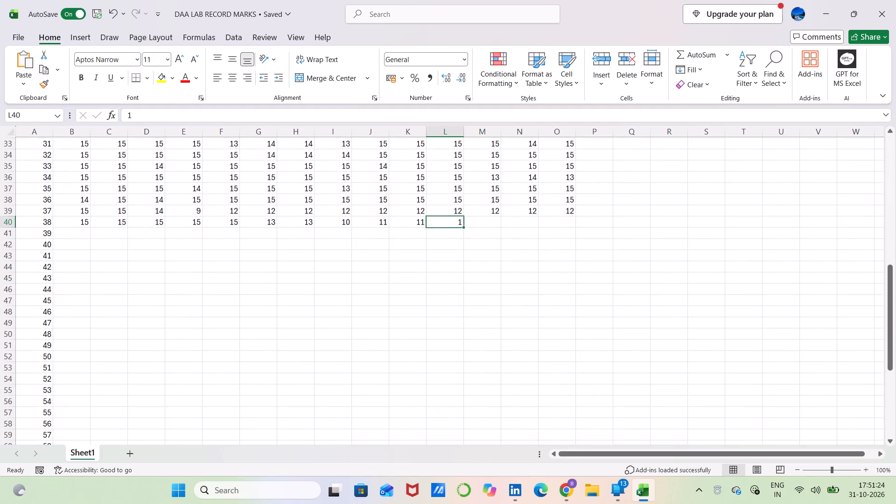
{"action": "scroll", "coordinate": [380, 212], "scroll_direction": "up", "scroll_amount": 4}
{"action": "scroll", "coordinate": [380, 212], "scroll_direction": "down", "scroll_amount": 5}
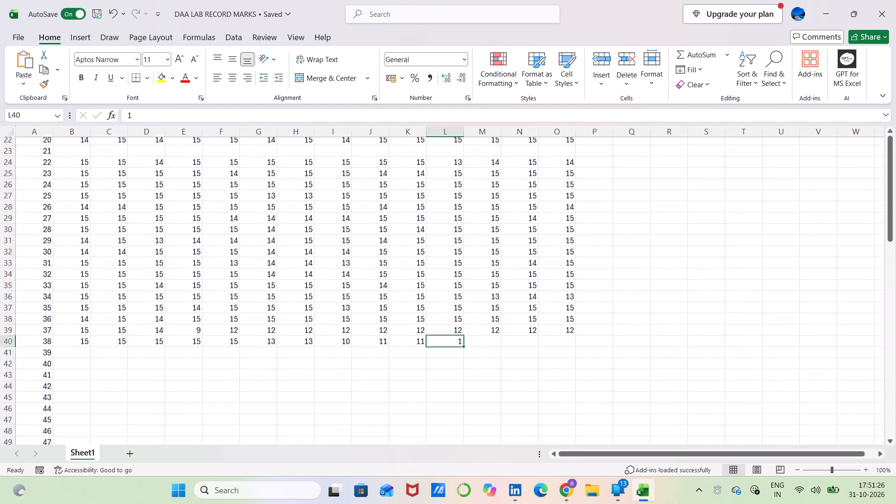
{"action": "scroll", "coordinate": [380, 212], "scroll_direction": "down", "scroll_amount": 1}
{"action": "left_click", "coordinate": [446, 269]}
{"action": "type", "text": "11"}
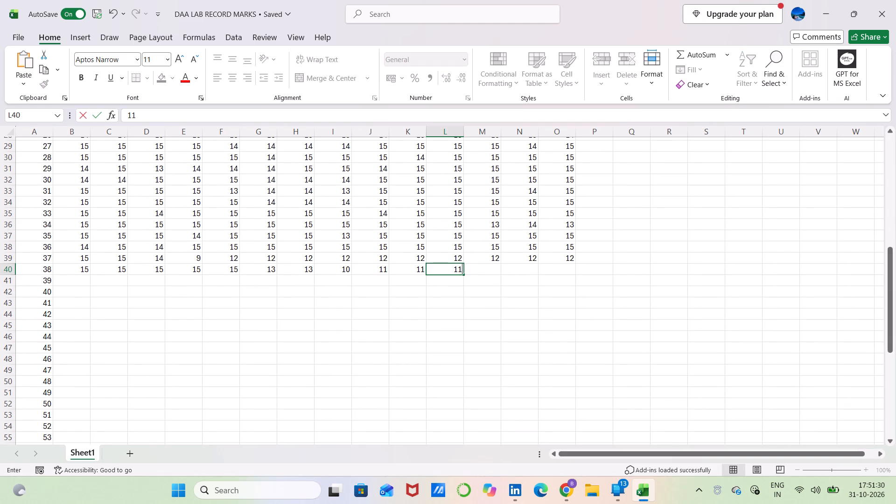
{"action": "left_click", "coordinate": [63, 284]}
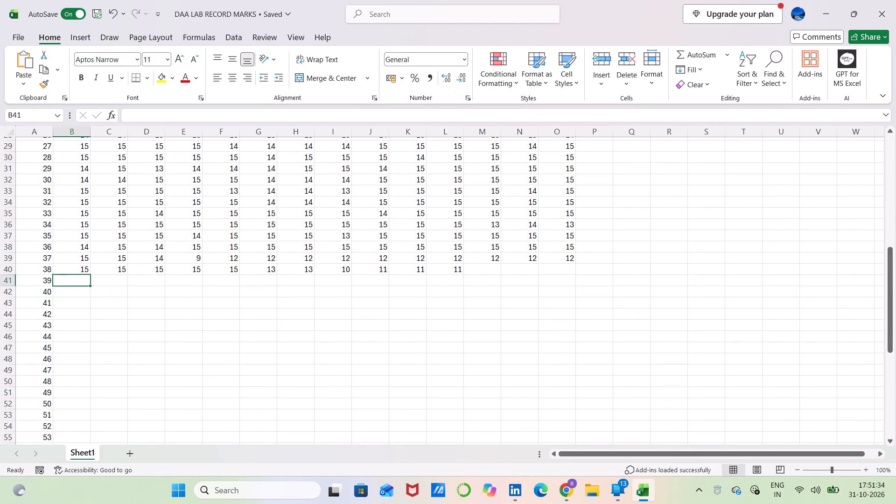
Enter 15, 15, 15, 15, 14 and 15 in B41 to G41 for roll number 39.
{"action": "key", "text": "1"}
{"action": "key", "text": "5"}
{"action": "key", "text": "Right"}
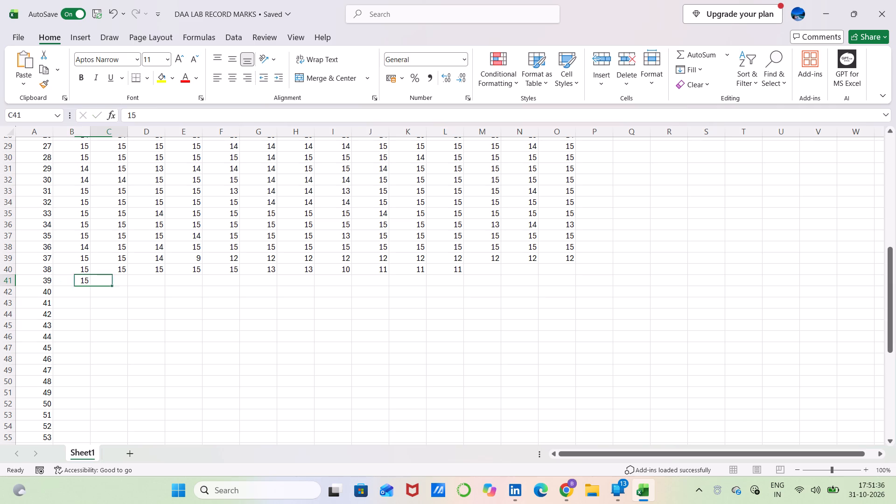
{"action": "type", "text": "15"}
{"action": "key", "text": "Right"}
{"action": "type", "text": "15"}
{"action": "key", "text": "Right"}
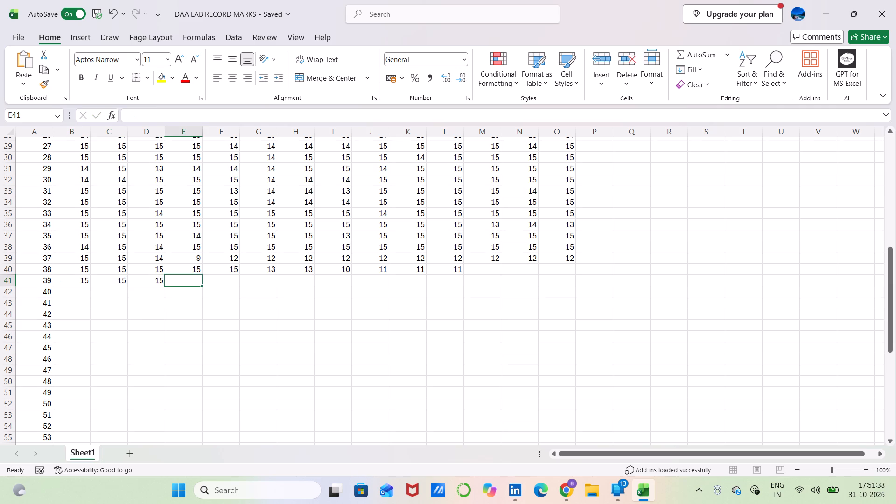
{"action": "key", "text": "1"}
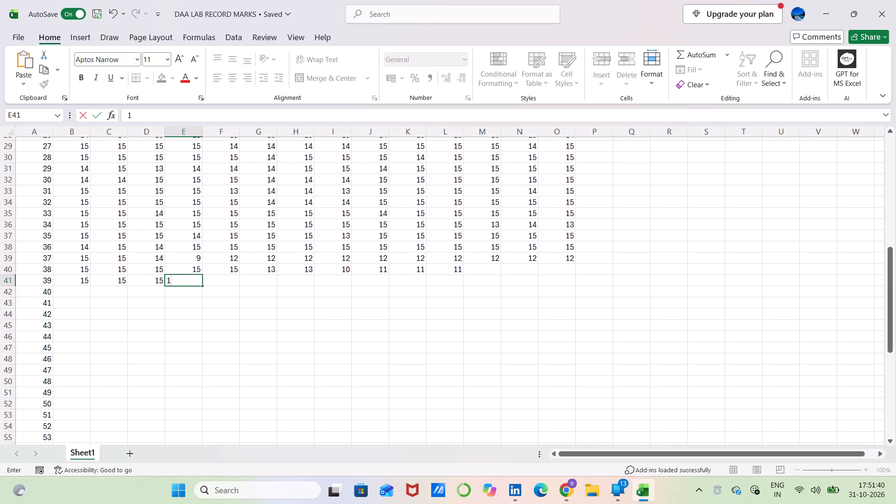
{"action": "key", "text": "5"}
{"action": "key", "text": "Right"}
{"action": "type", "text": "14"}
{"action": "key", "text": "Right"}
{"action": "type", "text": "15"}
{"action": "key", "text": "Right"}
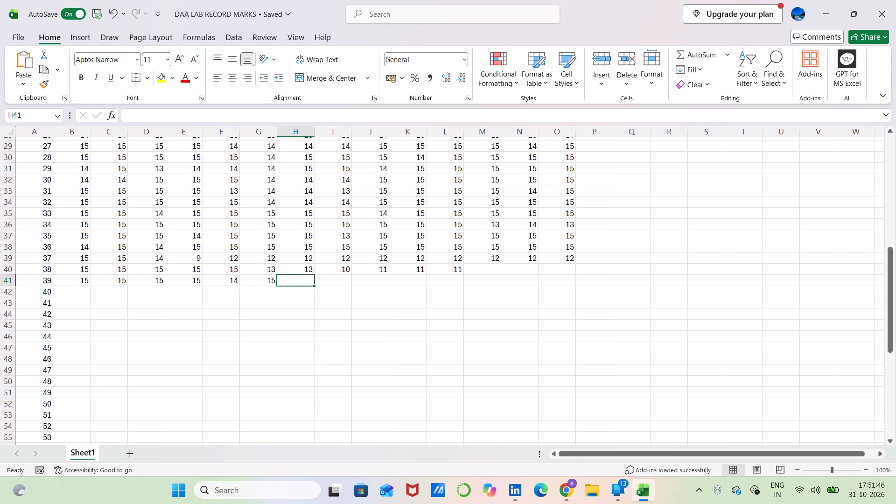
Fill the 15 in G41 across to L41 and enter 14 in M41, N41 and O41 to complete roll number 39.
{"action": "left_click", "coordinate": [269, 278]}
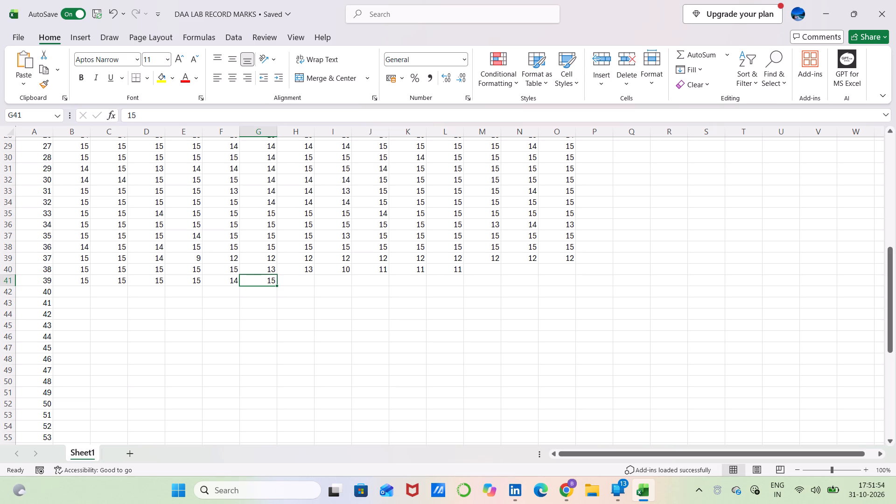
{"action": "left_click_drag", "start_coordinate": [276, 284], "coordinate": [474, 281]}
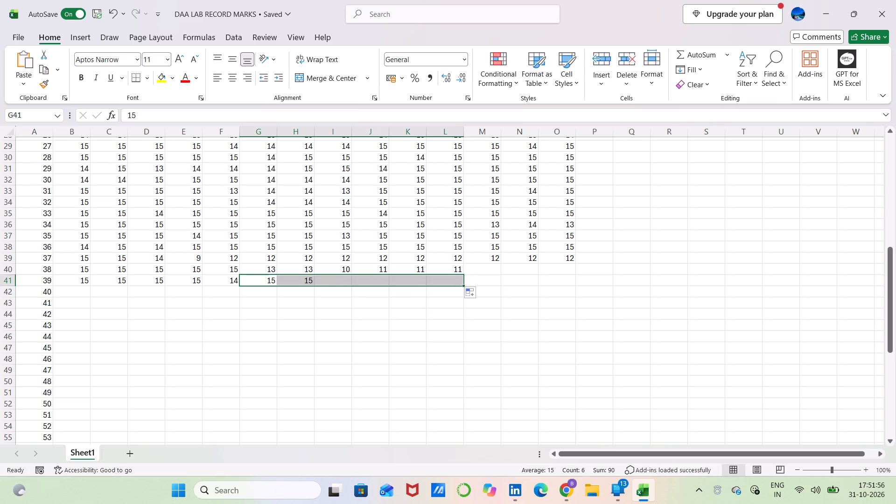
{"action": "left_click", "coordinate": [491, 282]}
{"action": "type", "text": "14"}
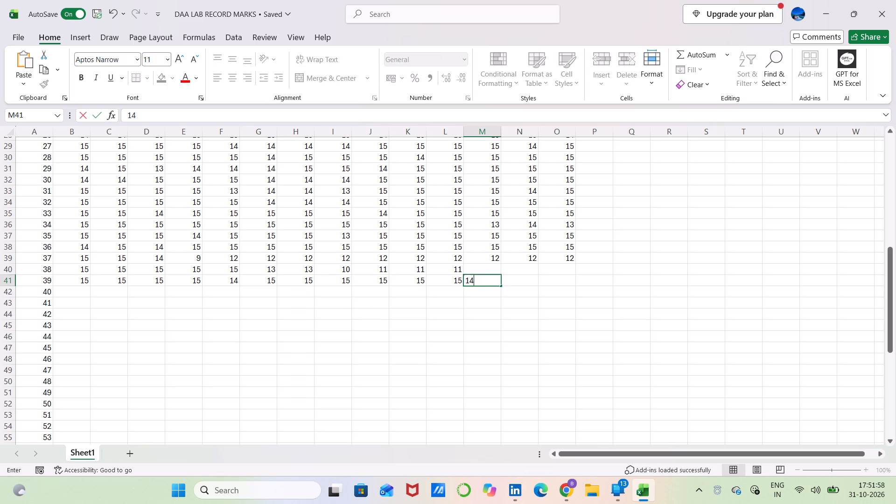
{"action": "key", "text": "Right"}
{"action": "type", "text": "14"}
{"action": "key", "text": "Right"}
{"action": "type", "text": "14"}
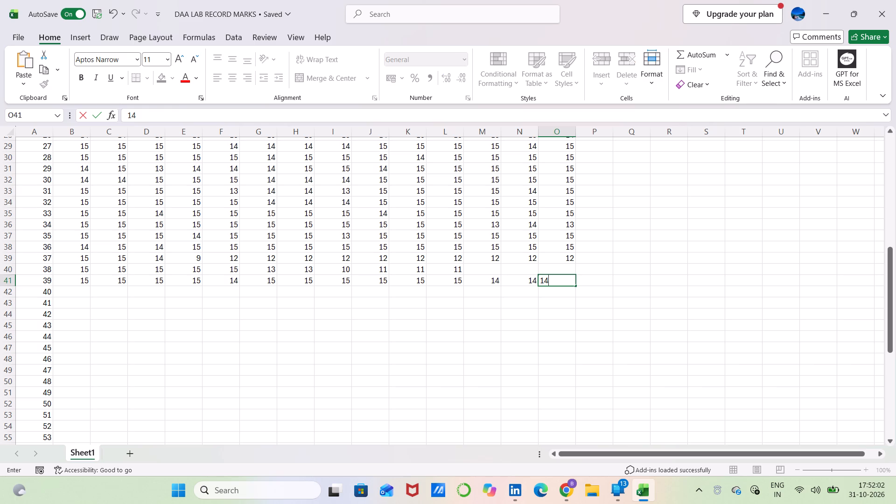
{"action": "left_click", "coordinate": [470, 325]}
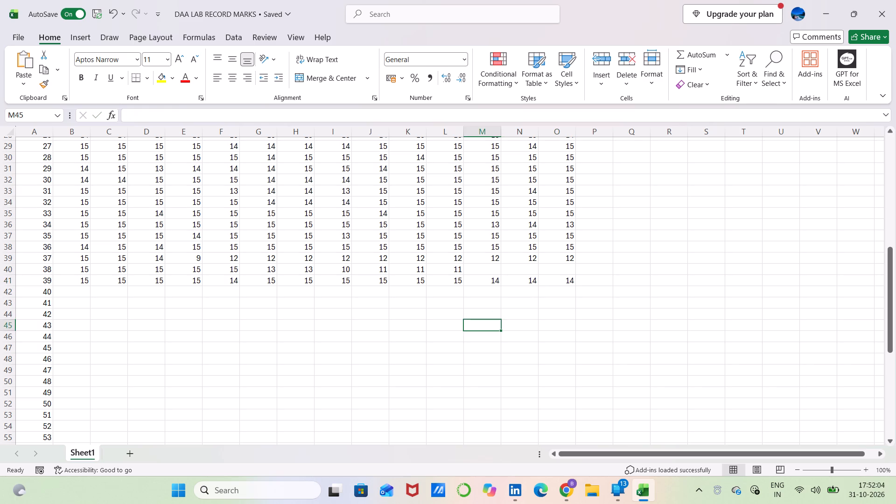
Select B42, the first mark cell for roll number 40.
{"action": "left_click", "coordinate": [81, 292]}
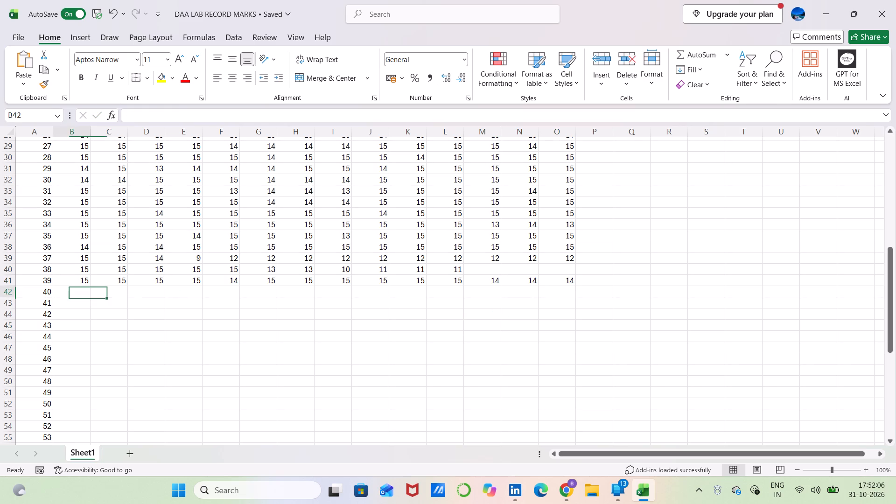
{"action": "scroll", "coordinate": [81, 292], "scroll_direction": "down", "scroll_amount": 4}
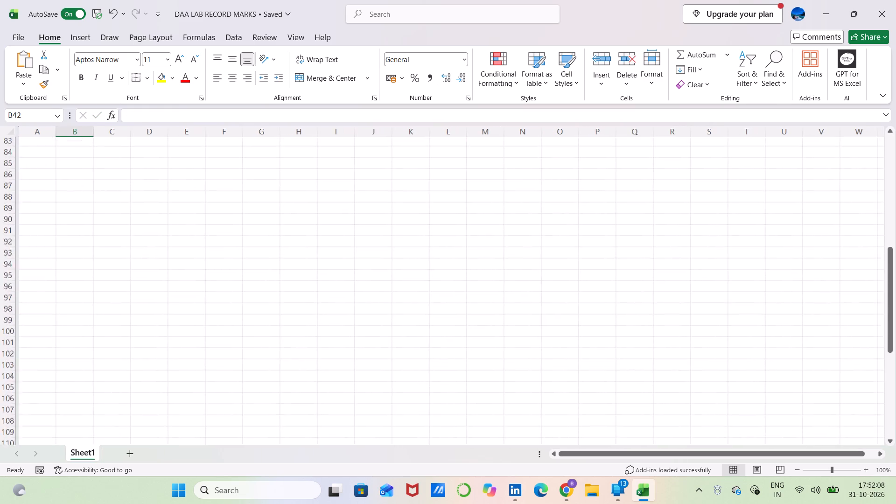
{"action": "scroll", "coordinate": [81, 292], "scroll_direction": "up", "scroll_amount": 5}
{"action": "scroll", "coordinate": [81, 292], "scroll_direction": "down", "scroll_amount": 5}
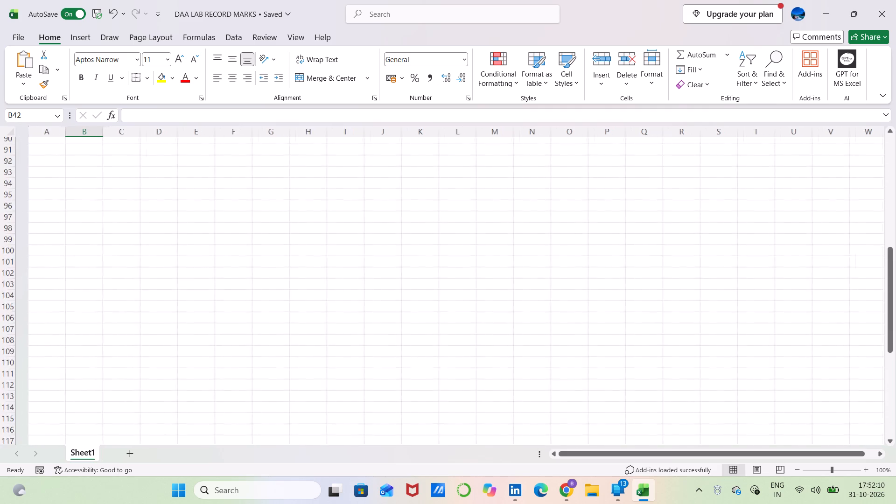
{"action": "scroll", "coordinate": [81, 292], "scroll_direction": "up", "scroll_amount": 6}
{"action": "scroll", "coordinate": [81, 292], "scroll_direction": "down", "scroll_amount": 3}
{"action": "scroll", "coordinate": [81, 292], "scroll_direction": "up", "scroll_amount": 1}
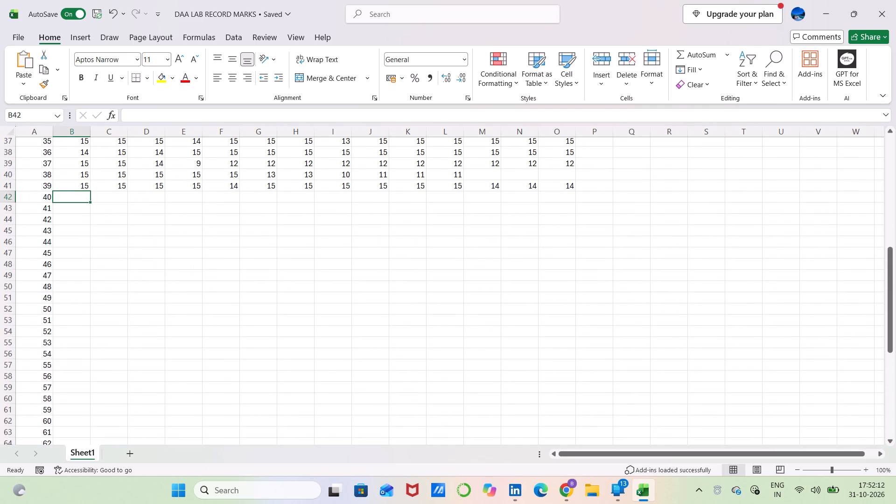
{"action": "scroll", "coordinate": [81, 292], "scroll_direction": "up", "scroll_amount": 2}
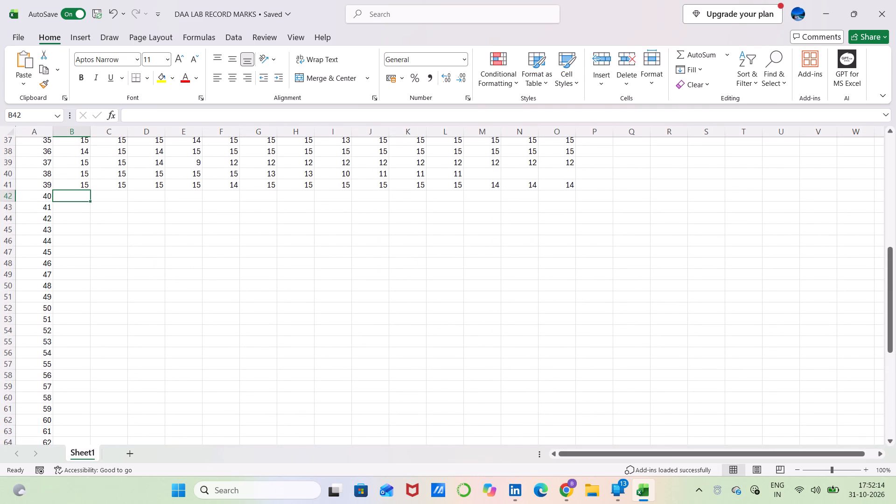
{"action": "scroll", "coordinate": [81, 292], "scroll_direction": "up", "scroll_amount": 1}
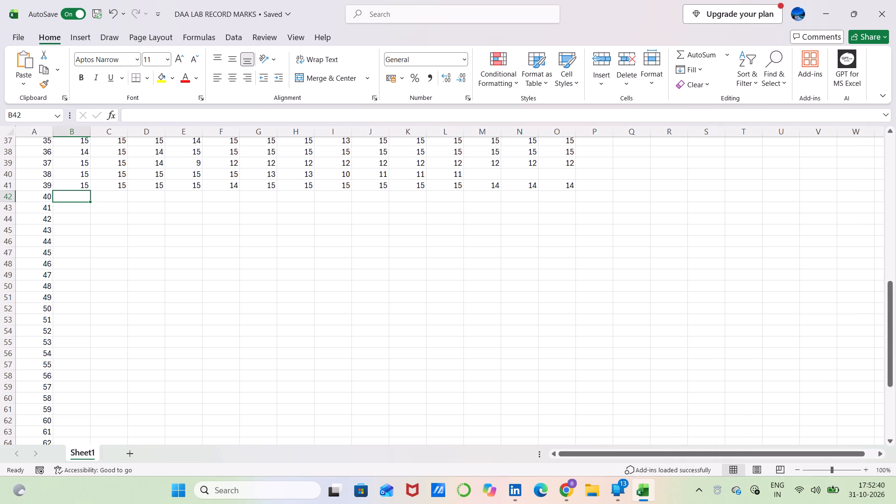
Enter 15 in B42 and fill it across to O42 to complete all 14 experiment marks for roll number 40.
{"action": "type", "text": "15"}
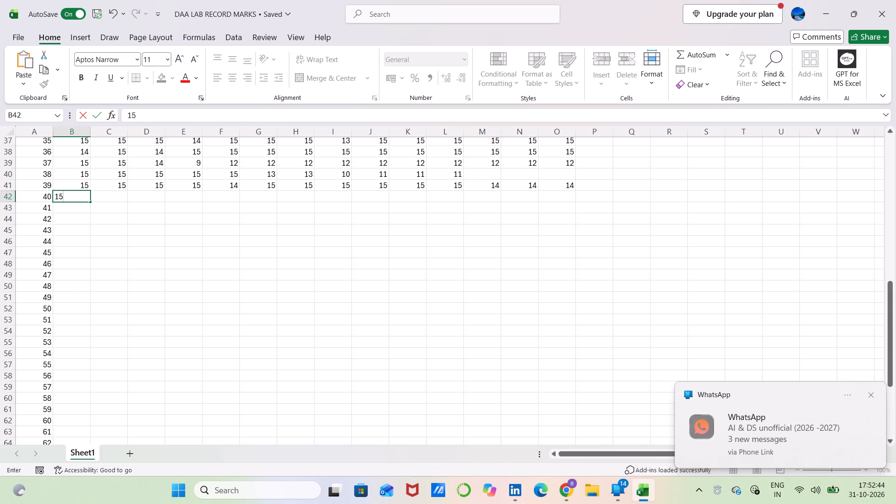
{"action": "left_click_drag", "start_coordinate": [89, 202], "coordinate": [393, 202]}
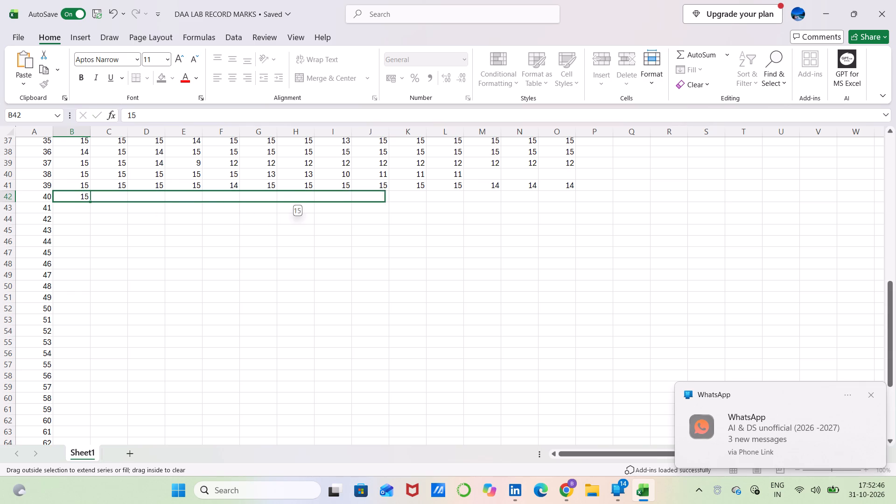
{"action": "left_click_drag", "start_coordinate": [393, 202], "coordinate": [417, 204]}
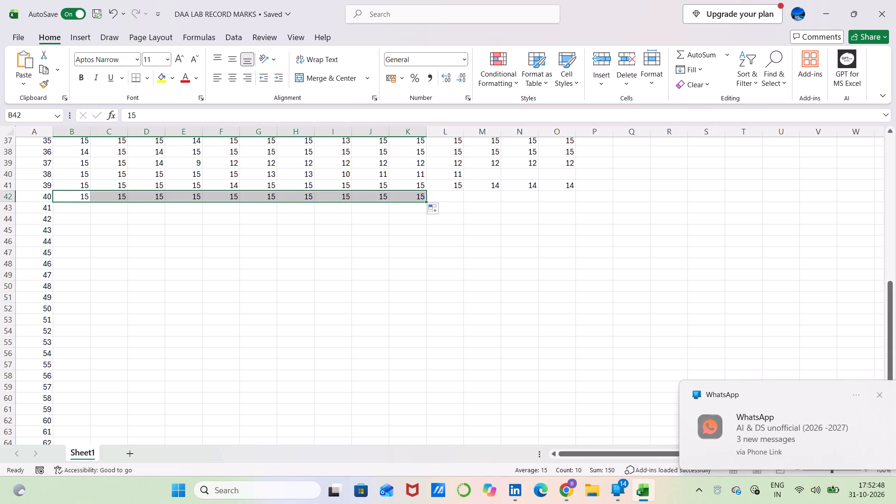
{"action": "left_click_drag", "start_coordinate": [427, 203], "coordinate": [560, 202]}
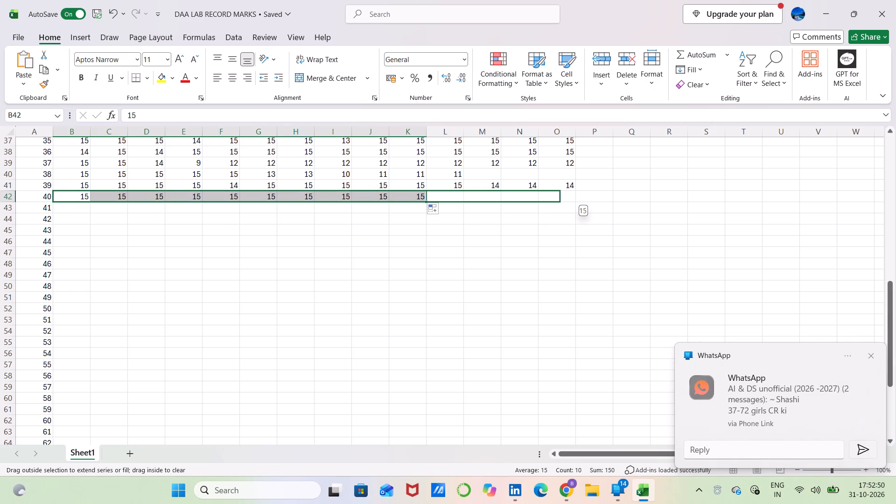
{"action": "left_click_drag", "start_coordinate": [560, 202], "coordinate": [574, 199]}
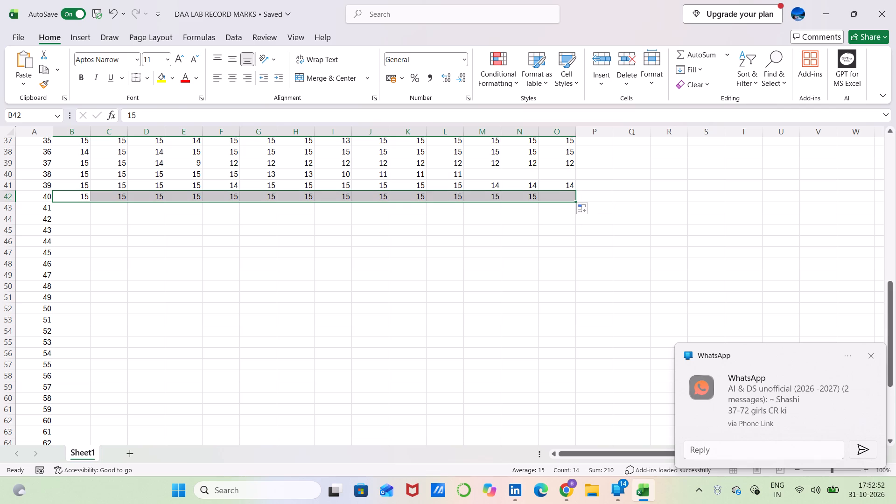
Select B43, the first mark cell for roll number 41.
{"action": "left_click", "coordinate": [59, 210]}
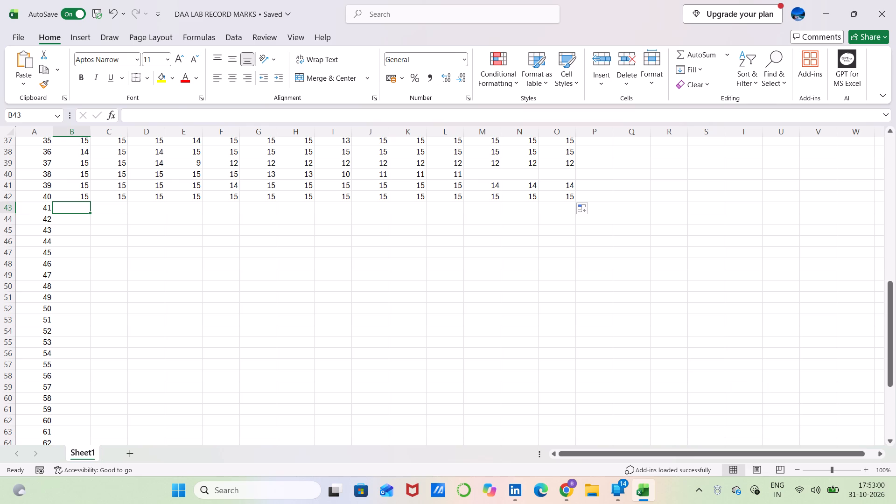
Enter 15 in B43 for roll number 41 and fill it across the row to H43.
{"action": "type", "text": "15"}
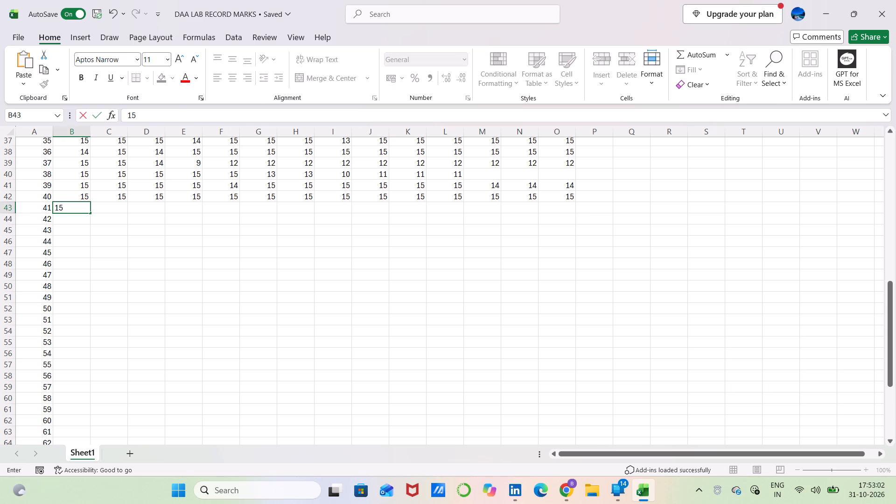
{"action": "left_click_drag", "start_coordinate": [91, 211], "coordinate": [144, 209]}
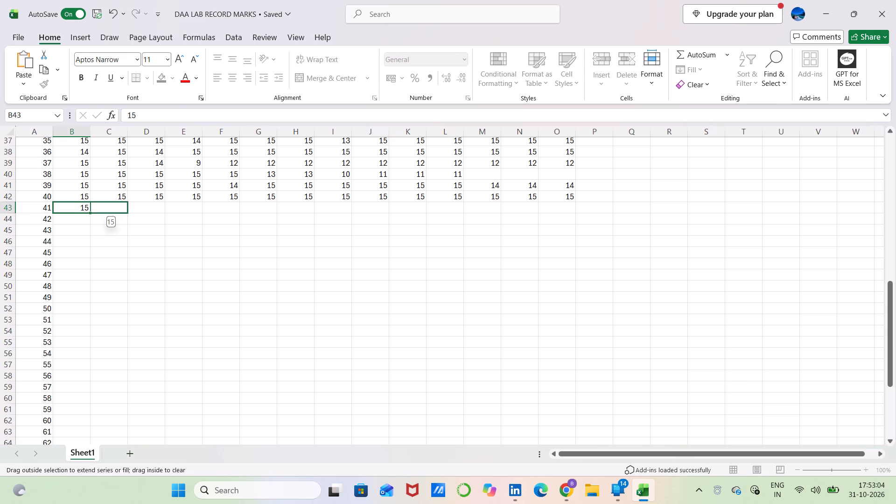
{"action": "left_click_drag", "start_coordinate": [144, 209], "coordinate": [259, 212]}
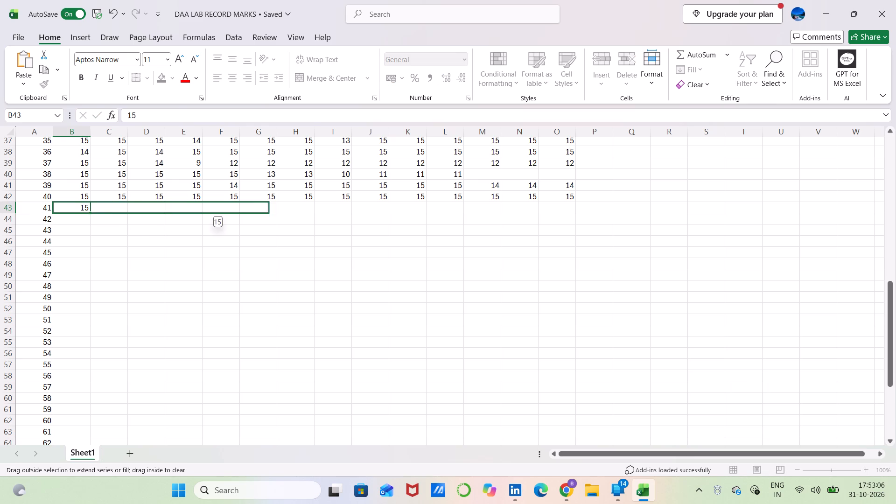
{"action": "left_click_drag", "start_coordinate": [259, 212], "coordinate": [303, 211]}
Set H43, I43 and J43 to 14 and K43 to 15 for roll number 41.
{"action": "left_click", "coordinate": [307, 210]}
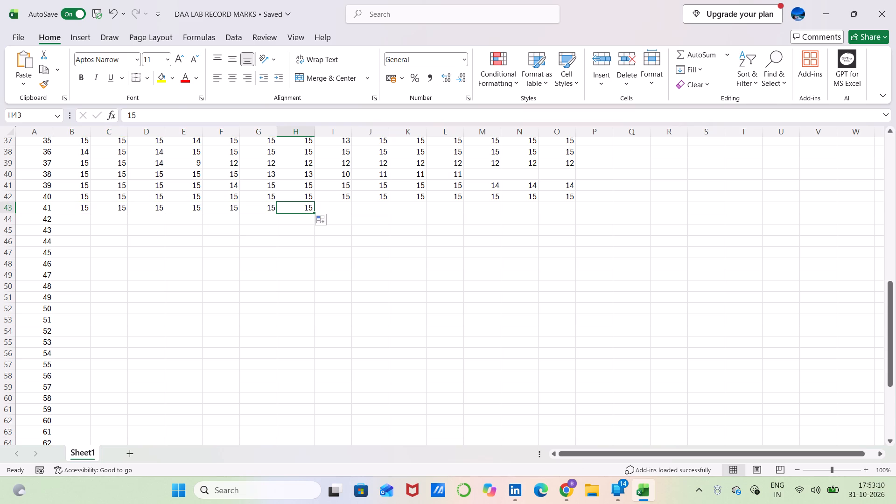
{"action": "type", "text": "14"}
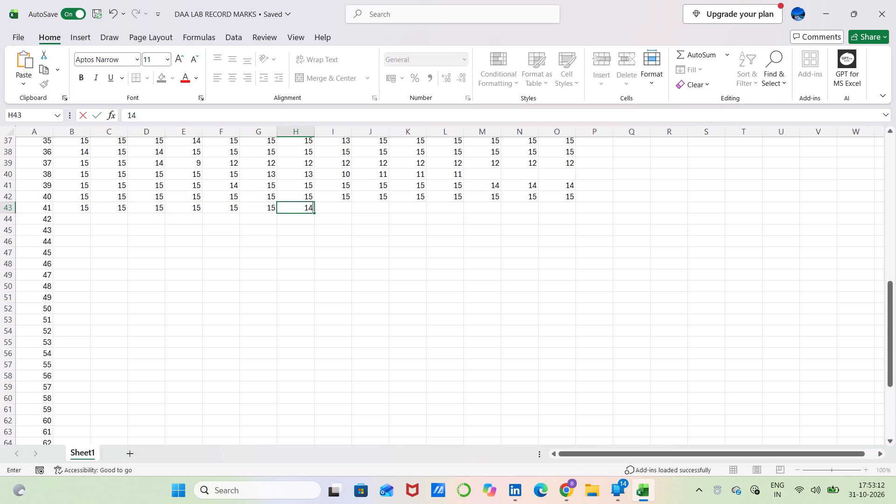
{"action": "key", "text": "Right"}
{"action": "type", "text": "14"}
{"action": "key", "text": "Right"}
{"action": "key", "text": "1"}
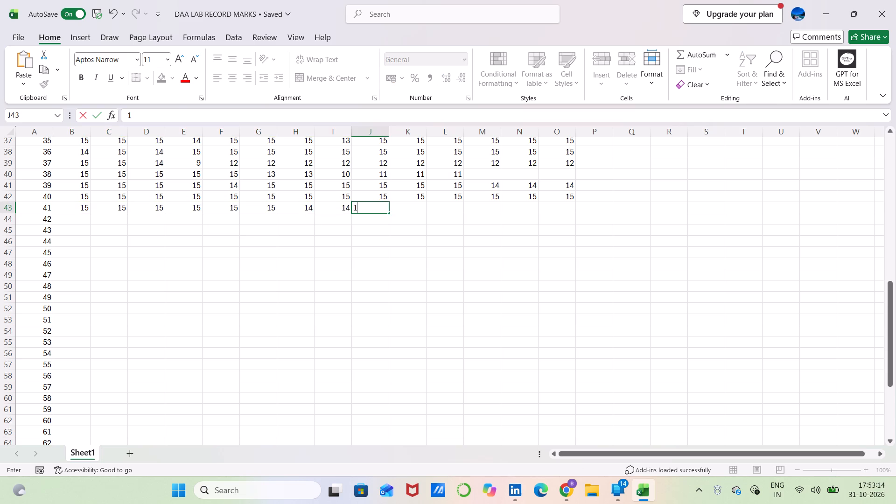
{"action": "key", "text": "4"}
{"action": "key", "text": "Right"}
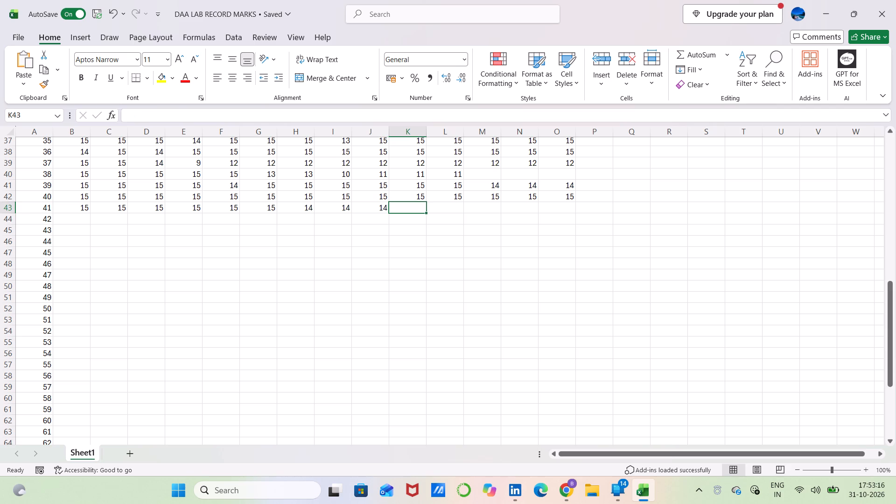
{"action": "type", "text": "15"}
{"action": "key", "text": "Right"}
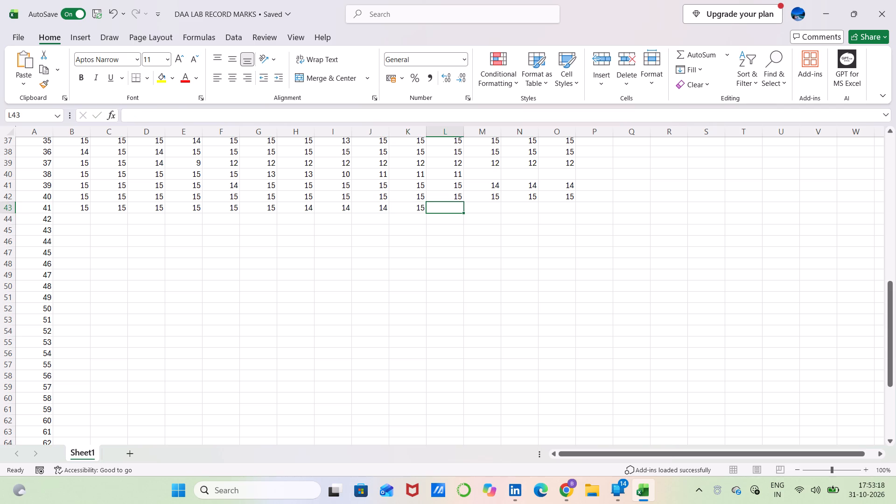
Enter 13, 13, 14 and 14 in L43 to O43 to complete roll number 41.
{"action": "type", "text": "13"}
{"action": "key", "text": "Right"}
{"action": "type", "text": "13"}
{"action": "key", "text": "Right"}
{"action": "type", "text": "14"}
{"action": "key", "text": "Right"}
{"action": "type", "text": "14"}
{"action": "key", "text": "Right"}
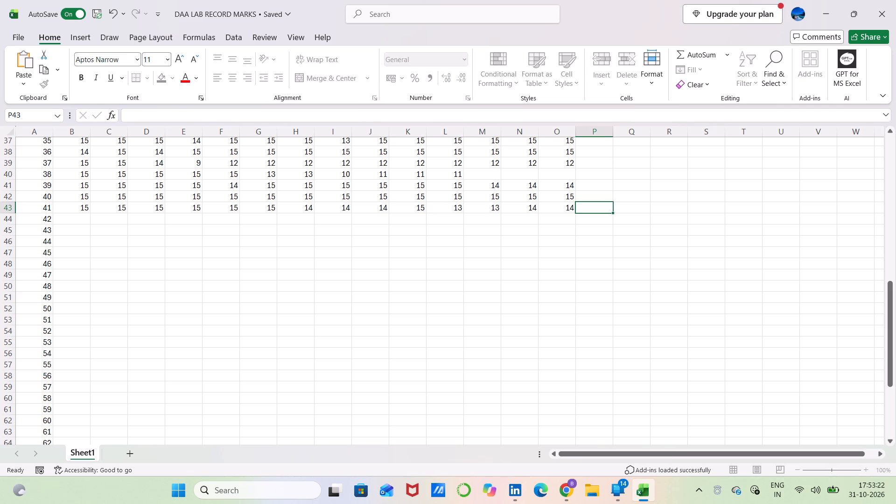
Enter 15, 15, 14, 15 and 15 in B44 to F44 for roll number 42.
{"action": "left_click", "coordinate": [76, 214]}
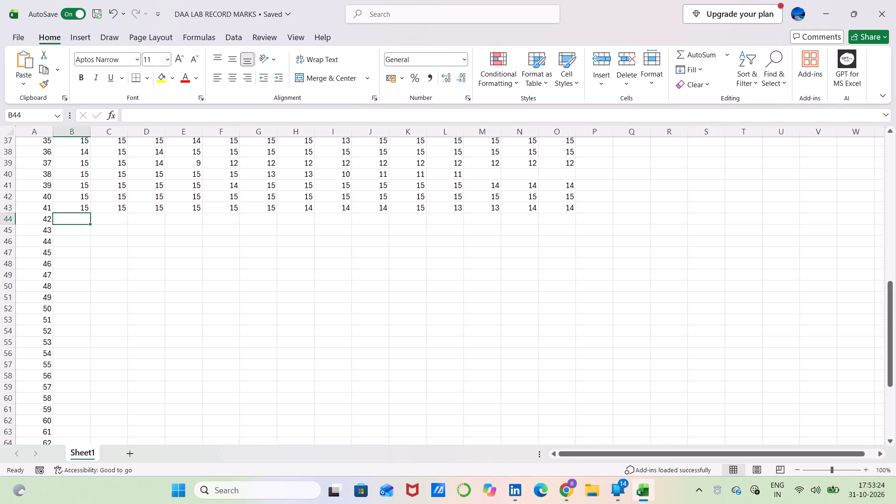
{"action": "type", "text": "15"}
{"action": "key", "text": "Right"}
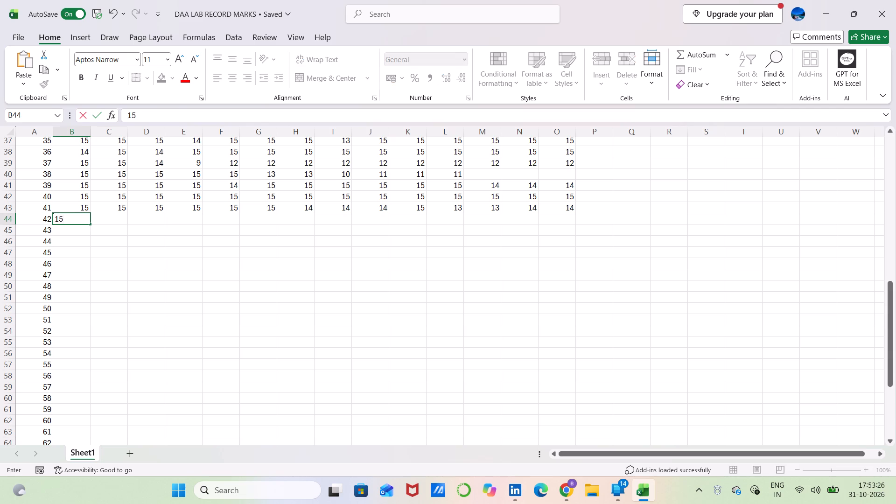
{"action": "type", "text": "15"}
{"action": "key", "text": "Right"}
{"action": "type", "text": "14"}
{"action": "key", "text": "Right"}
{"action": "type", "text": "15"}
{"action": "key", "text": "Right"}
{"action": "type", "text": "15"}
{"action": "key", "text": "Right"}
Enter 14, 14, 13, 13, 14 and 12 in G44 to L44 for roll number 42.
{"action": "type", "text": "14"}
{"action": "key", "text": "Right"}
{"action": "type", "text": "14"}
{"action": "key", "text": "Right"}
{"action": "type", "text": "13"}
{"action": "key", "text": "Right"}
{"action": "type", "text": "13"}
{"action": "key", "text": "Right"}
{"action": "type", "text": "14"}
{"action": "key", "text": "Right"}
{"action": "type", "text": "12"}
{"action": "key", "text": "Right"}
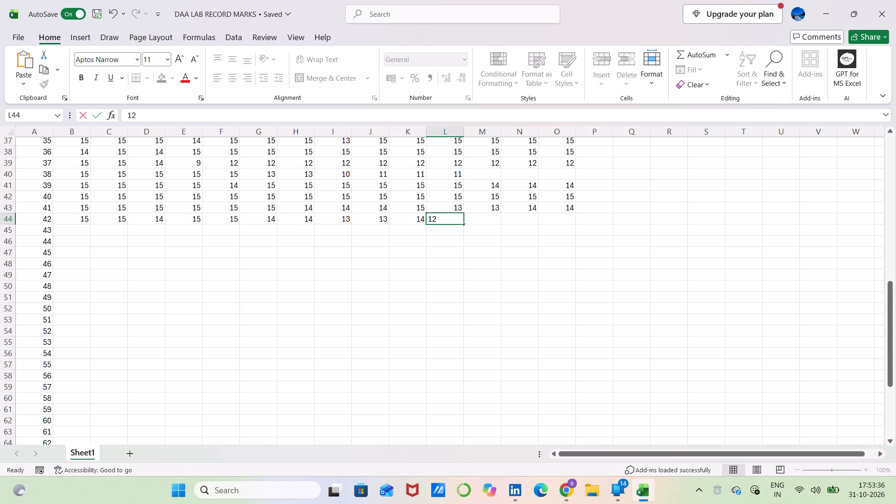
Leave M44 blank and enter 12 in N44 and O44 for roll number 42.
{"action": "key", "text": "1"}
{"action": "key", "text": "BackSpace"}
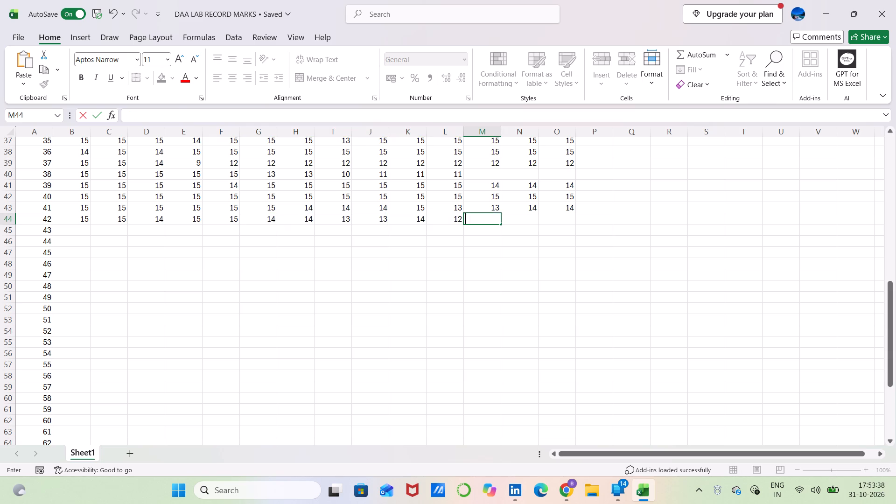
{"action": "left_click", "coordinate": [517, 221]}
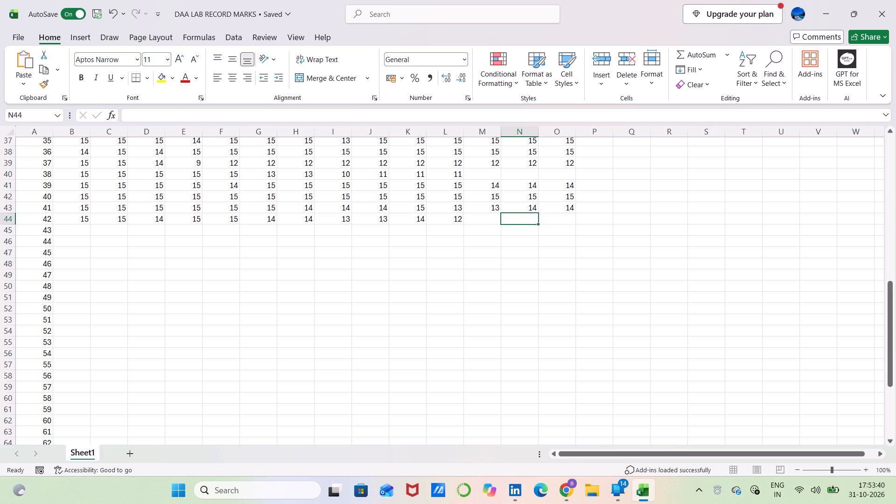
{"action": "type", "text": "12"}
{"action": "key", "text": "Right"}
{"action": "type", "text": "12"}
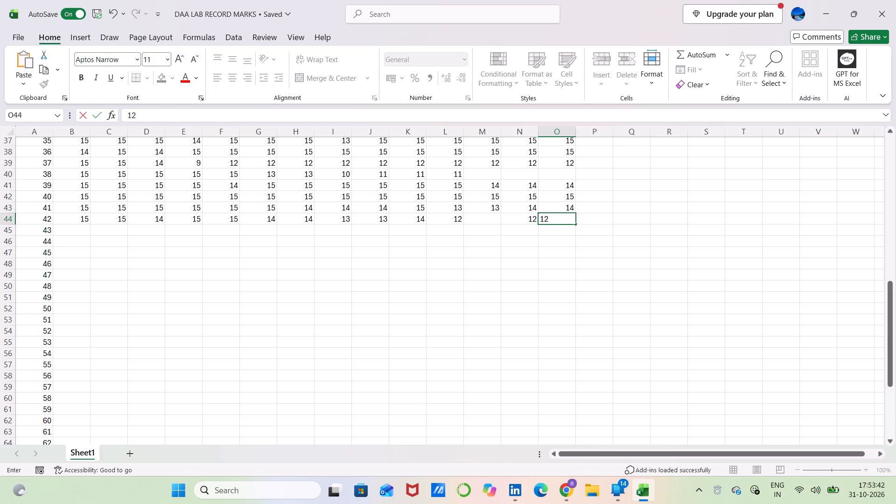
Enter 15, 15, 14, 14, 14 and 14 in B45 to G45 for roll number 43.
{"action": "left_click", "coordinate": [74, 228]}
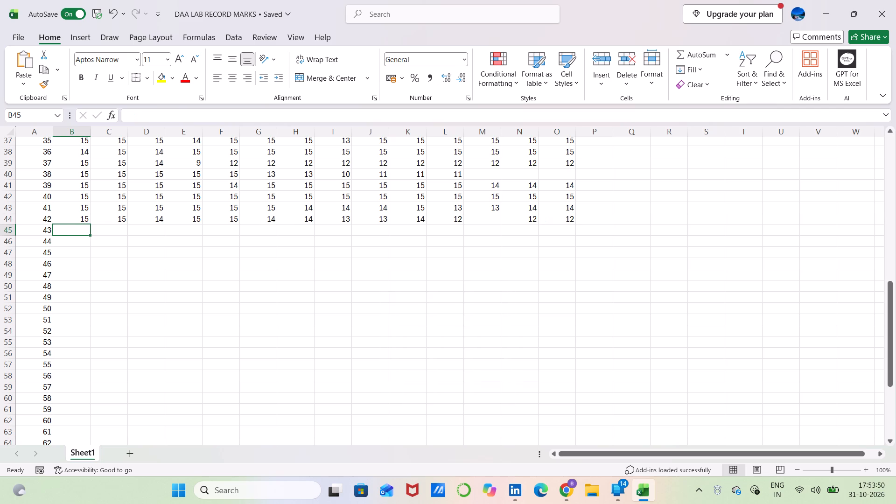
{"action": "type", "text": "15"}
{"action": "key", "text": "Right"}
{"action": "type", "text": "15"}
{"action": "key", "text": "Right"}
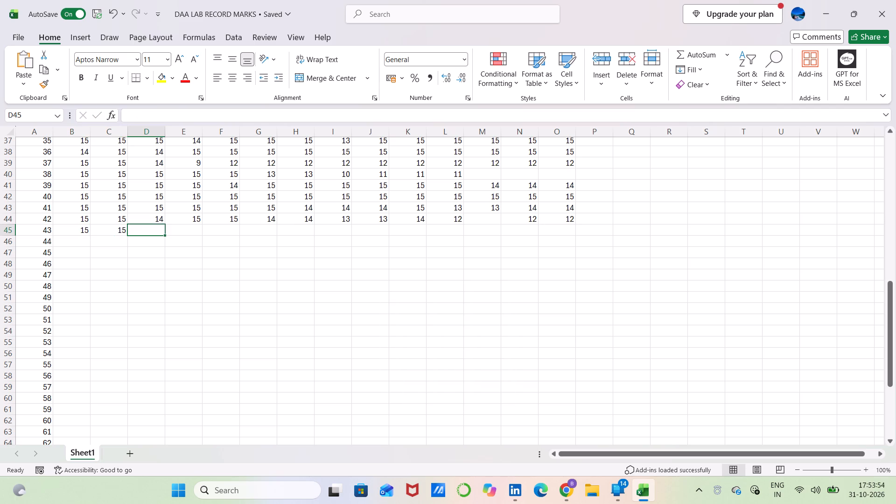
{"action": "type", "text": "14"}
{"action": "key", "text": "Right"}
{"action": "type", "text": "14"}
{"action": "key", "text": "Right"}
{"action": "type", "text": "14"}
{"action": "key", "text": "Right"}
{"action": "type", "text": "14"}
{"action": "key", "text": "Right"}
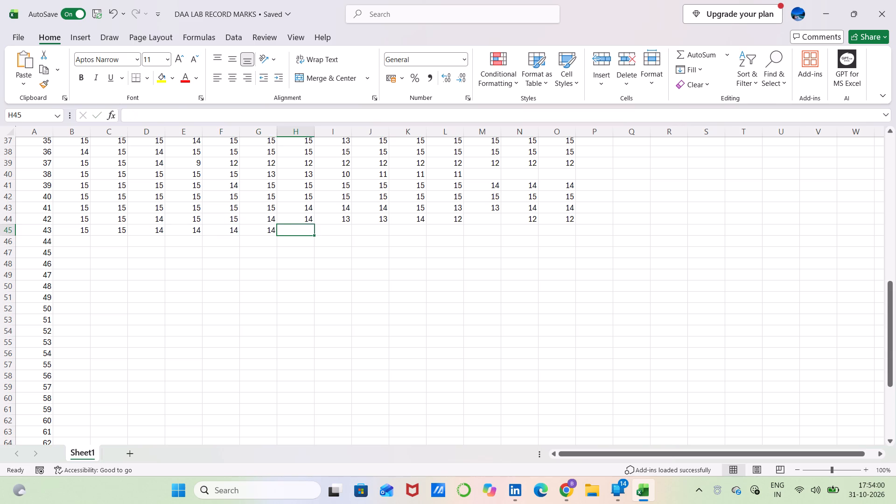
Enter 15, 13, 13 and 15 in H45 to K45 for roll number 43.
{"action": "type", "text": "15"}
{"action": "key", "text": "Right"}
{"action": "type", "text": "13"}
{"action": "key", "text": "Right"}
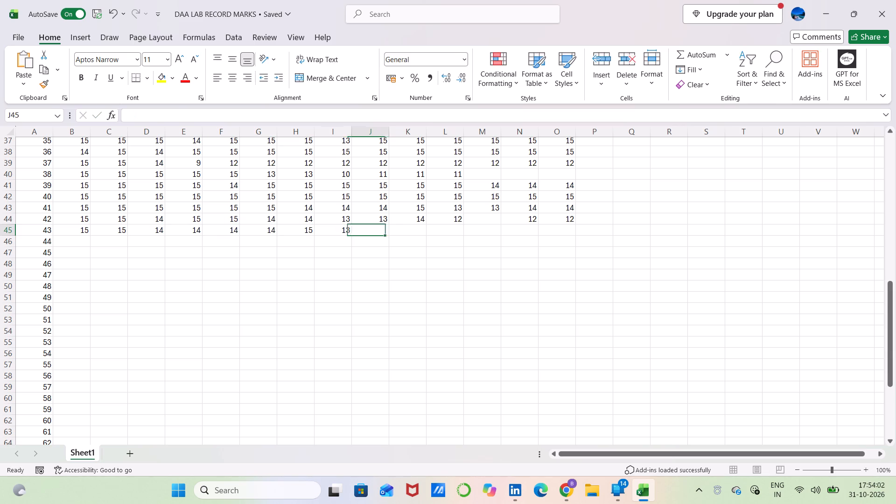
{"action": "type", "text": "13"}
{"action": "key", "text": "Right"}
{"action": "type", "text": "15"}
{"action": "key", "text": "Right"}
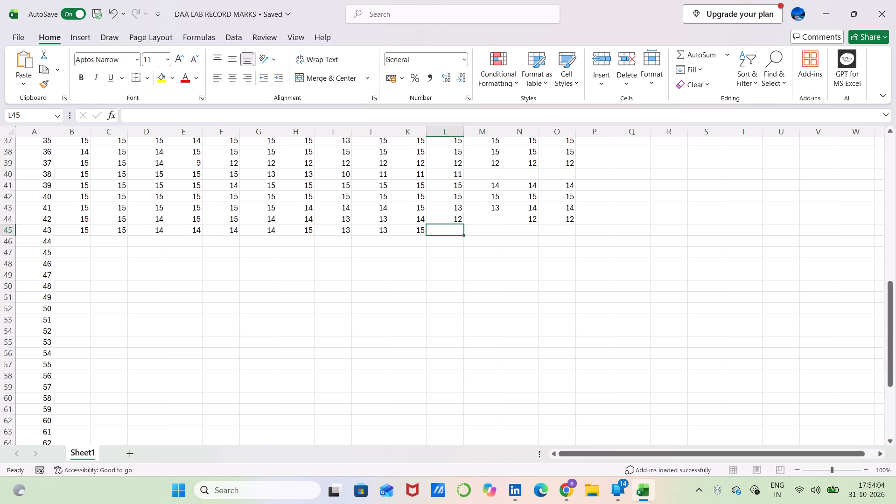
Enter 13 in each of L45 to O45 to complete roll number 43.
{"action": "type", "text": "13"}
{"action": "key", "text": "Right"}
{"action": "type", "text": "13"}
{"action": "key", "text": "Right"}
{"action": "type", "text": "13"}
{"action": "key", "text": "Right"}
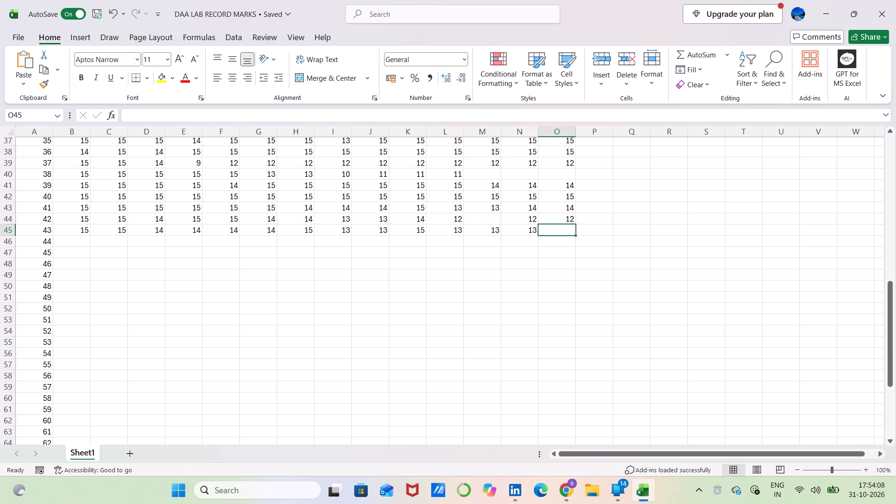
{"action": "type", "text": "13"}
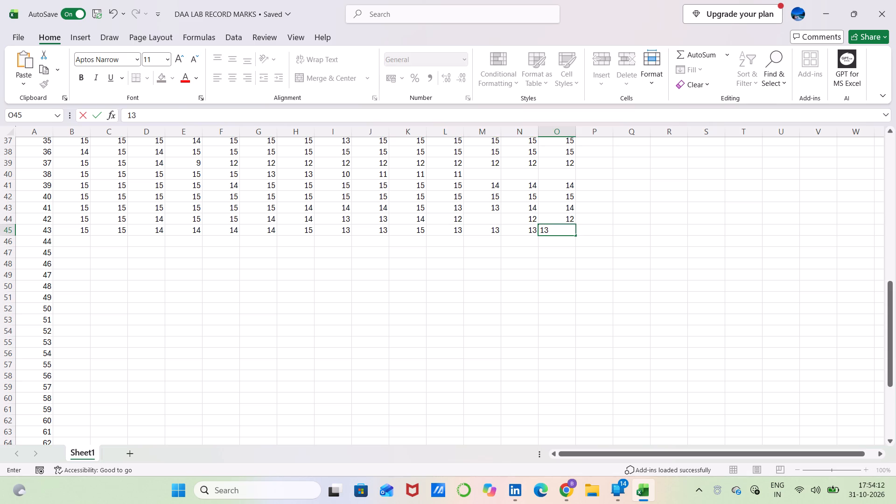
Enter 14, 15, 15 and 15 in B46 to E46 for roll number 44.
{"action": "left_click", "coordinate": [66, 240]}
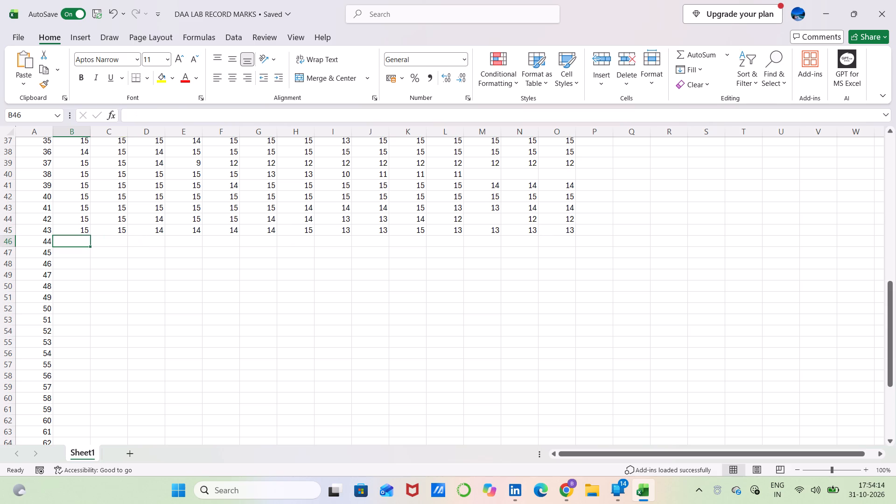
{"action": "type", "text": "14"}
{"action": "key", "text": "Right"}
{"action": "type", "text": "15"}
{"action": "key", "text": "Right"}
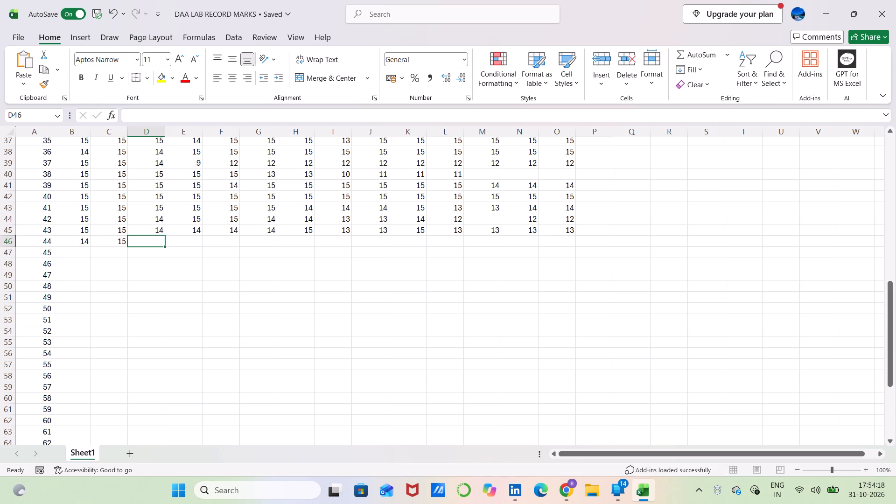
{"action": "type", "text": "14"}
{"action": "key", "text": "BackSpace"}
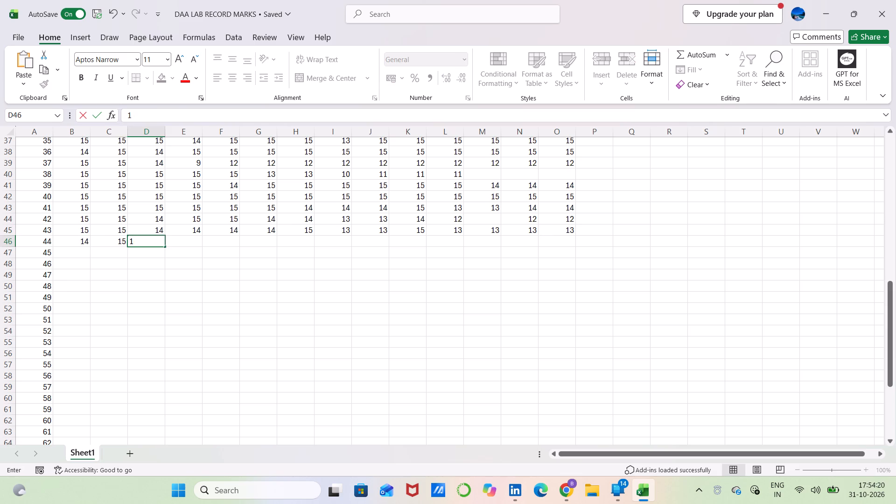
{"action": "key", "text": "5"}
{"action": "key", "text": "Right"}
{"action": "type", "text": "15"}
{"action": "key", "text": "Right"}
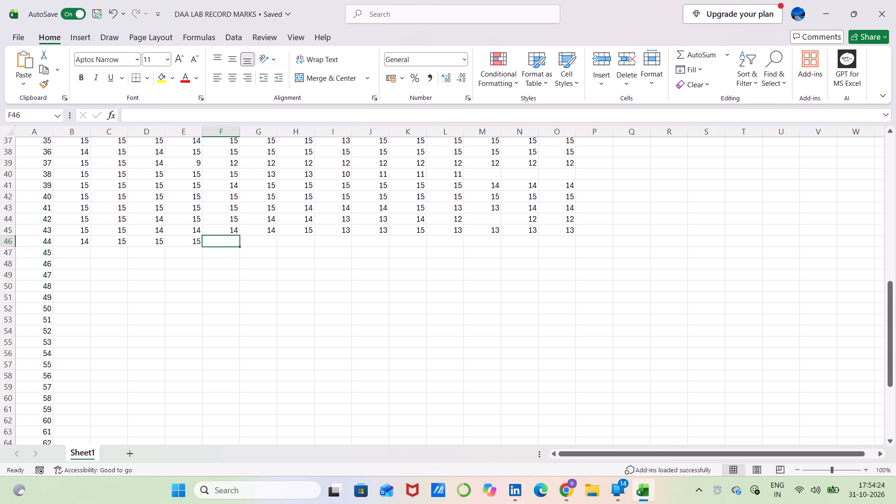
Enter 14, 14, 15, 14, 14 and 15 in F46 to K46 for roll number 44.
{"action": "type", "text": "14"}
{"action": "key", "text": "Right"}
{"action": "type", "text": "14"}
{"action": "key", "text": "Right"}
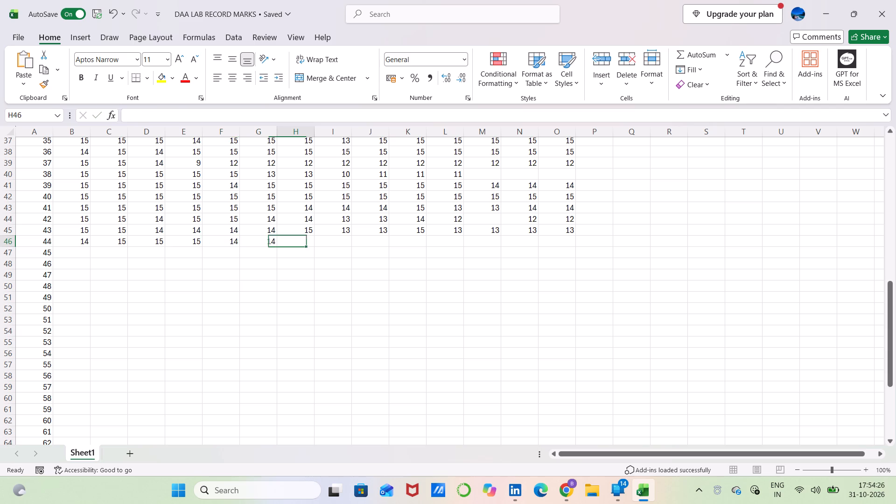
{"action": "type", "text": "15"}
{"action": "key", "text": "Right"}
{"action": "type", "text": "14"}
{"action": "key", "text": "Right"}
{"action": "type", "text": "14"}
{"action": "key", "text": "Right"}
{"action": "type", "text": "15"}
{"action": "key", "text": "Right"}
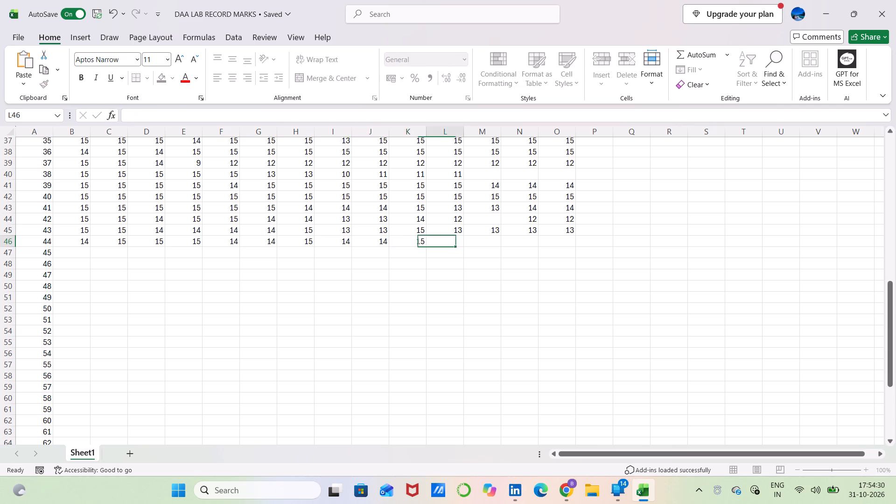
Enter 15, 13, 14 and 15 in L46 to O46 to complete roll number 44.
{"action": "type", "text": "15"}
{"action": "key", "text": "Right"}
{"action": "type", "text": "13"}
{"action": "key", "text": "Right"}
{"action": "type", "text": "14"}
{"action": "key", "text": "Right"}
{"action": "type", "text": "15"}
{"action": "key", "text": "Right"}
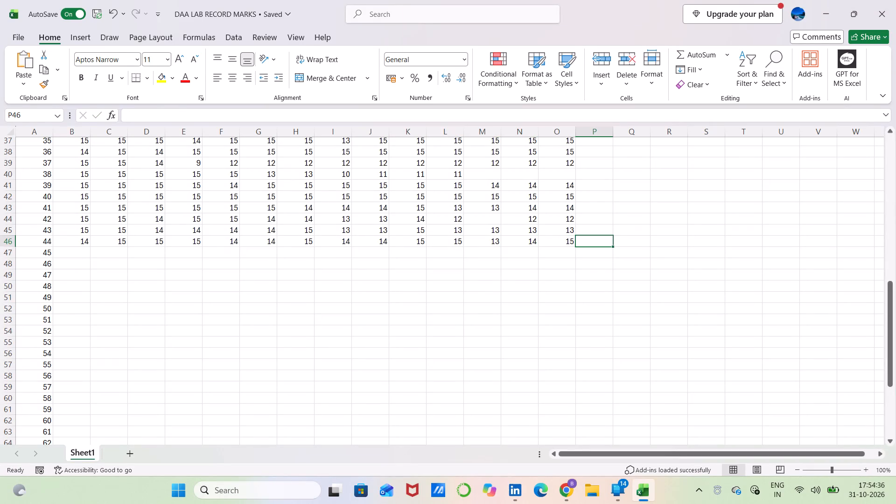
Enter 15 in each of B47 to D47 for roll number 45.
{"action": "left_click", "coordinate": [72, 252]}
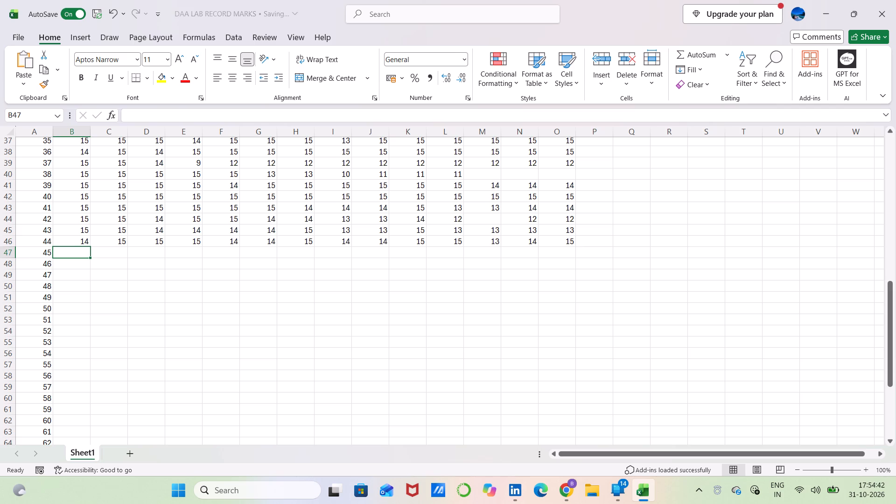
{"action": "type", "text": "15"}
{"action": "key", "text": "Right"}
{"action": "type", "text": "15"}
{"action": "key", "text": "Right"}
{"action": "key", "text": "1"}
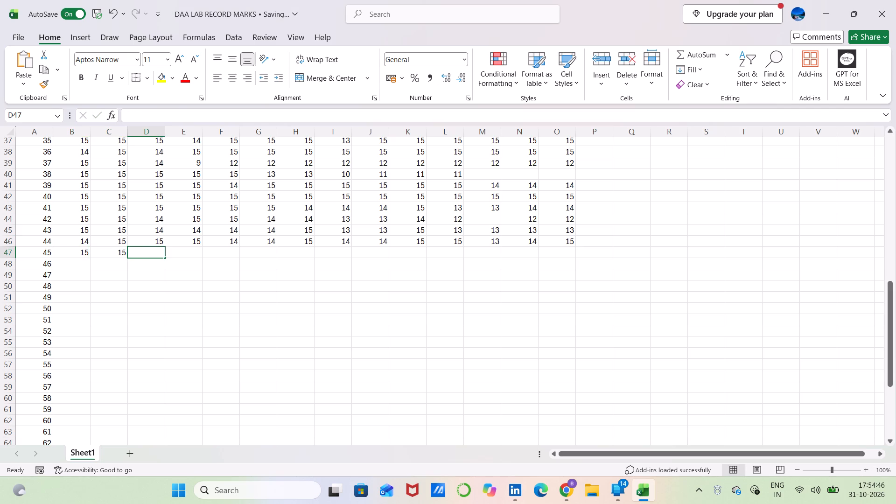
{"action": "key", "text": "5"}
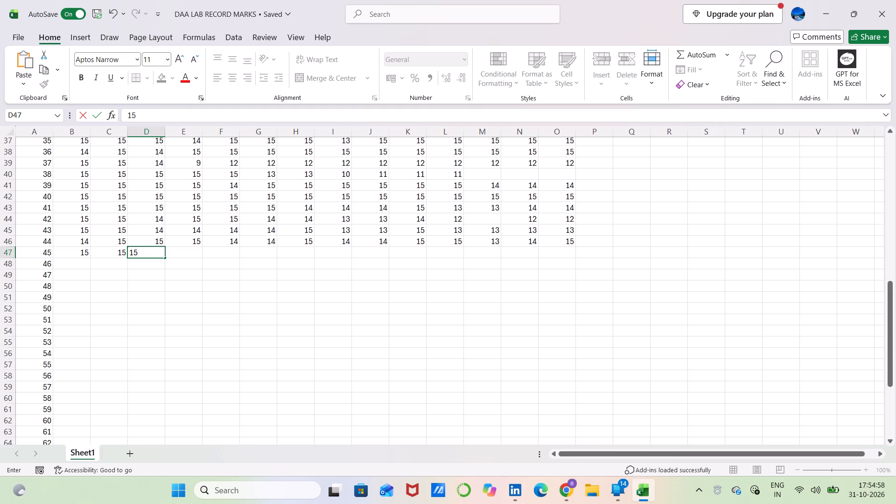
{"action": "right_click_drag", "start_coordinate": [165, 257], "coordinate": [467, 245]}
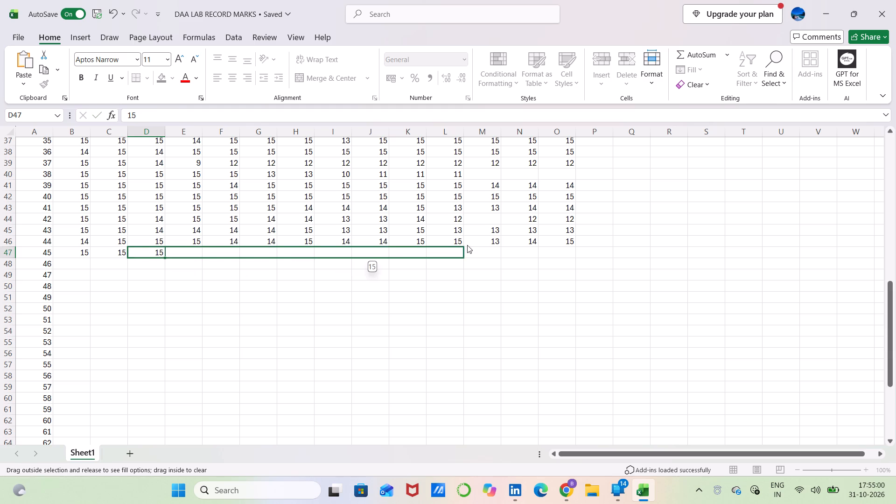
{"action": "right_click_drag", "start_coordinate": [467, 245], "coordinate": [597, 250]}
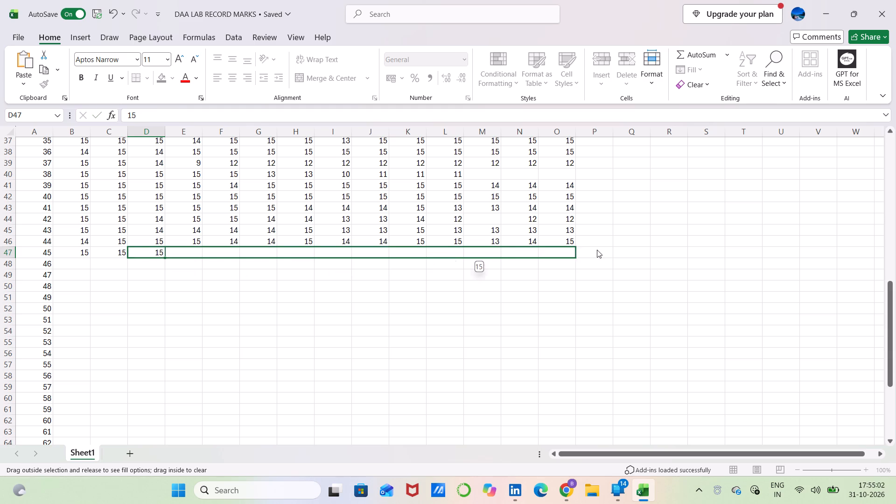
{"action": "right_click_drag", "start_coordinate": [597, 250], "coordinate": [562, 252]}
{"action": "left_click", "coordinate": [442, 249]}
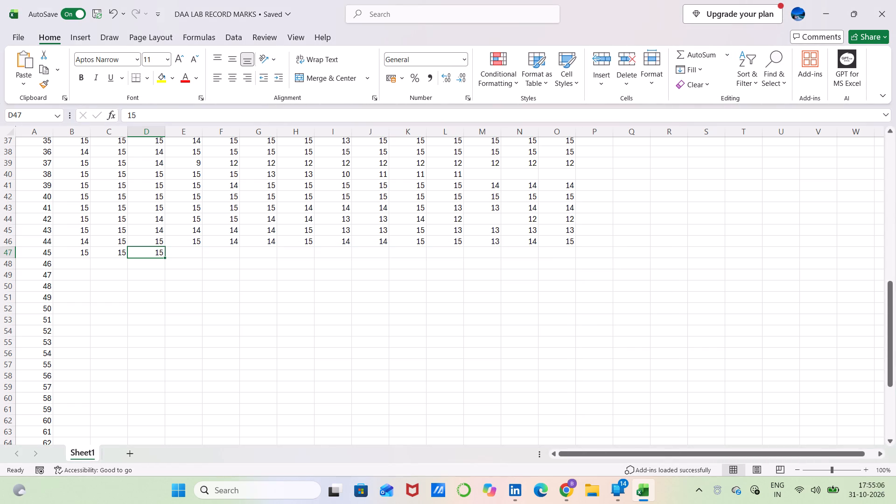
Fill the 15 from D47 across to O47 to complete roll number 45.
{"action": "left_click_drag", "start_coordinate": [165, 258], "coordinate": [547, 257]}
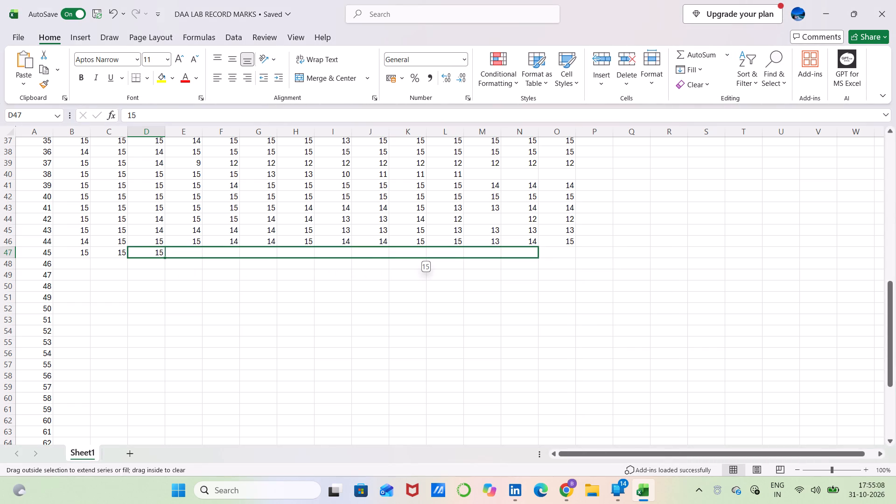
{"action": "left_click_drag", "start_coordinate": [547, 257], "coordinate": [574, 256]}
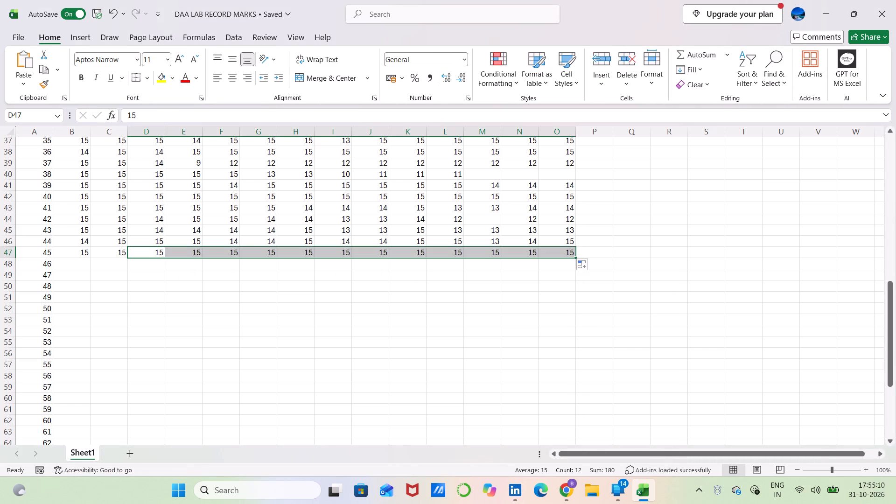
Enter 15, 13, 14, 14 and 14 in B48 to F48 for roll number 46.
{"action": "left_click", "coordinate": [70, 263]}
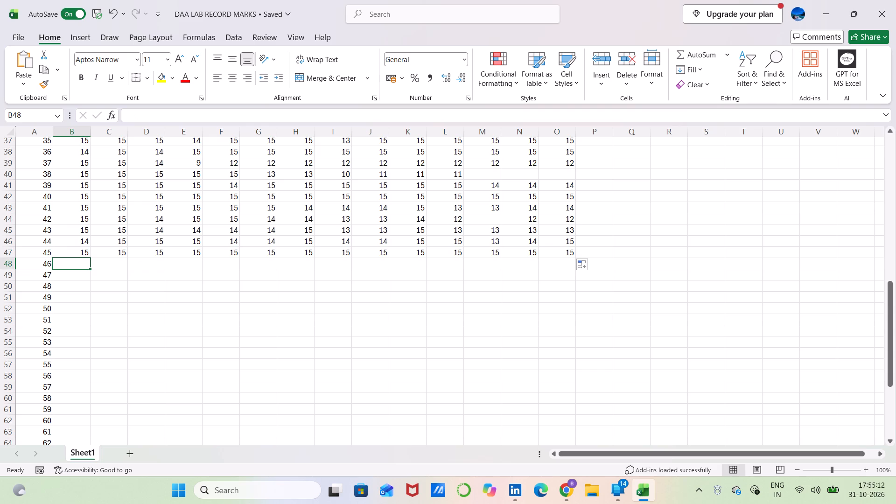
{"action": "type", "text": "15"}
{"action": "key", "text": "Right"}
{"action": "type", "text": "13"}
{"action": "key", "text": "Right"}
{"action": "type", "text": "14"}
{"action": "key", "text": "Right"}
{"action": "type", "text": "14"}
{"action": "key", "text": "Right"}
{"action": "type", "text": "14"}
{"action": "key", "text": "Right"}
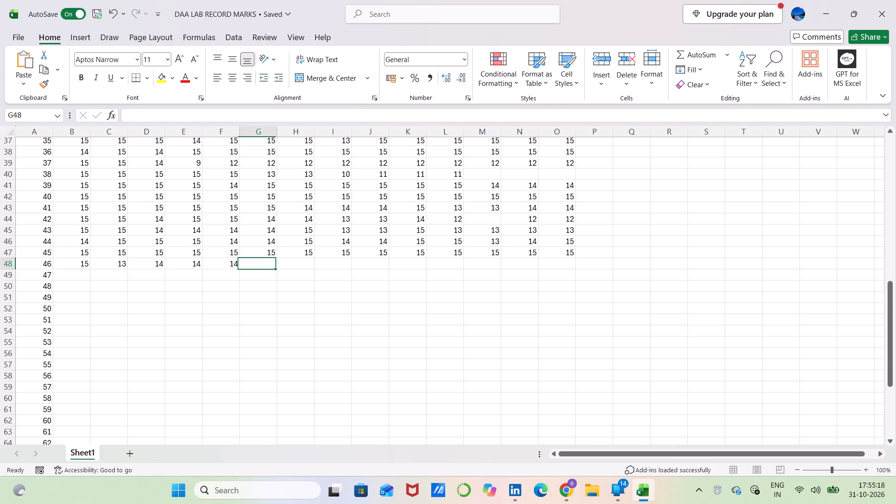
Enter 13, 14, 13 and 14 in G48 to J48 for roll number 46.
{"action": "type", "text": "13"}
{"action": "key", "text": "Right"}
{"action": "type", "text": "14"}
{"action": "key", "text": "Right"}
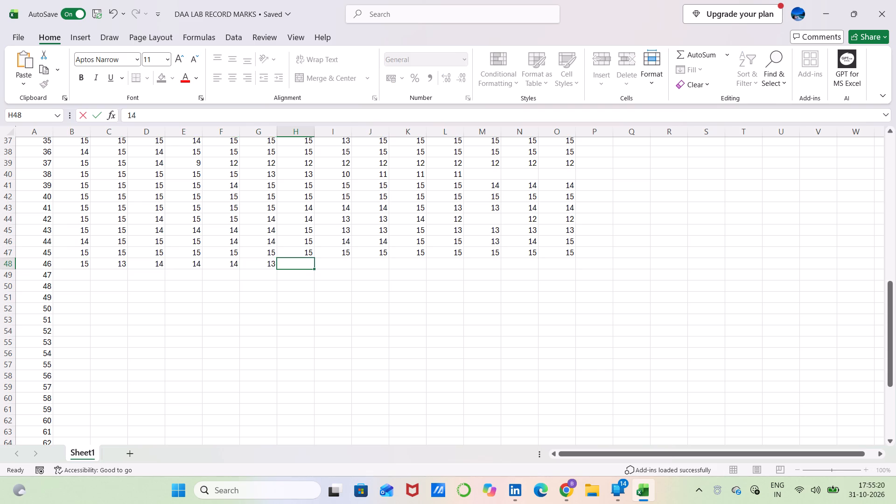
{"action": "type", "text": "13"}
{"action": "key", "text": "Right"}
{"action": "key", "text": "1"}
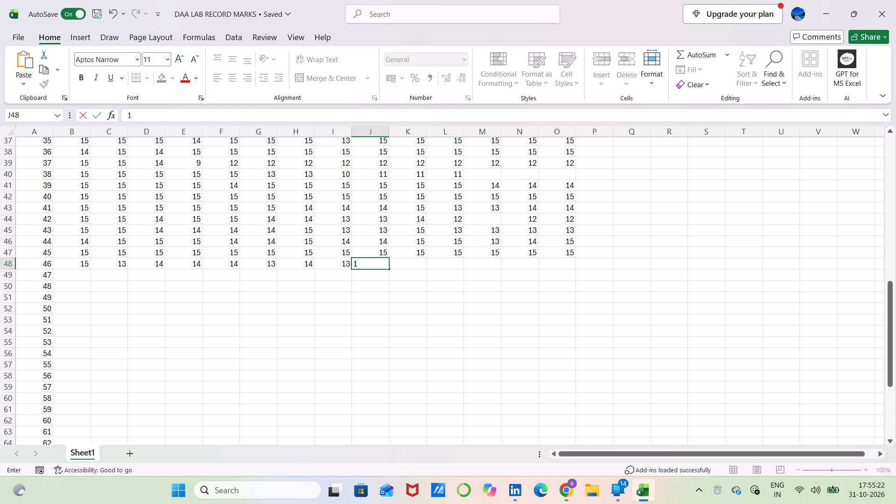
{"action": "key", "text": "4"}
{"action": "key", "text": "Right"}
Enter 12, 11, 11, 10 and 10 in K48 to O48 to complete roll number 46.
{"action": "type", "text": "12"}
{"action": "key", "text": "Right"}
{"action": "type", "text": "11"}
{"action": "key", "text": "Right"}
{"action": "key", "text": "1"}
{"action": "key", "text": "Right"}
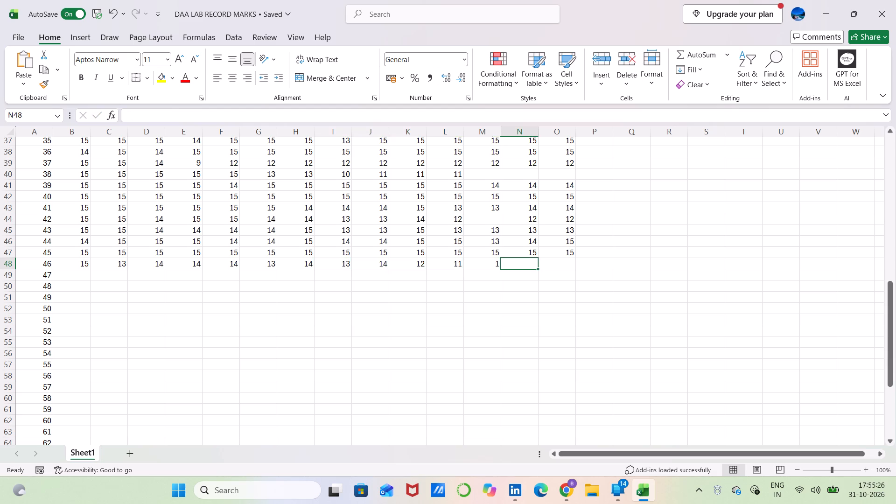
{"action": "key", "text": "Left"}
{"action": "type", "text": "11"}
{"action": "key", "text": "Right"}
{"action": "key", "text": "1"}
{"action": "key", "text": "0"}
{"action": "key", "text": "Right"}
{"action": "type", "text": "10"}
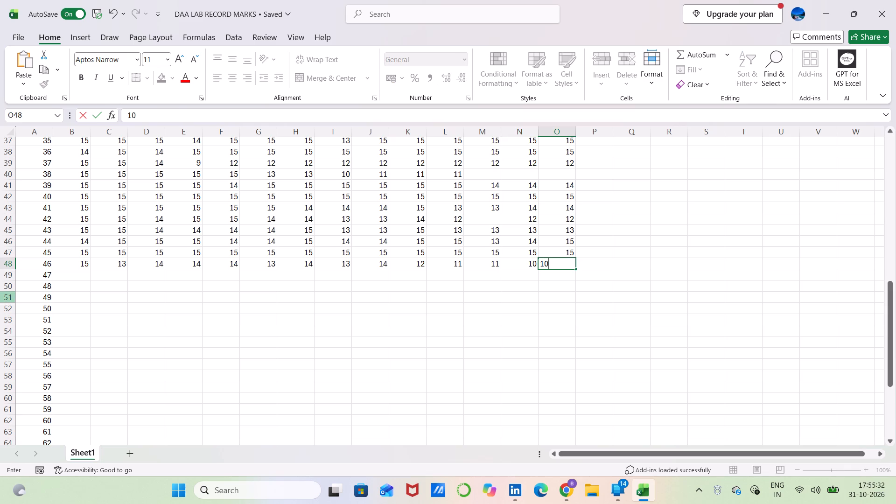
Leave roll number 47 blank and enter 15 in each of B50 to F50 for roll number 48.
{"action": "left_click", "coordinate": [71, 287]}
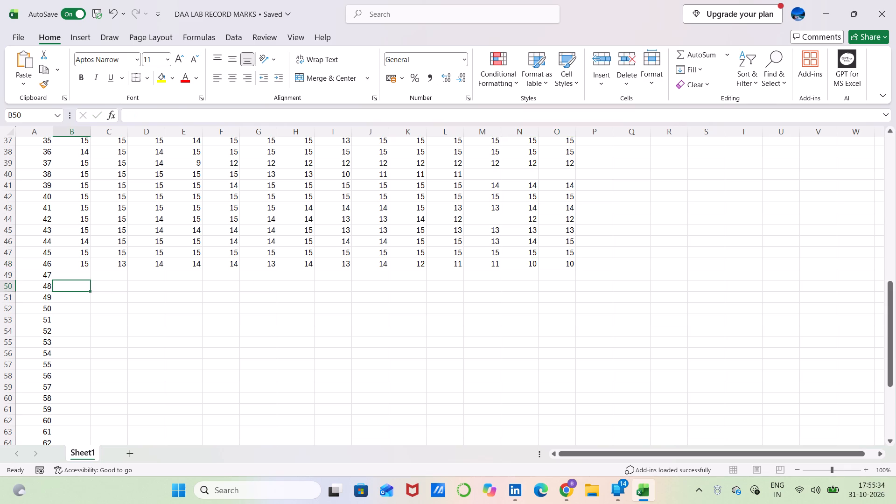
{"action": "type", "text": "15"}
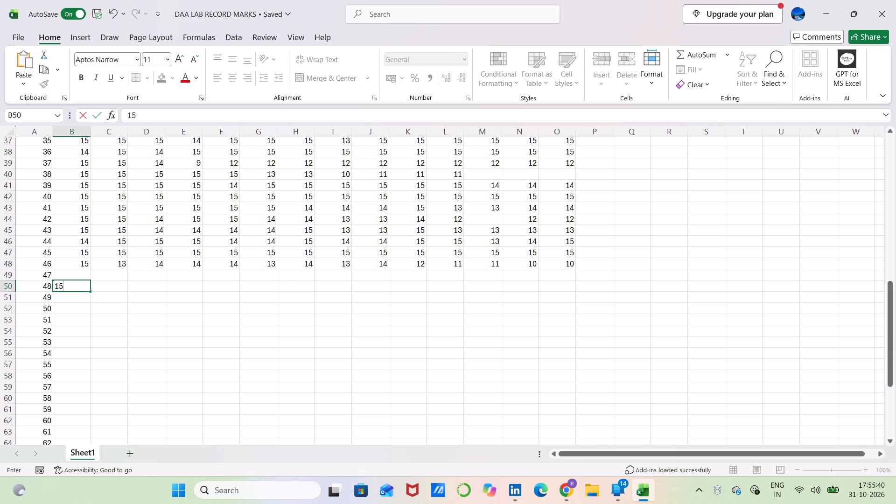
{"action": "key", "text": "Right"}
{"action": "type", "text": "15"}
{"action": "key", "text": "Right"}
{"action": "type", "text": "15"}
{"action": "key", "text": "Right"}
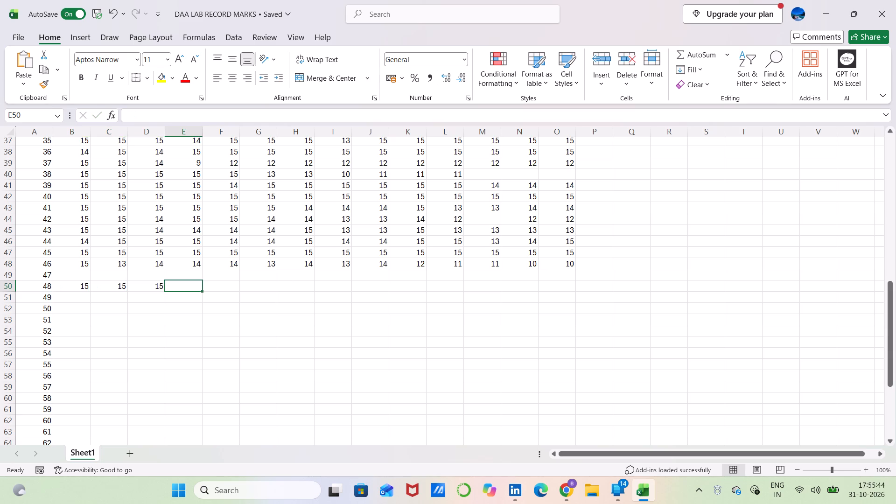
{"action": "key", "text": "1"}
{"action": "key", "text": "5"}
{"action": "key", "text": "Right"}
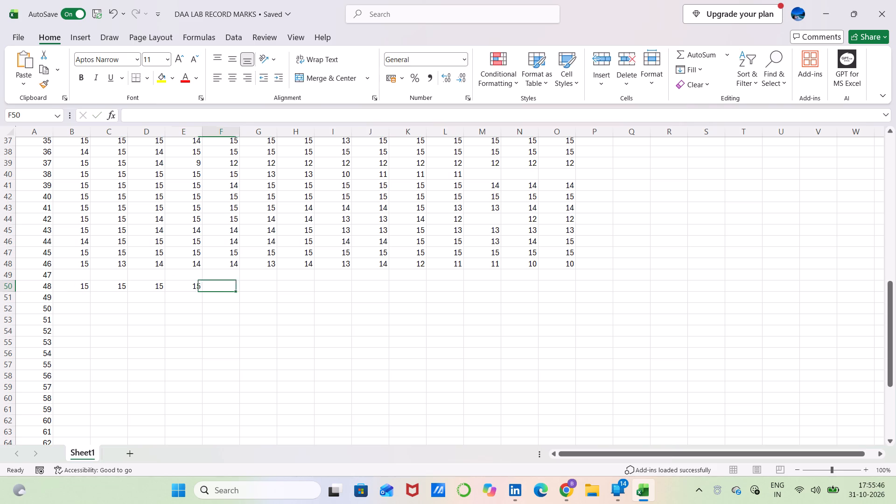
{"action": "type", "text": "15"}
{"action": "key", "text": "Right"}
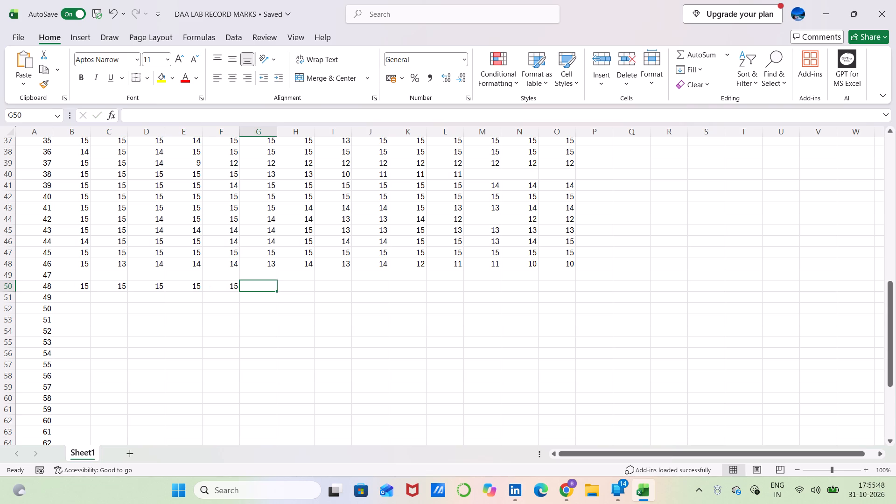
Enter 13, 14, 11 and 14 in G50 to J50 for roll number 48.
{"action": "type", "text": "13"}
{"action": "key", "text": "Right"}
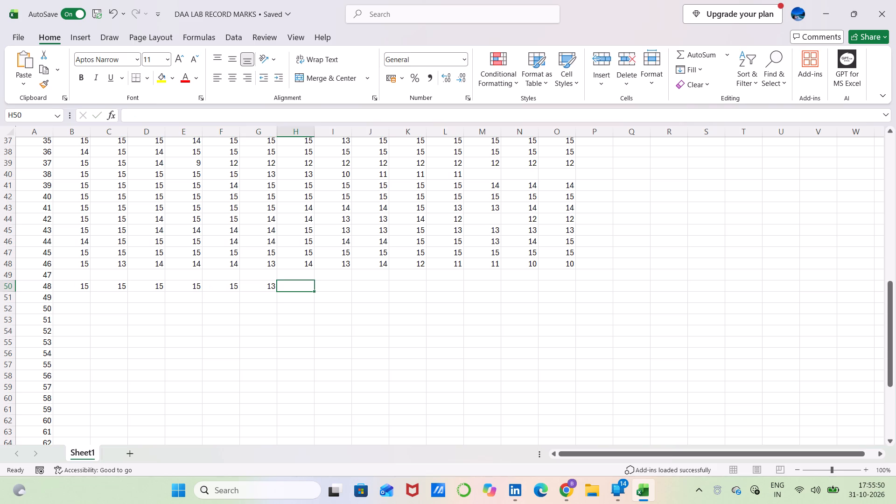
{"action": "type", "text": "14"}
{"action": "key", "text": "Right"}
{"action": "type", "text": "11"}
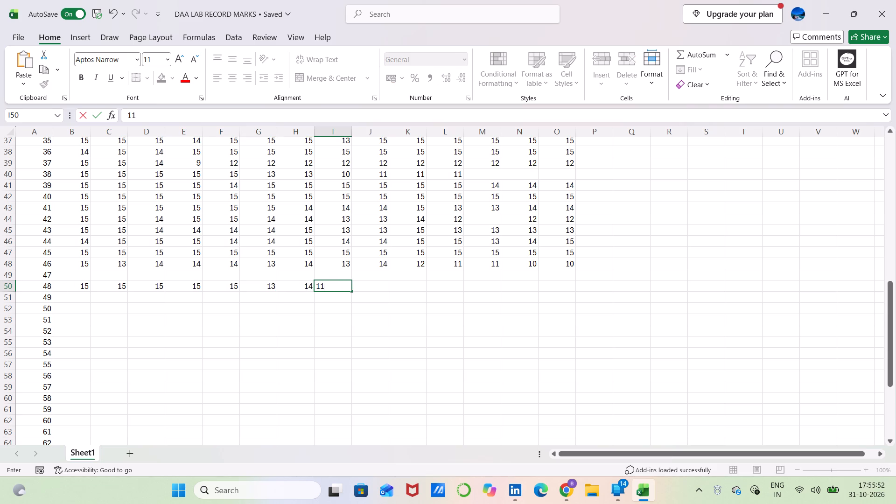
{"action": "key", "text": "Right"}
{"action": "type", "text": "14"}
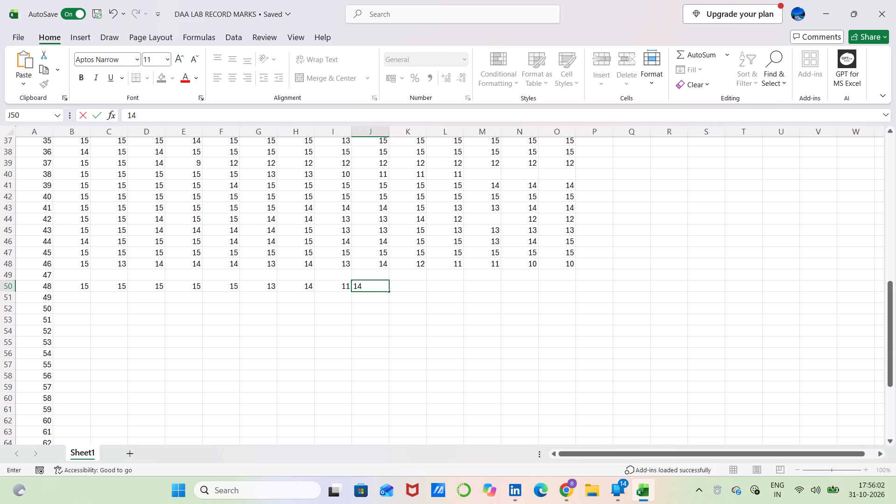
Enter 15, 14, 15 and 15 in B51 to E51 for roll number 49.
{"action": "left_click", "coordinate": [65, 298]}
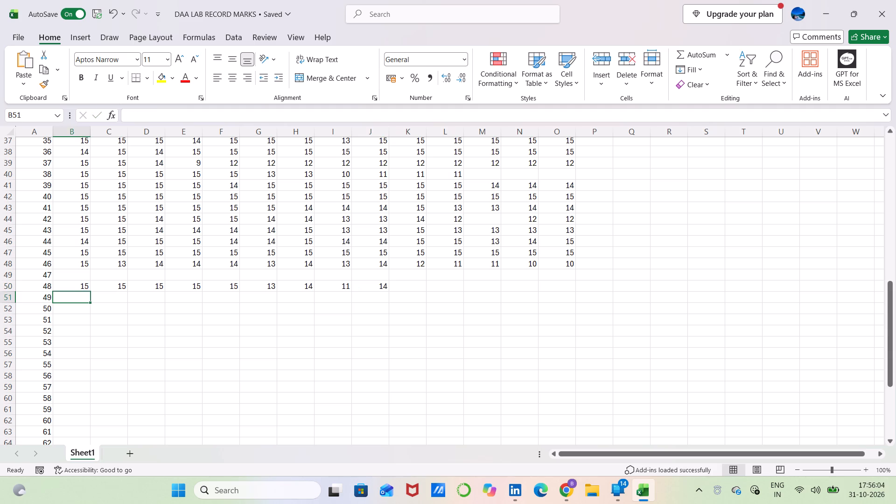
{"action": "key", "text": "1"}
{"action": "key", "text": "Right"}
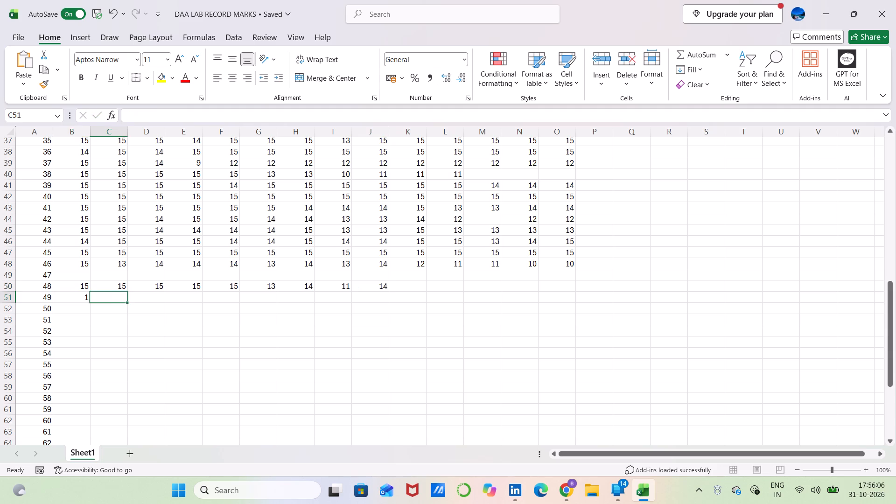
{"action": "key", "text": "Left"}
{"action": "type", "text": "15"}
{"action": "key", "text": "Right"}
{"action": "type", "text": "14"}
{"action": "key", "text": "Right"}
{"action": "key", "text": "1"}
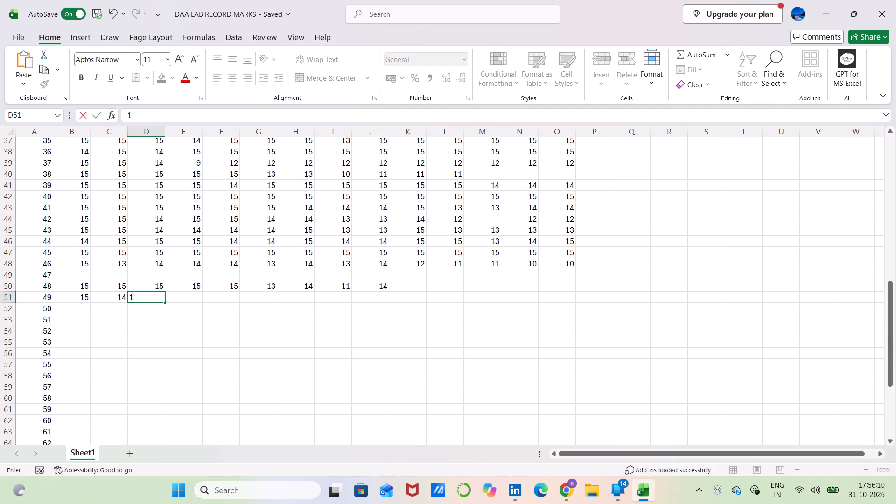
{"action": "key", "text": "5"}
{"action": "key", "text": "Right"}
{"action": "type", "text": "15"}
{"action": "key", "text": "Right"}
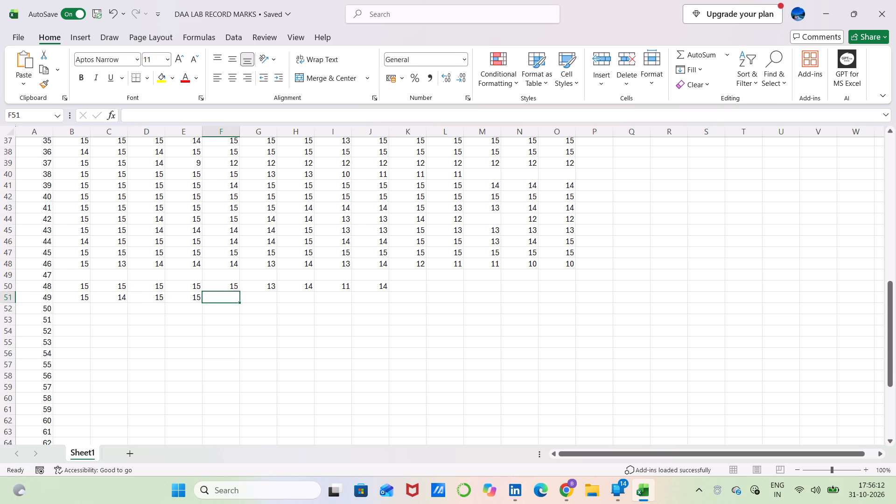
Enter 15 in each of F51 to L51 for roll number 49.
{"action": "type", "text": "15"}
{"action": "key", "text": "Right"}
{"action": "type", "text": "15"}
{"action": "key", "text": "Right"}
{"action": "type", "text": "15"}
{"action": "key", "text": "Right"}
{"action": "type", "text": "15"}
{"action": "key", "text": "Right"}
{"action": "type", "text": "15"}
{"action": "key", "text": "Right"}
{"action": "type", "text": "15"}
{"action": "key", "text": "Right"}
{"action": "type", "text": "15"}
{"action": "key", "text": "Right"}
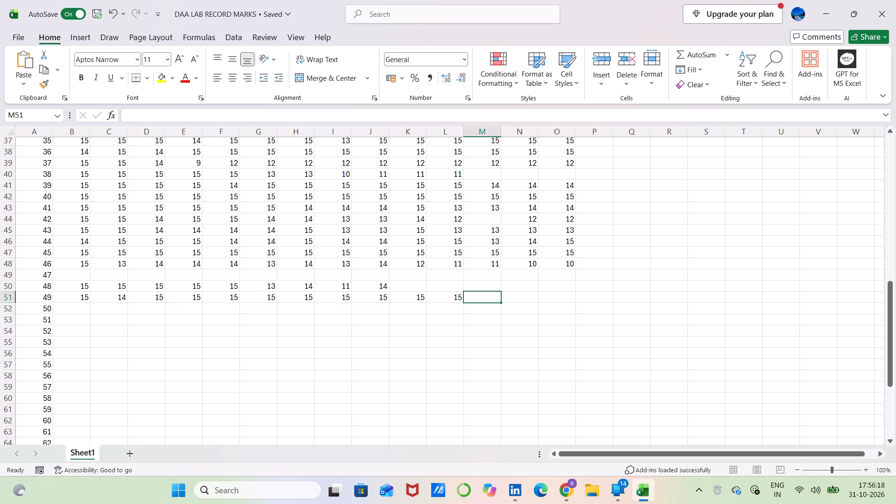
Enter 15, 15 and 14 in M51 to O51 to complete roll number 49.
{"action": "type", "text": "15"}
{"action": "key", "text": "Right"}
{"action": "type", "text": "15"}
{"action": "key", "text": "Right"}
{"action": "type", "text": "15"}
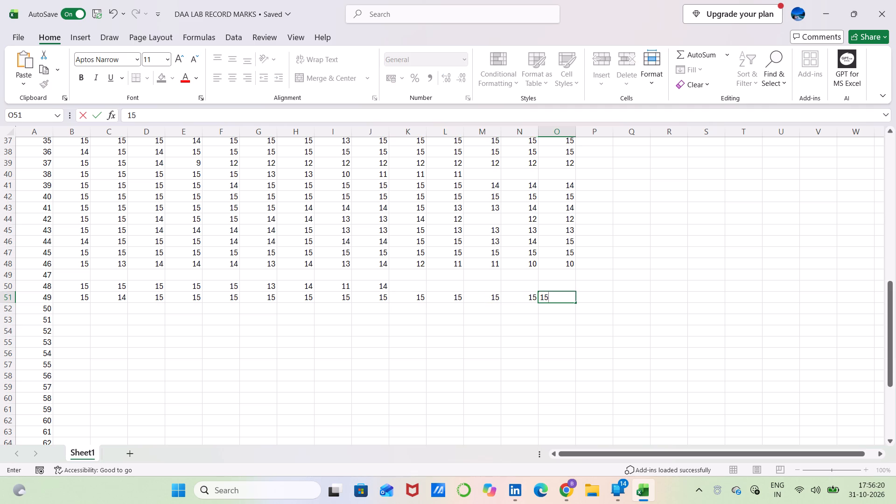
{"action": "key", "text": "BackSpace"}
{"action": "key", "text": "4"}
Change the mark in M51 for roll number 49 to 14.
{"action": "key", "text": "Left"}
{"action": "key", "text": "Left"}
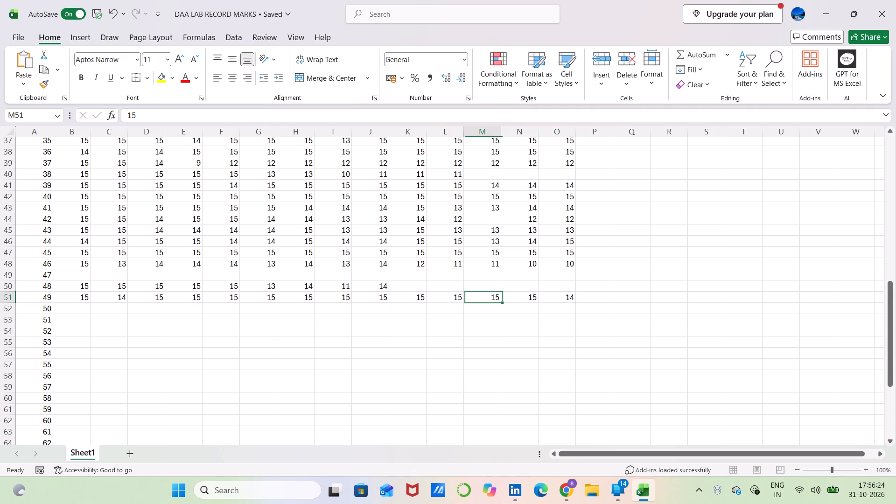
{"action": "key", "text": "BackSpace"}
{"action": "type", "text": "14"}
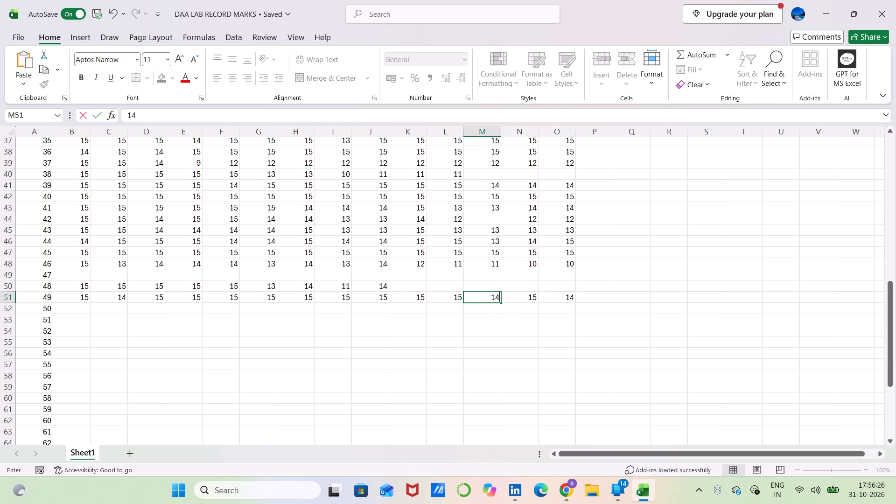
Enter 14, 14, 15, 15, 14, 14 and 14 in B52 to H52 for roll number 50.
{"action": "left_click", "coordinate": [67, 307]}
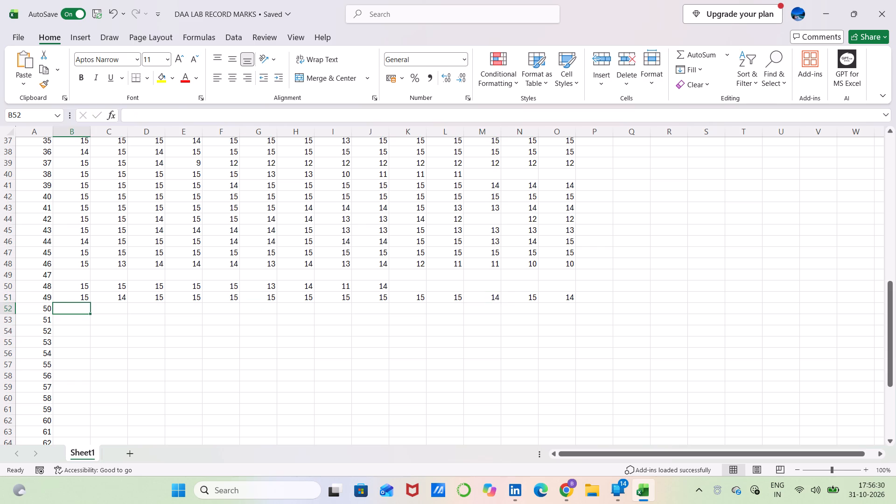
{"action": "type", "text": "14"}
{"action": "key", "text": "Right"}
{"action": "type", "text": "14"}
{"action": "key", "text": "Right"}
{"action": "type", "text": "15"}
{"action": "key", "text": "Right"}
{"action": "type", "text": "15"}
{"action": "key", "text": "Right"}
{"action": "type", "text": "14"}
{"action": "key", "text": "Right"}
{"action": "type", "text": "14"}
{"action": "key", "text": "Right"}
{"action": "type", "text": "14"}
{"action": "key", "text": "Right"}
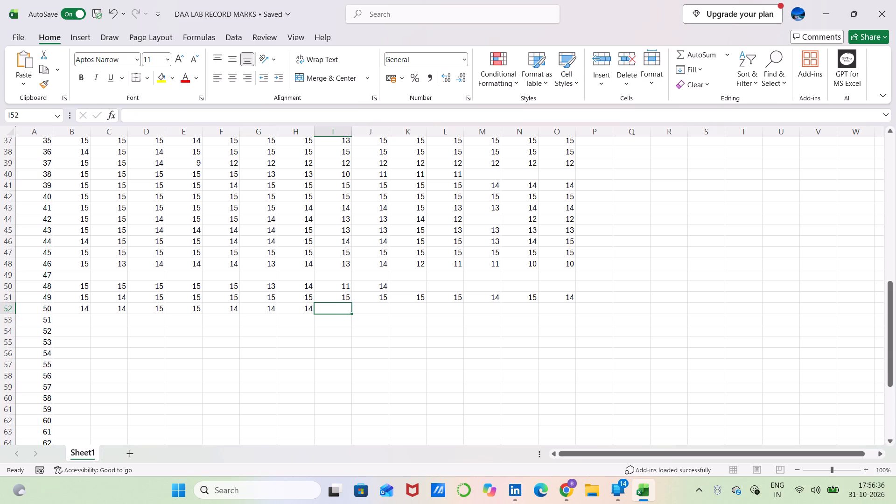
Enter 15, 14, 14, 14, 14, 12 and 12 in I52 to O52 to complete roll number 50.
{"action": "type", "text": "15"}
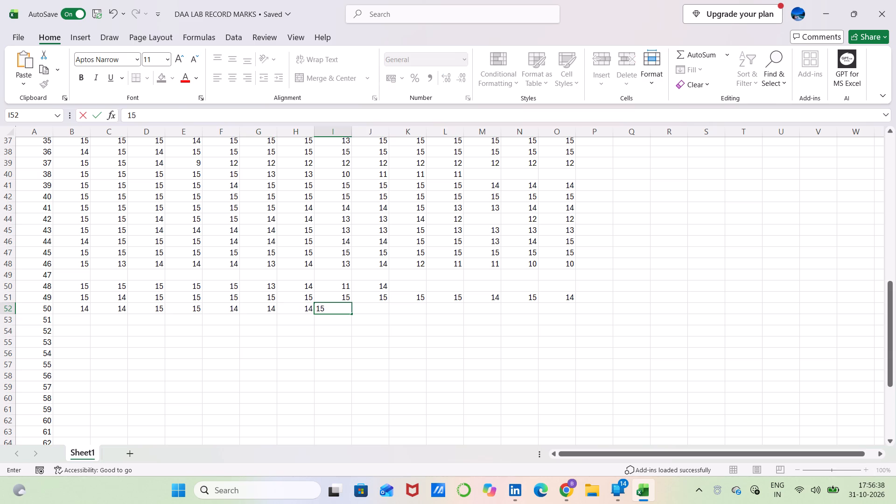
{"action": "key", "text": "Right"}
{"action": "key", "text": "1"}
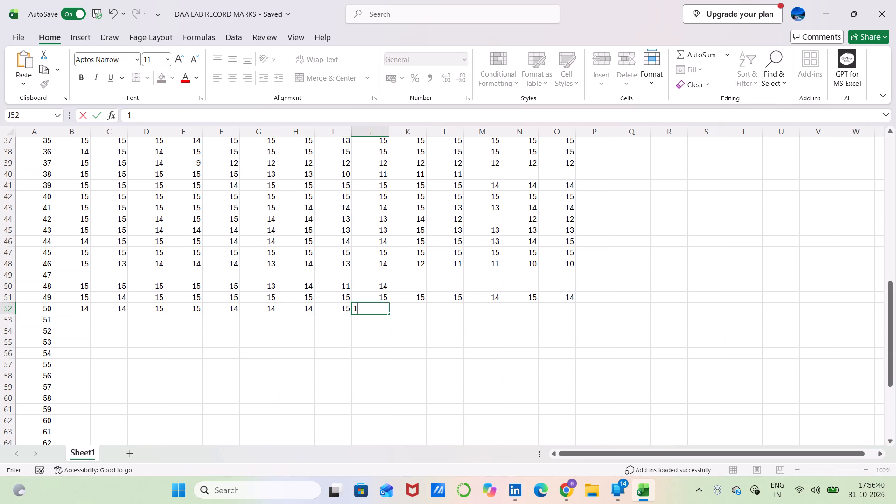
{"action": "key", "text": "4"}
{"action": "key", "text": "Right"}
{"action": "type", "text": "14"}
{"action": "key", "text": "Right"}
{"action": "type", "text": "14"}
{"action": "key", "text": "Right"}
{"action": "type", "text": "14"}
{"action": "key", "text": "Right"}
{"action": "type", "text": "12"}
{"action": "key", "text": "Right"}
{"action": "type", "text": "12"}
{"action": "key", "text": "Right"}
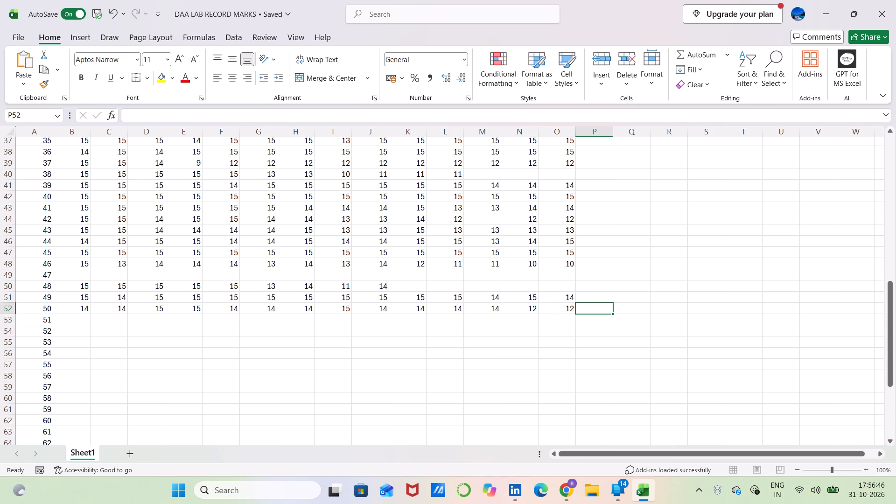
Enter 15, 14, 15 and 14 in B53 to E53 for roll number 51.
{"action": "left_click", "coordinate": [64, 319]}
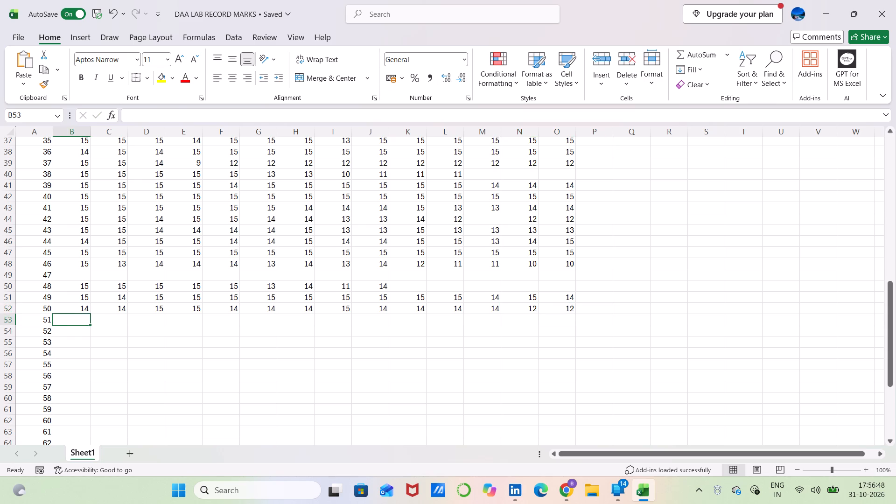
{"action": "type", "text": "15"}
{"action": "key", "text": "Right"}
{"action": "type", "text": "14"}
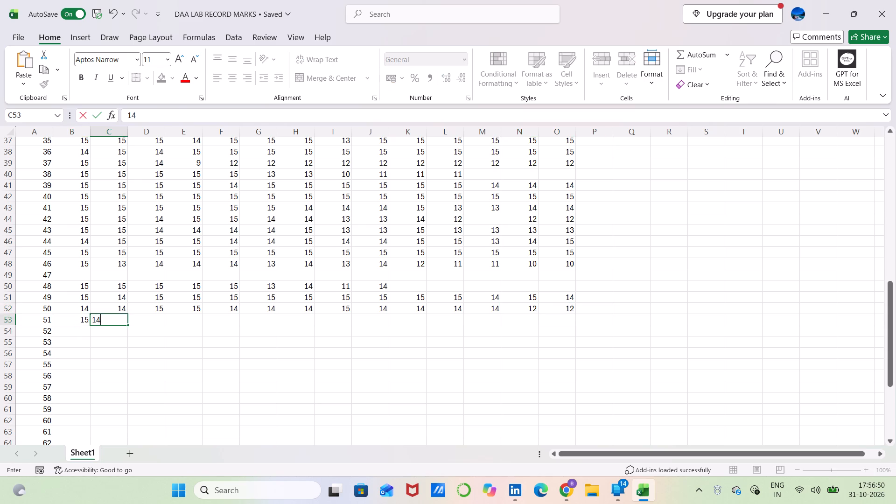
{"action": "key", "text": "Right"}
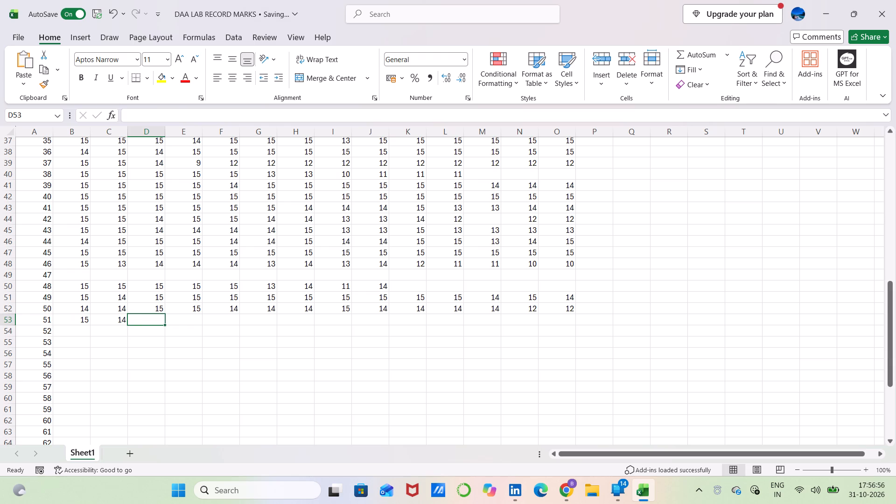
{"action": "key", "text": "1"}
{"action": "key", "text": "5"}
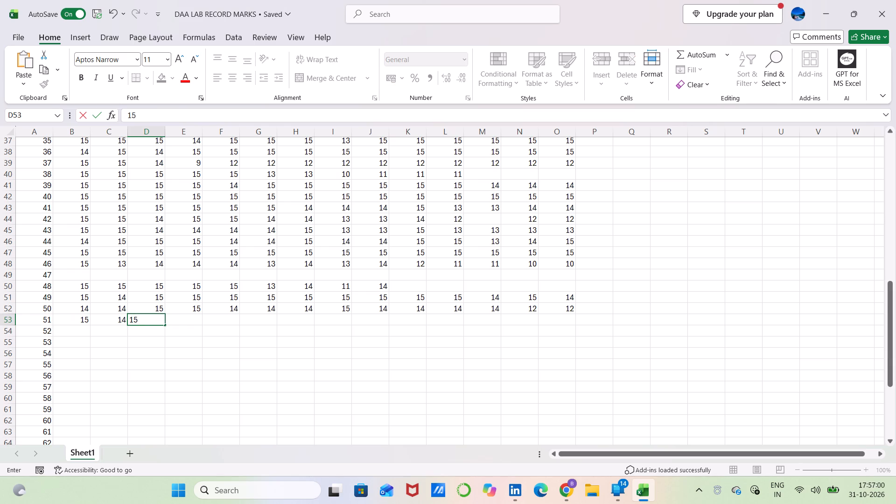
{"action": "key", "text": "Right"}
{"action": "type", "text": "14"}
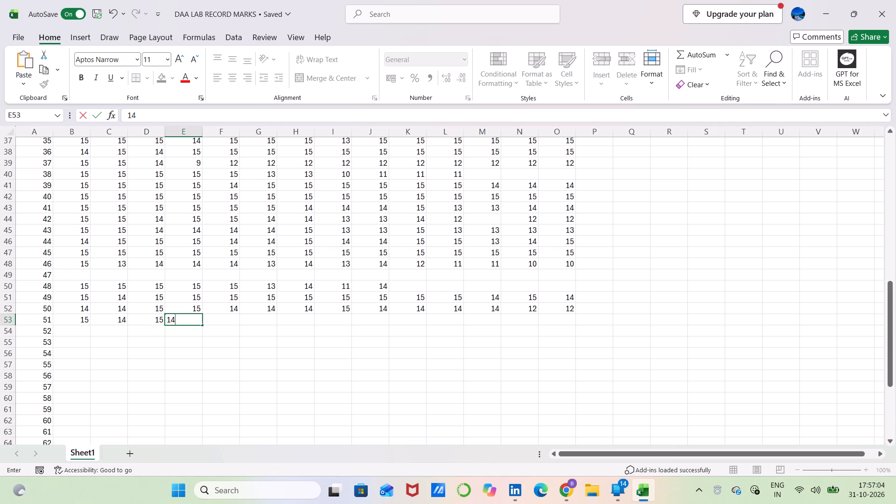
Fill the 14 from E53 across to O53 for roll number 51.
{"action": "left_click_drag", "start_coordinate": [202, 325], "coordinate": [231, 324]}
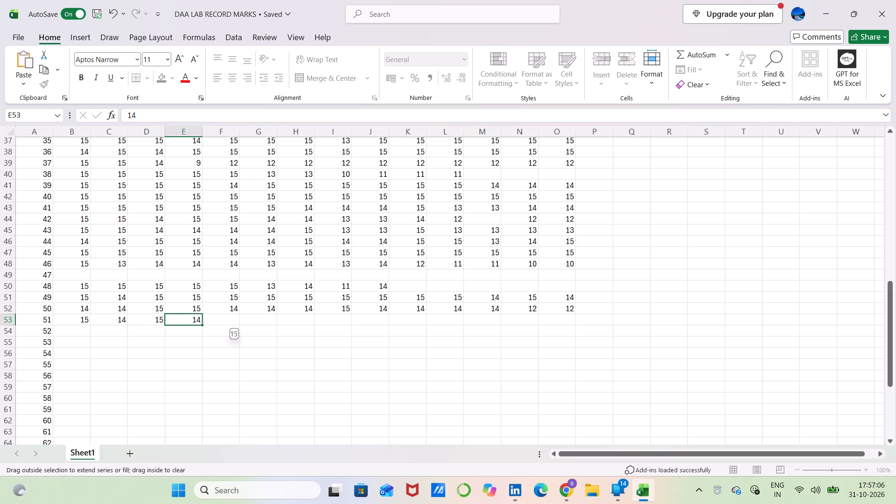
{"action": "left_click_drag", "start_coordinate": [231, 324], "coordinate": [586, 325]}
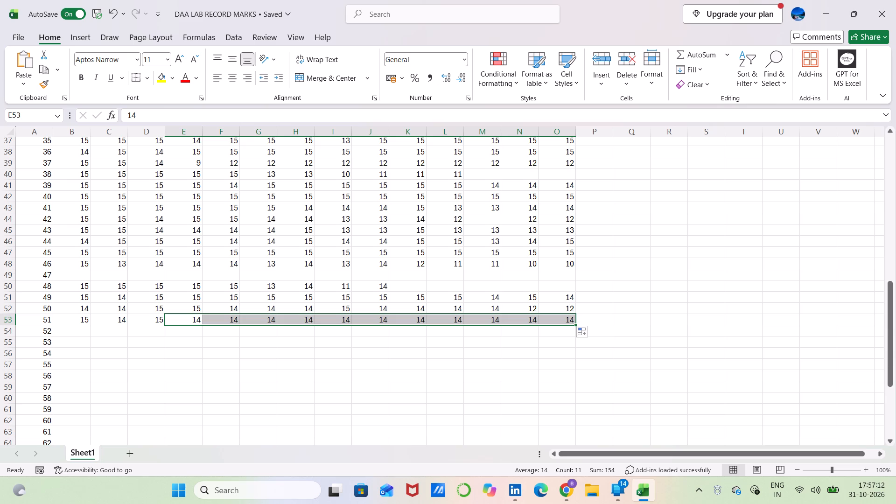
Change the mark in N53 for roll number 51 to 13.
{"action": "left_click", "coordinate": [531, 320]}
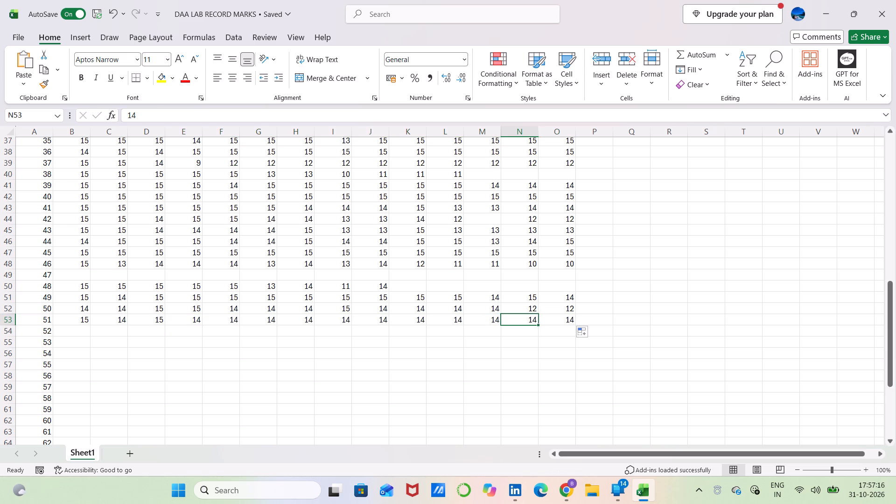
{"action": "key", "text": "BackSpace"}
{"action": "type", "text": "13"}
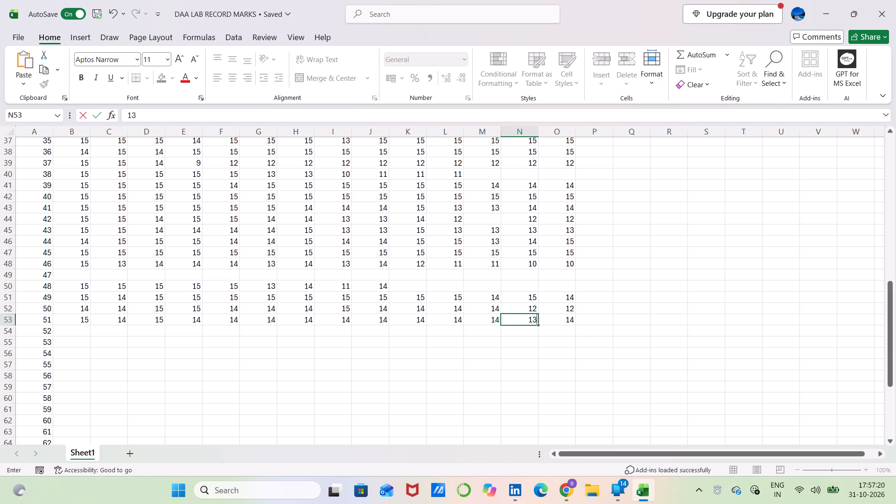
Enter 15, 15, 15, 15, 14 and 13 in B54 to G54 for roll number 52.
{"action": "left_click", "coordinate": [70, 331]}
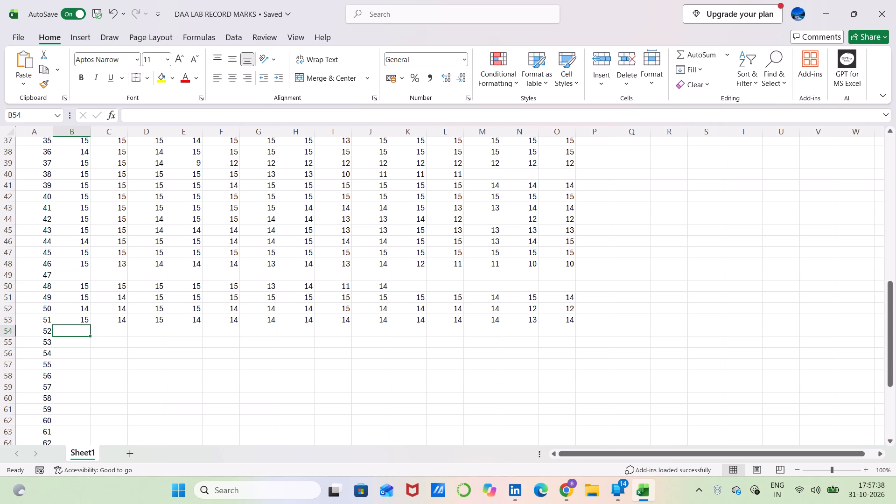
{"action": "type", "text": "15"}
{"action": "key", "text": "Right"}
{"action": "type", "text": "15"}
{"action": "key", "text": "Right"}
{"action": "type", "text": "15"}
{"action": "key", "text": "Right"}
{"action": "type", "text": "15"}
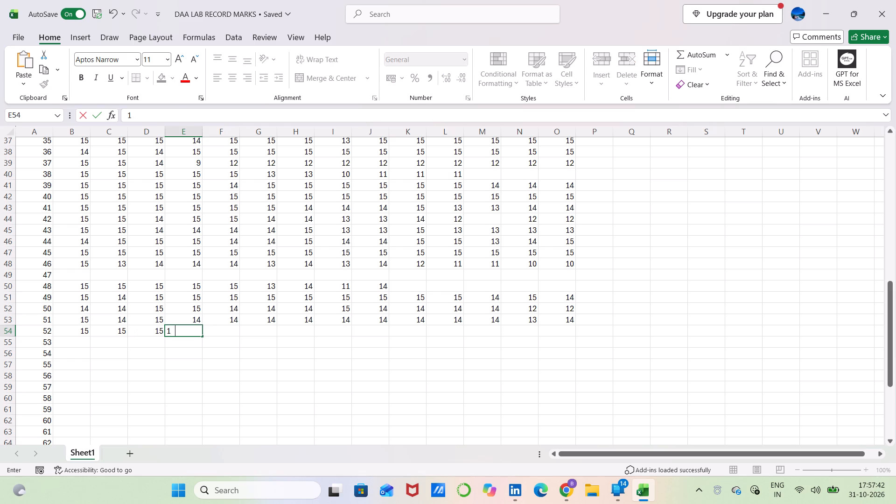
{"action": "key", "text": "Right"}
{"action": "type", "text": "14"}
{"action": "key", "text": "Right"}
{"action": "type", "text": "13"}
{"action": "key", "text": "Right"}
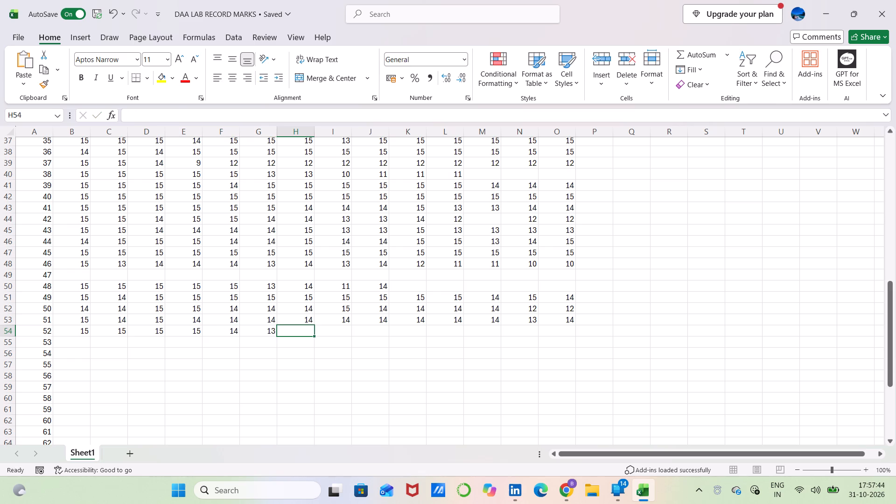
Enter 14, 14, 13 and 14 in H54 to K54 for roll number 52.
{"action": "type", "text": "14"}
{"action": "key", "text": "Right"}
{"action": "type", "text": "14"}
{"action": "key", "text": "Right"}
{"action": "type", "text": "13"}
{"action": "key", "text": "Right"}
{"action": "type", "text": "13"}
{"action": "key", "text": "BackSpace"}
{"action": "key", "text": "4"}
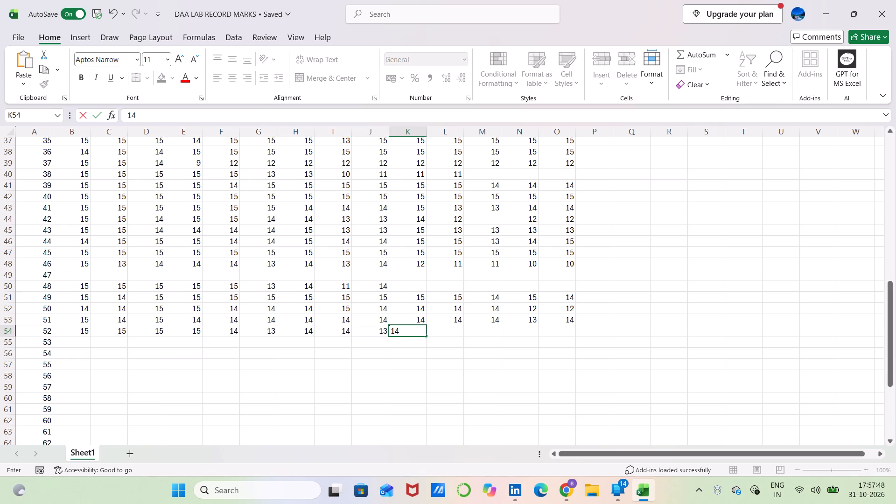
{"action": "key", "text": "Right"}
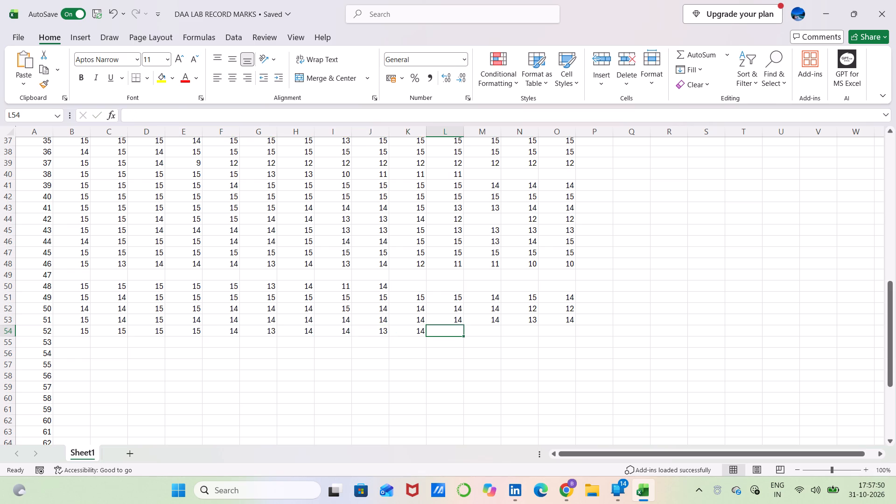
Enter 15, 14, 13 and 14 in L54 to O54 to complete roll number 52.
{"action": "type", "text": "15"}
{"action": "key", "text": "Right"}
{"action": "type", "text": "14"}
{"action": "key", "text": "Right"}
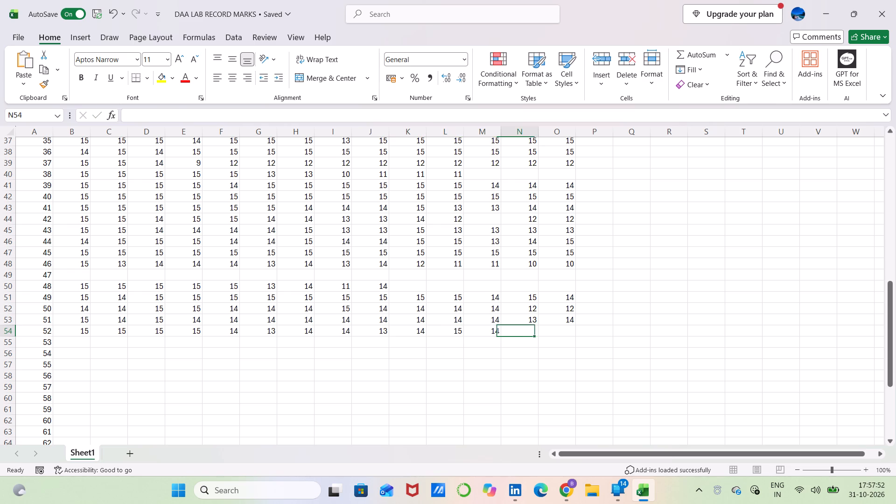
{"action": "type", "text": "13"}
{"action": "key", "text": "Right"}
{"action": "type", "text": "14"}
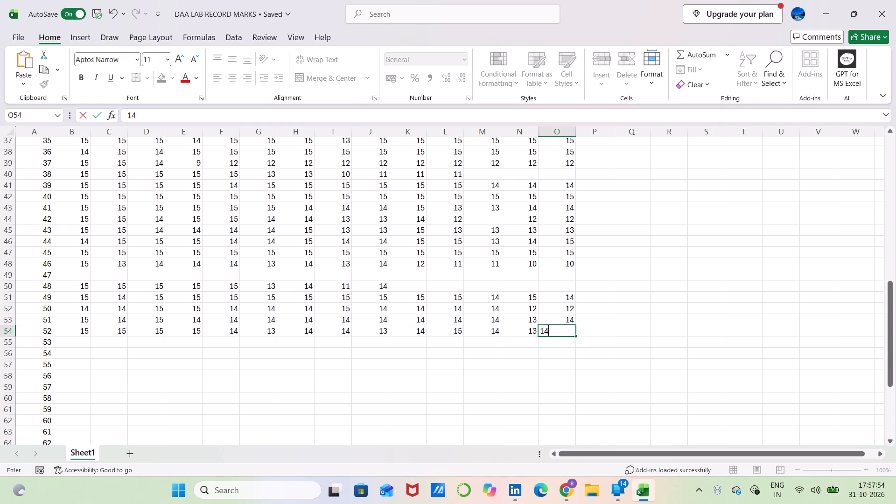
Enter 15, 14, 15, 15, 14 and 14 in B55 to G55 for roll number 53.
{"action": "left_click", "coordinate": [73, 337]}
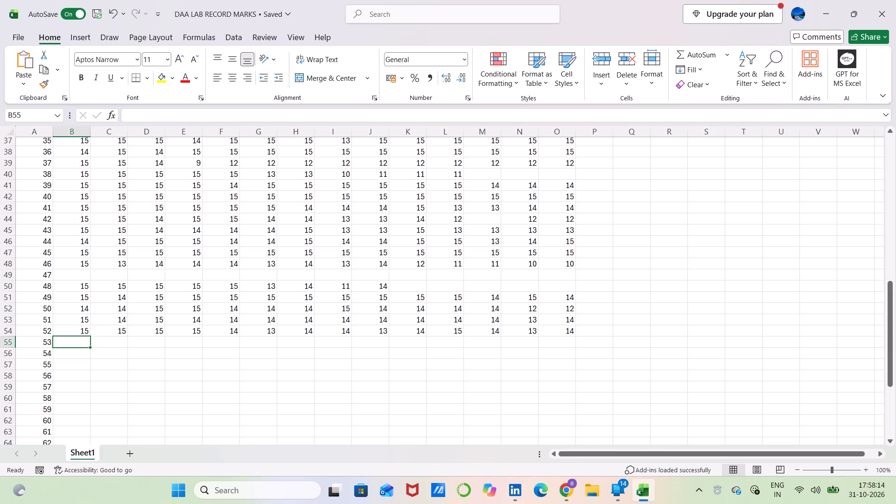
{"action": "type", "text": "15"}
{"action": "key", "text": "Right"}
{"action": "type", "text": "14"}
{"action": "key", "text": "Right"}
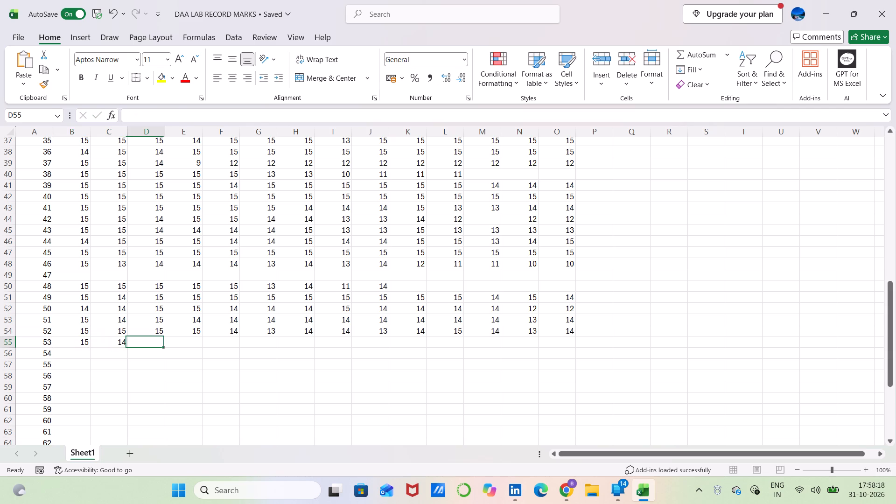
{"action": "type", "text": "15"}
{"action": "key", "text": "Right"}
{"action": "type", "text": "15"}
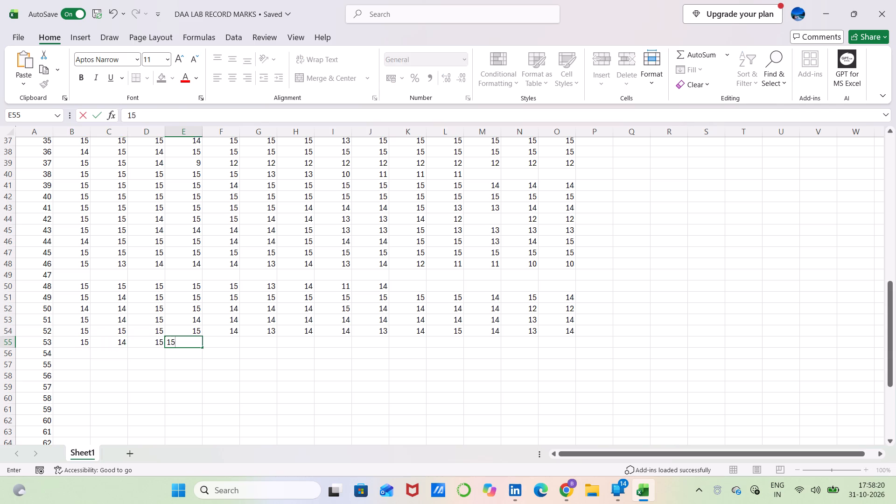
{"action": "key", "text": "Right"}
{"action": "type", "text": "14"}
{"action": "key", "text": "Right"}
{"action": "type", "text": "14"}
{"action": "key", "text": "Right"}
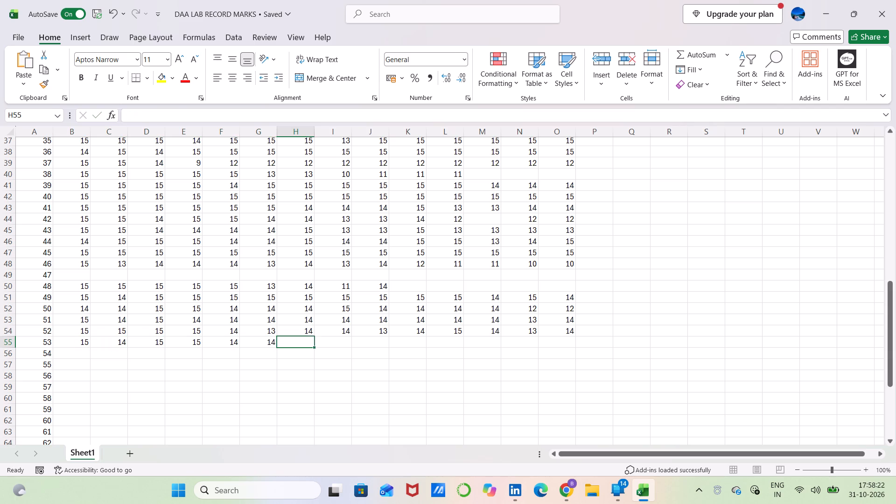
Enter 14, 15, 14 and 14 in H55 to K55 for roll number 53.
{"action": "type", "text": "14"}
{"action": "key", "text": "Right"}
{"action": "type", "text": "15"}
{"action": "key", "text": "Right"}
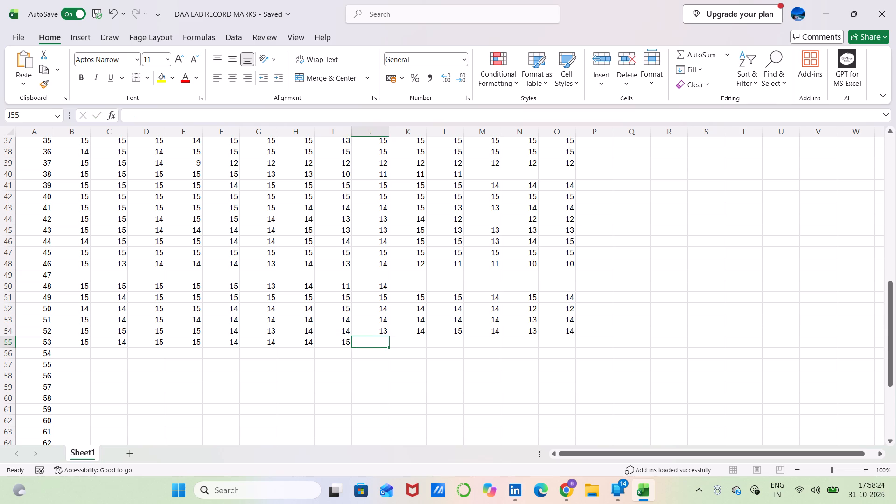
{"action": "type", "text": "14"}
{"action": "key", "text": "Right"}
{"action": "type", "text": "14"}
{"action": "key", "text": "Right"}
Enter 15, 12, 12 and 12 in L55 to O55 to complete roll number 53.
{"action": "type", "text": "15"}
{"action": "key", "text": "Right"}
{"action": "type", "text": "12"}
{"action": "key", "text": "Right"}
{"action": "type", "text": "12"}
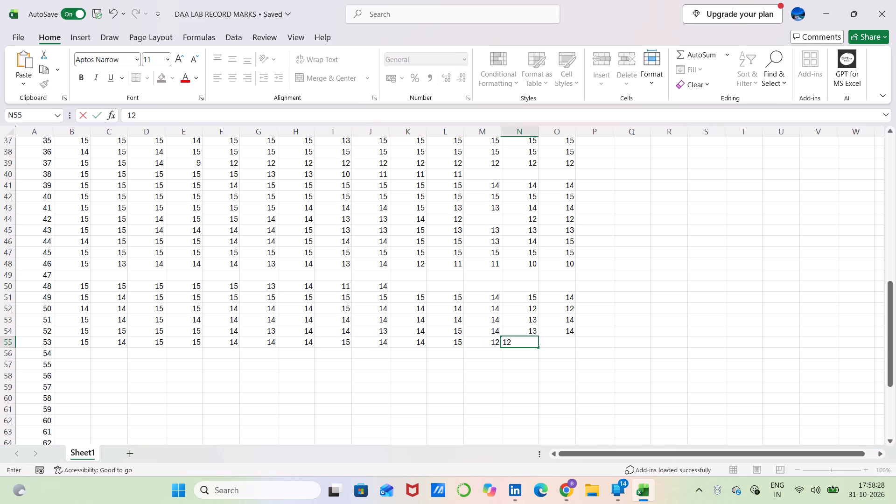
{"action": "key", "text": "Right"}
{"action": "type", "text": "12"}
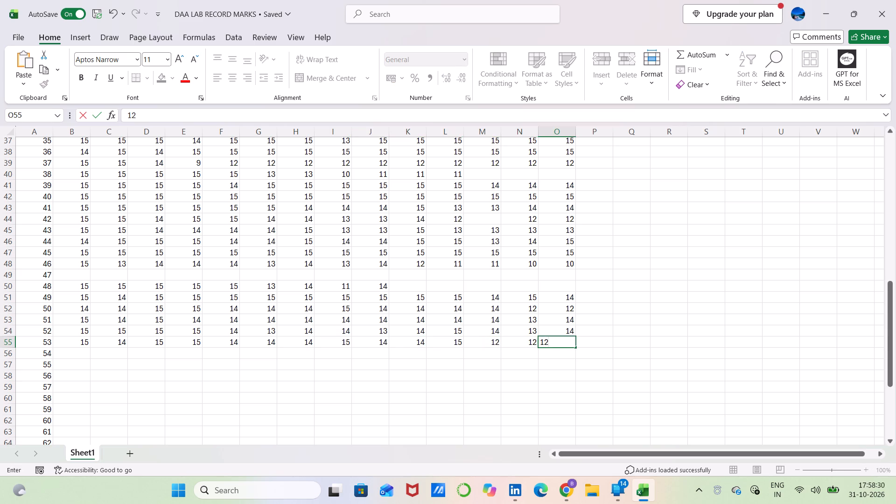
Enter 15, 15, 15, 14 and 15 in B56 to F56 for roll number 54.
{"action": "left_click", "coordinate": [73, 357]}
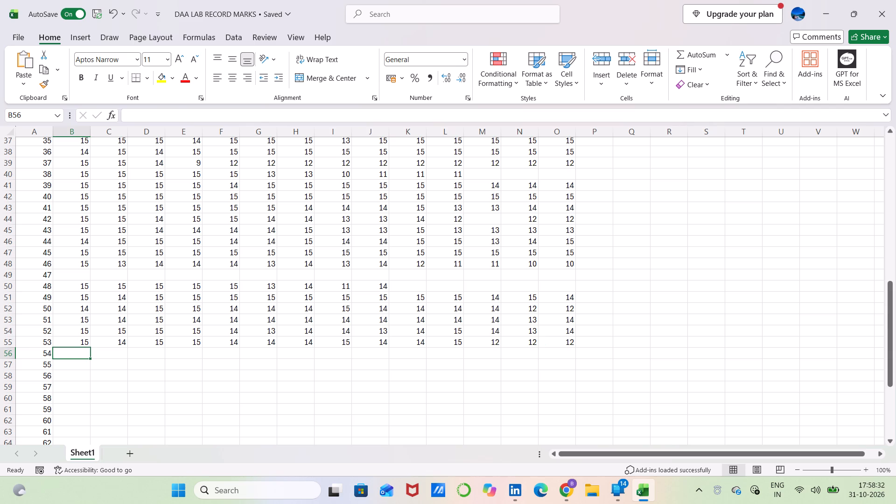
{"action": "key", "text": "1"}
{"action": "key", "text": "5"}
{"action": "key", "text": "Right"}
{"action": "type", "text": "15"}
{"action": "key", "text": "Right"}
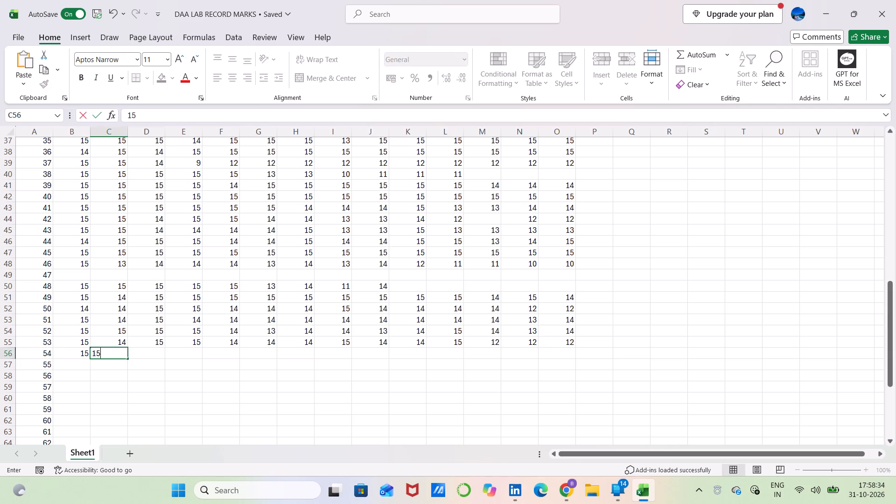
{"action": "type", "text": "15"}
{"action": "key", "text": "Right"}
{"action": "type", "text": "14"}
{"action": "key", "text": "Right"}
{"action": "type", "text": "15"}
{"action": "key", "text": "Right"}
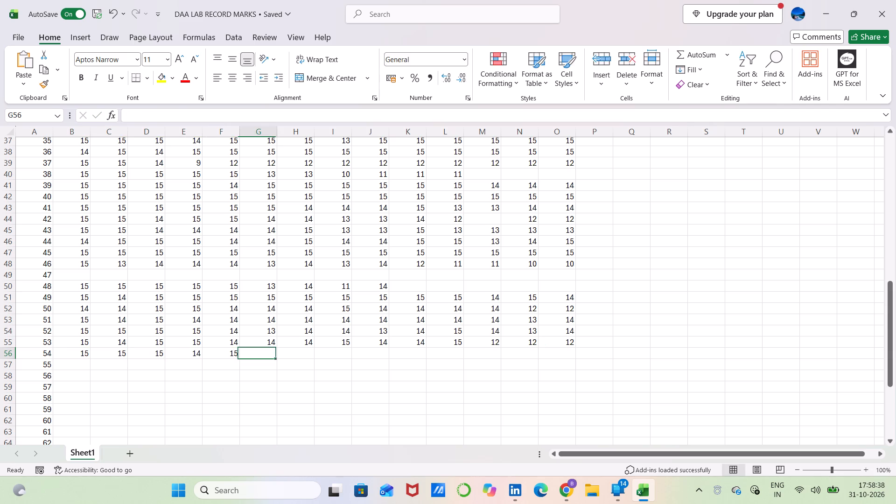
Enter 15, 15, 14, 15 and 14 in G56 to K56 for roll number 54.
{"action": "type", "text": "15"}
{"action": "key", "text": "Right"}
{"action": "type", "text": "15"}
{"action": "key", "text": "Right"}
{"action": "type", "text": "14"}
{"action": "key", "text": "Right"}
{"action": "type", "text": "15"}
{"action": "key", "text": "Right"}
{"action": "type", "text": "14"}
{"action": "key", "text": "Right"}
Enter 14, 15, 15 and 15 in L56 to O56 to complete roll number 54.
{"action": "type", "text": "14"}
{"action": "key", "text": "Right"}
{"action": "type", "text": "15"}
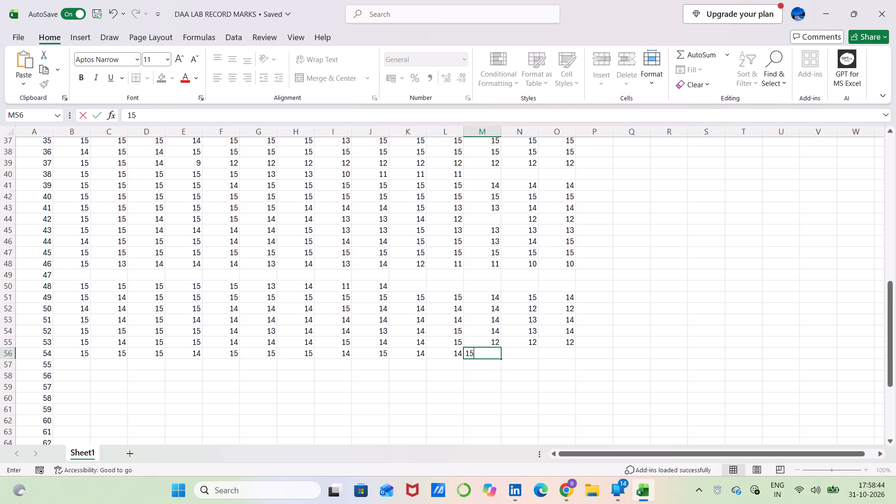
{"action": "key", "text": "Right"}
{"action": "type", "text": "15"}
{"action": "key", "text": "Right"}
{"action": "type", "text": "15"}
{"action": "key", "text": "Right"}
Enter 14, 15, 14 and 15 in B57 to E57 for roll number 55.
{"action": "left_click", "coordinate": [73, 366]}
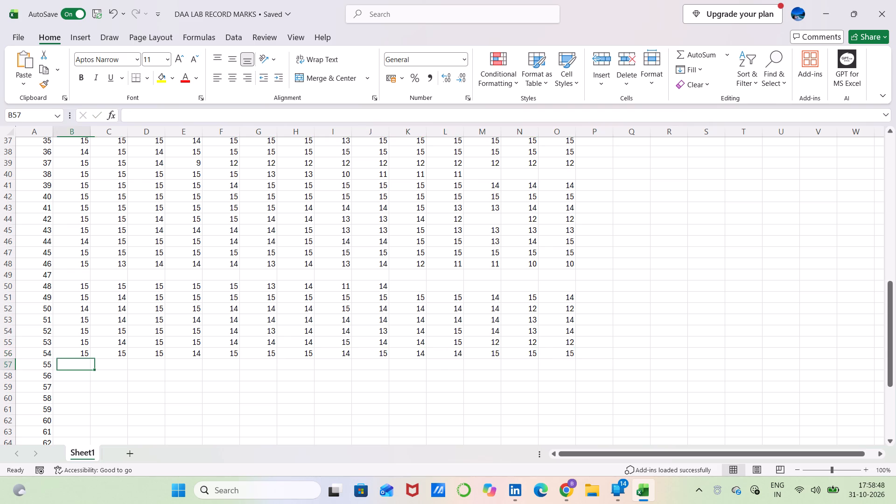
{"action": "key", "text": "1"}
{"action": "key", "text": "Right"}
{"action": "key", "text": "4"}
{"action": "key", "text": "Left"}
{"action": "type", "text": "14"}
{"action": "key", "text": "Right"}
{"action": "type", "text": "15"}
{"action": "key", "text": "Right"}
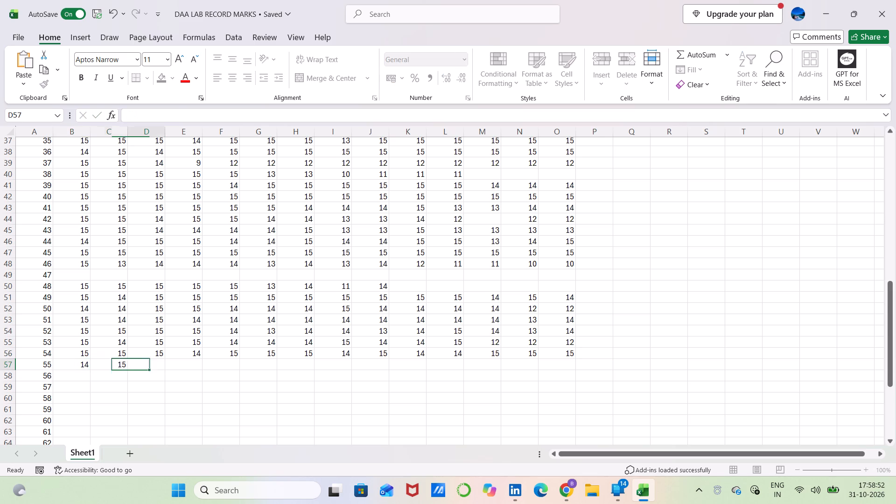
{"action": "type", "text": "14"}
{"action": "key", "text": "Right"}
{"action": "type", "text": "15"}
{"action": "key", "text": "Right"}
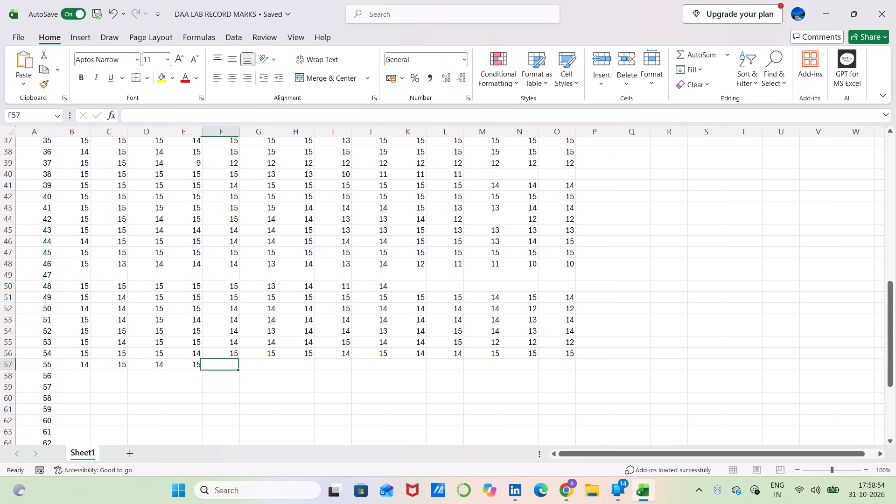
Enter 15 in F57 to H57 and fill the 15 across to O57 to complete roll number 55.
{"action": "type", "text": "15"}
{"action": "key", "text": "Right"}
{"action": "type", "text": "15"}
{"action": "key", "text": "Right"}
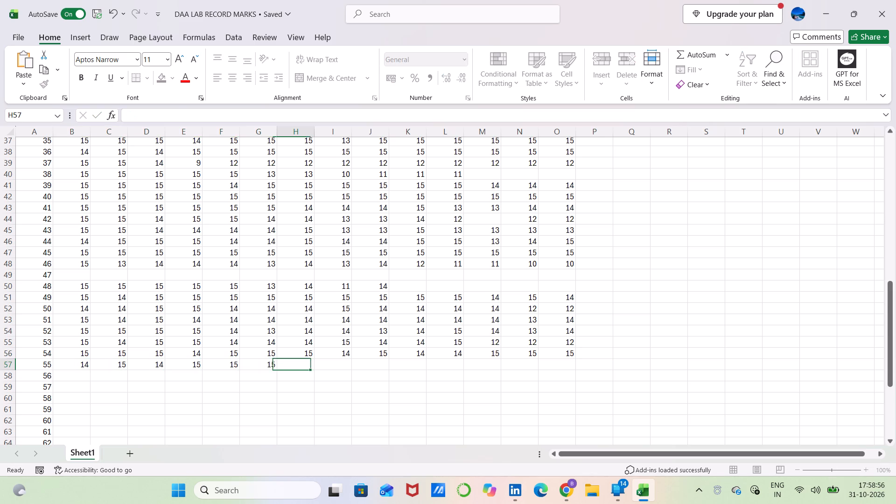
{"action": "type", "text": "15"}
{"action": "key", "text": "Right"}
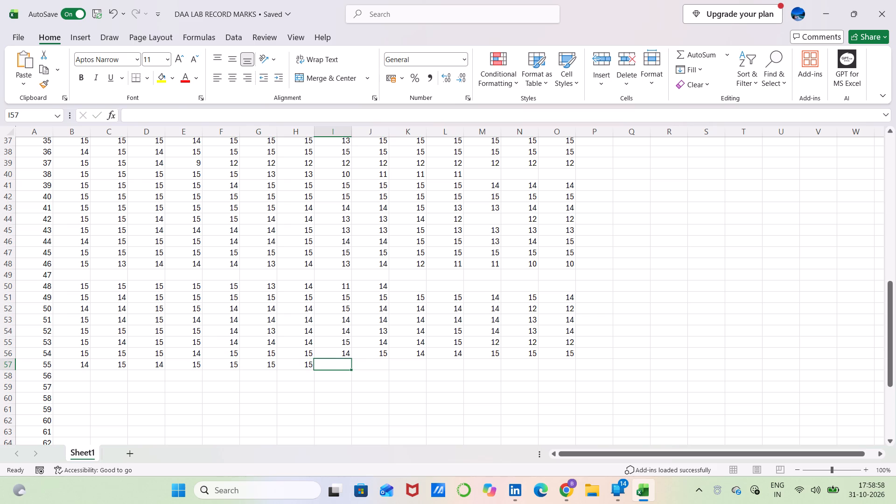
{"action": "left_click", "coordinate": [294, 365]}
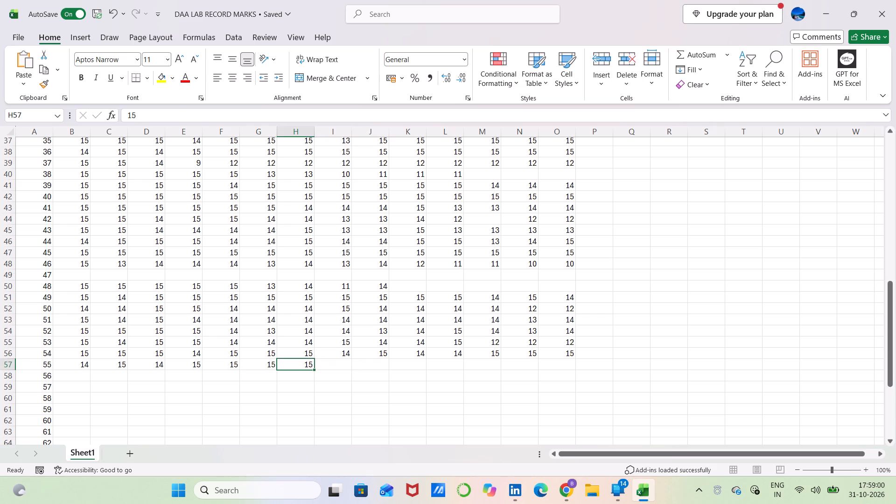
{"action": "left_click_drag", "start_coordinate": [314, 368], "coordinate": [593, 366]}
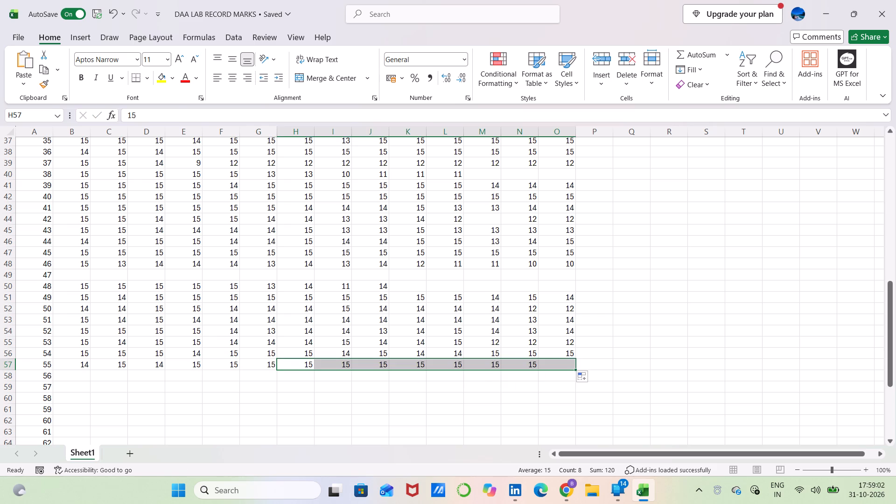
Enter 15, 15, 12 and 14 in B58 to E58 for roll number 56.
{"action": "left_click", "coordinate": [61, 377]}
{"action": "scroll", "coordinate": [61, 377], "scroll_direction": "down", "scroll_amount": 1}
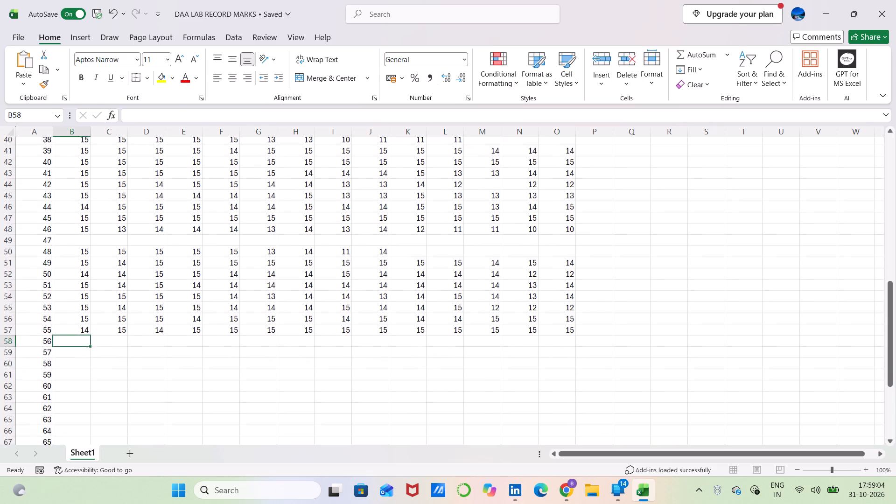
{"action": "scroll", "coordinate": [61, 377], "scroll_direction": "down", "scroll_amount": 3}
{"action": "scroll", "coordinate": [63, 289], "scroll_direction": "up", "scroll_amount": 1}
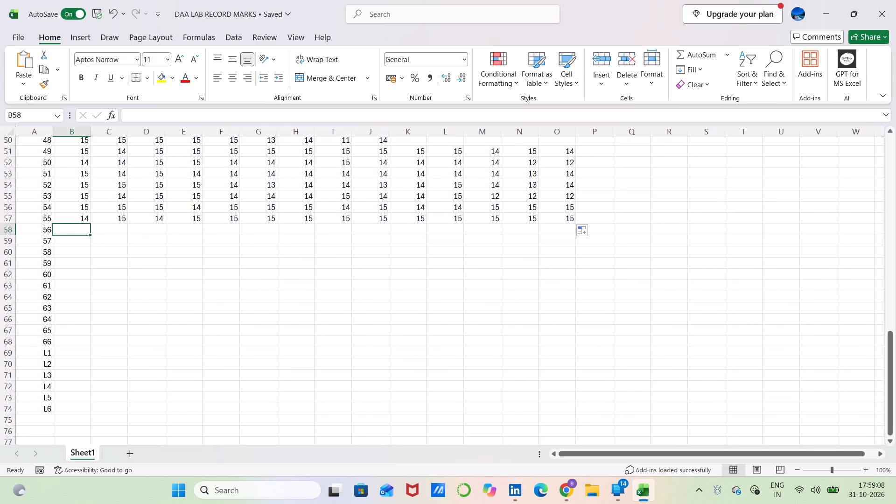
{"action": "key", "text": "1"}
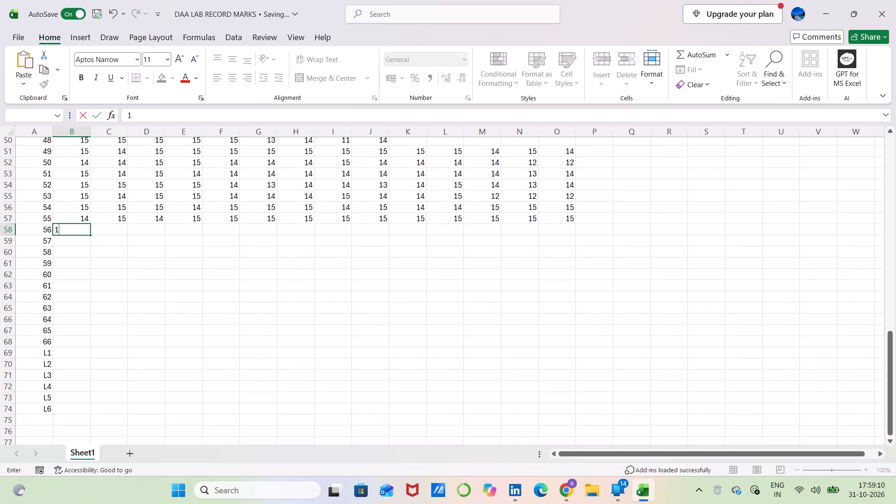
{"action": "key", "text": "5"}
{"action": "key", "text": "Right"}
{"action": "type", "text": "15"}
{"action": "key", "text": "Right"}
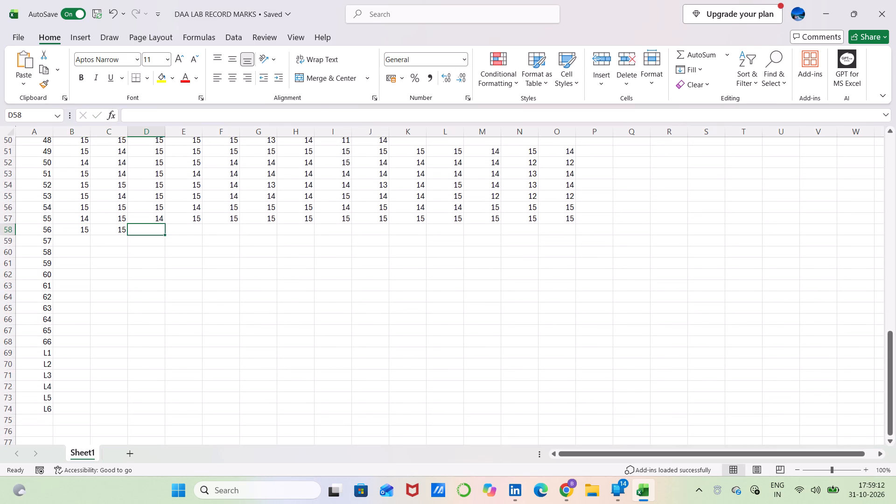
{"action": "type", "text": "12"}
{"action": "key", "text": "Right"}
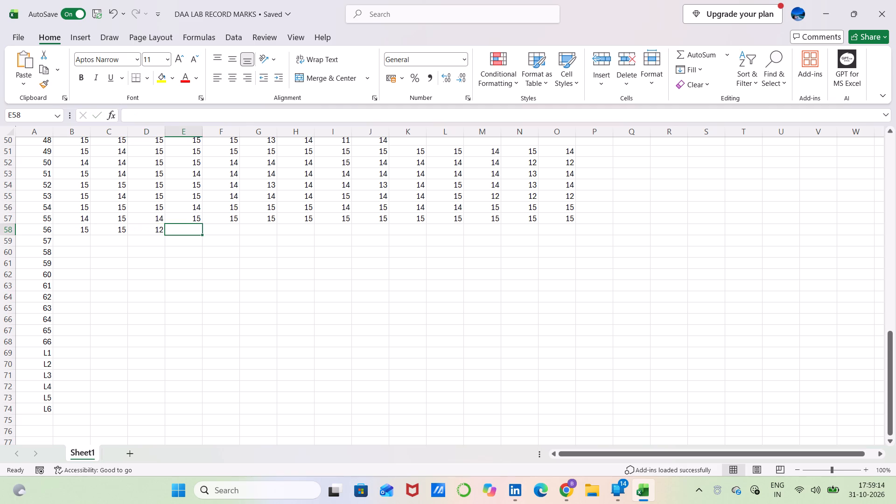
{"action": "type", "text": "14"}
{"action": "key", "text": "Right"}
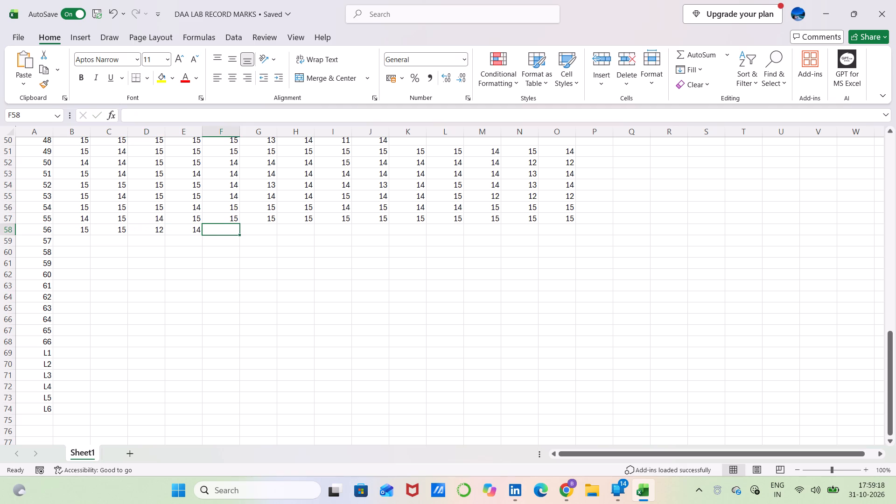
Enter 14 in F58 and fill it across to O58 for roll number 56.
{"action": "type", "text": "14"}
{"action": "key", "text": "Right"}
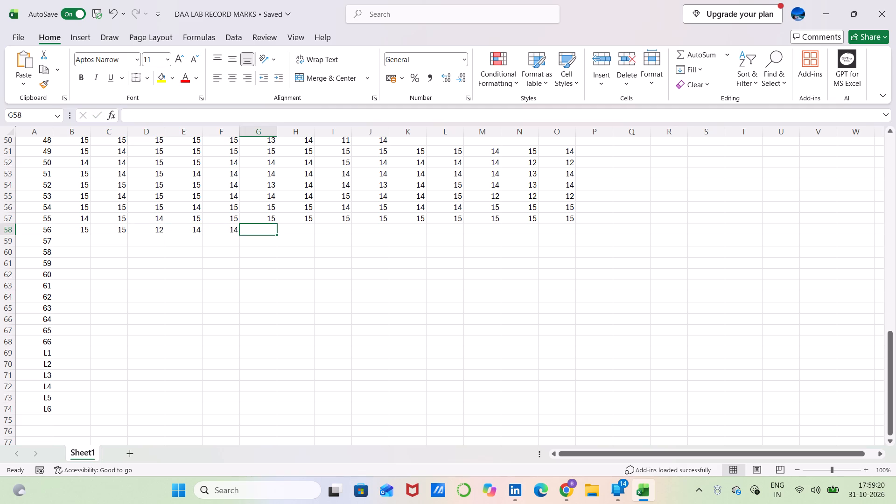
{"action": "left_click", "coordinate": [216, 232]}
{"action": "left_click_drag", "start_coordinate": [238, 234], "coordinate": [554, 236]}
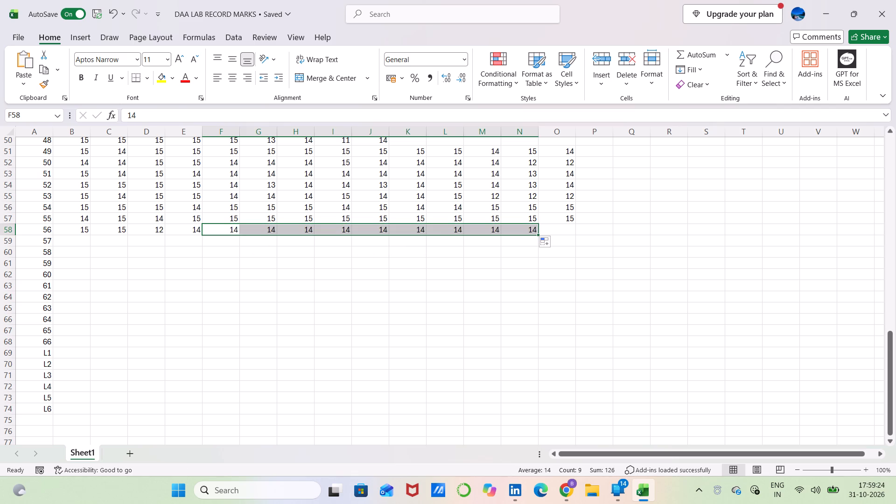
{"action": "left_click_drag", "start_coordinate": [538, 233], "coordinate": [594, 233]}
{"action": "left_click", "coordinate": [502, 250]}
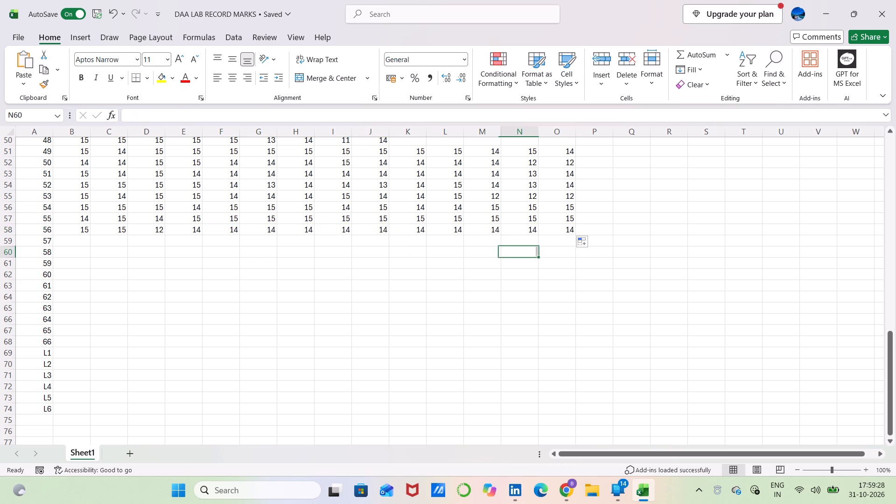
Change the mark in L58 for roll number 56 to 13.
{"action": "left_click", "coordinate": [455, 231]}
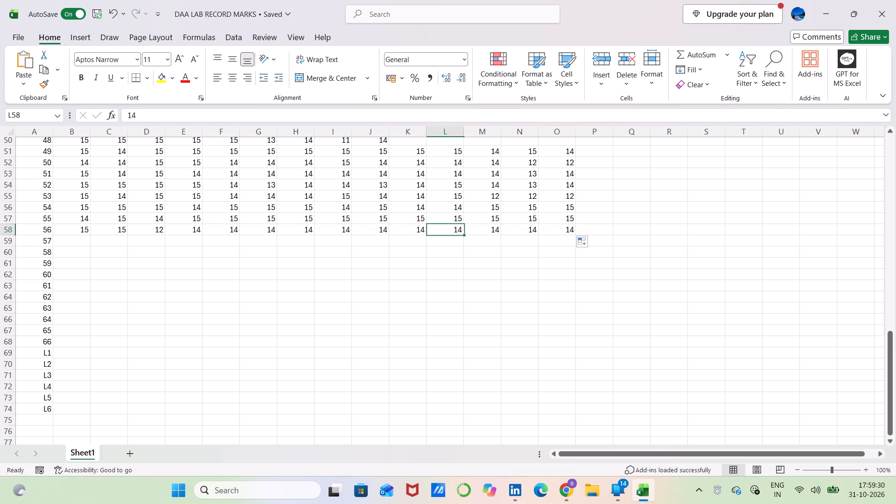
{"action": "scroll", "coordinate": [455, 231], "scroll_direction": "up", "scroll_amount": 9}
{"action": "scroll", "coordinate": [455, 231], "scroll_direction": "down", "scroll_amount": 5}
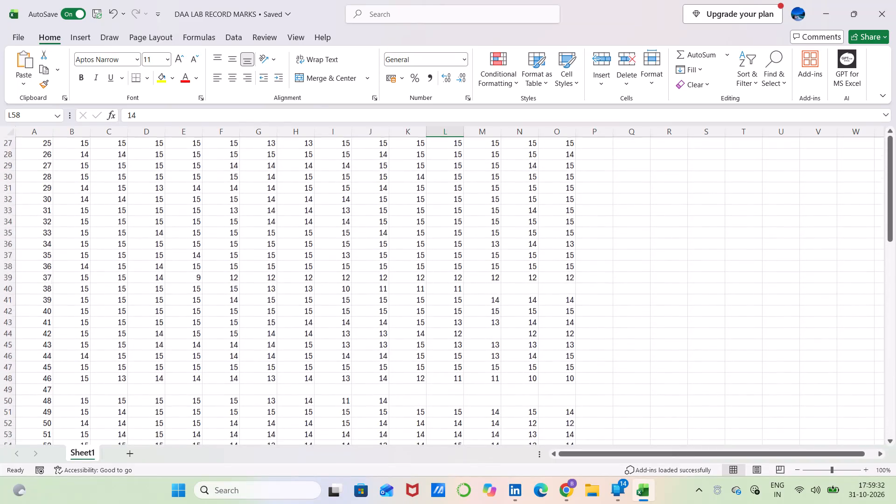
{"action": "scroll", "coordinate": [455, 231], "scroll_direction": "down", "scroll_amount": 2}
{"action": "left_click", "coordinate": [455, 254]}
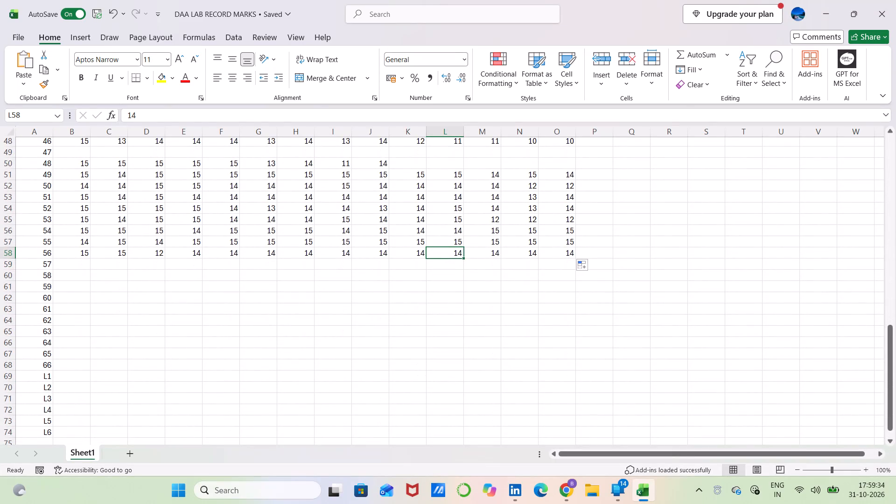
{"action": "key", "text": "BackSpace"}
{"action": "type", "text": "13"}
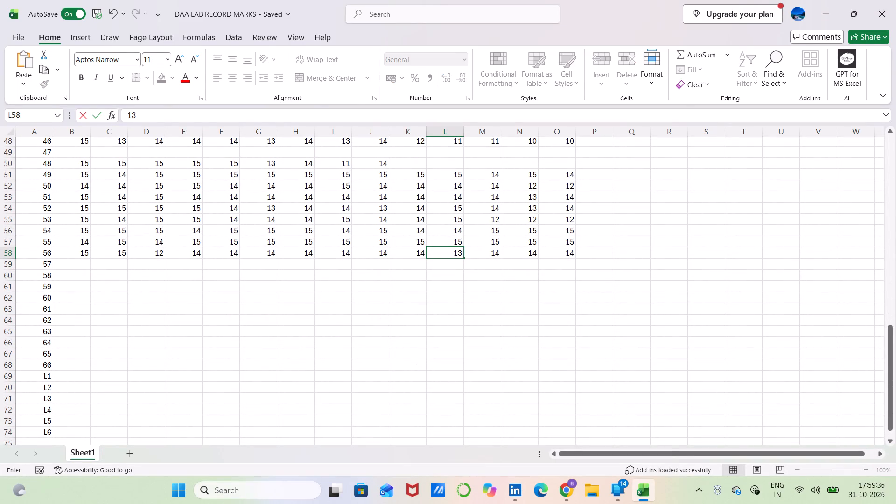
Enter 14 in both B59 and C59 for roll number 57.
{"action": "left_click", "coordinate": [75, 265]}
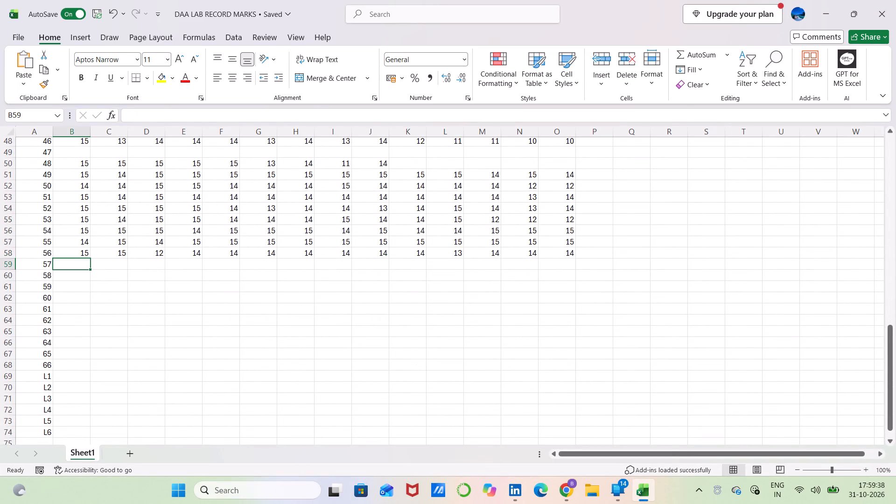
{"action": "type", "text": "14"}
{"action": "key", "text": "Right"}
{"action": "type", "text": "14"}
{"action": "key", "text": "Right"}
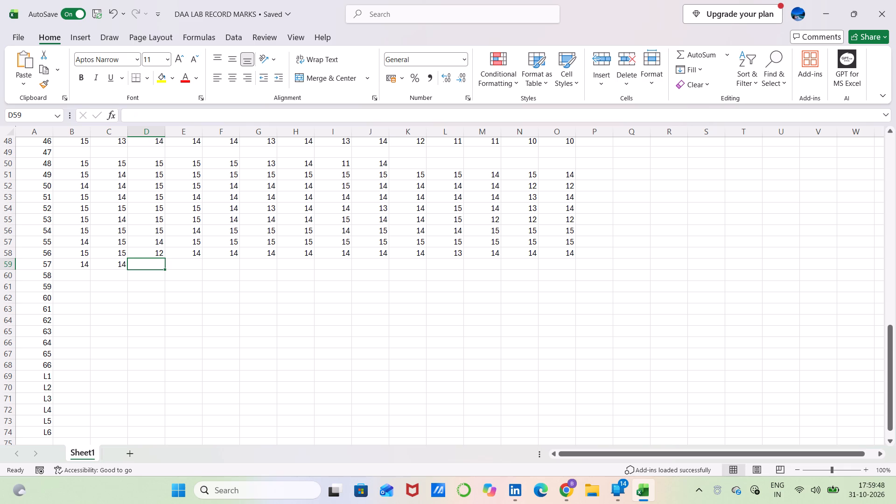
{"action": "key", "text": "1"}
{"action": "key", "text": "Right"}
{"action": "key", "text": "Left"}
{"action": "type", "text": "11"}
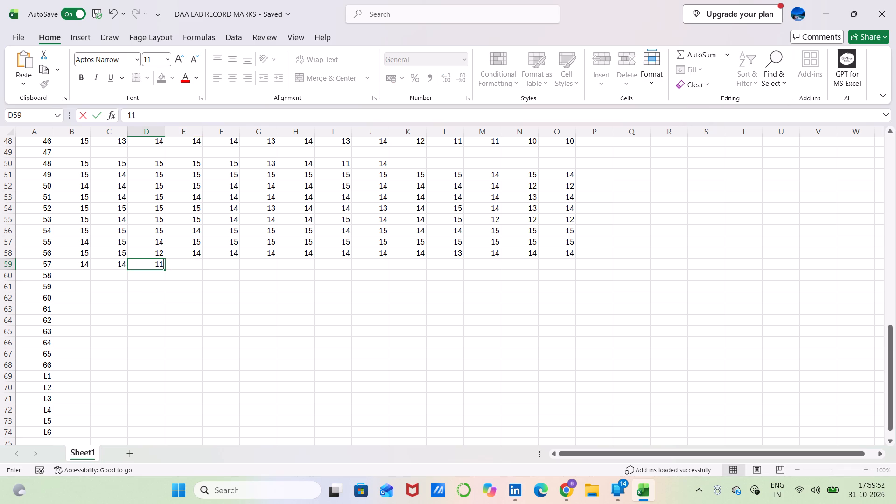
{"action": "left_click_drag", "start_coordinate": [164, 267], "coordinate": [380, 259]}
{"action": "left_click_drag", "start_coordinate": [165, 270], "coordinate": [531, 266]}
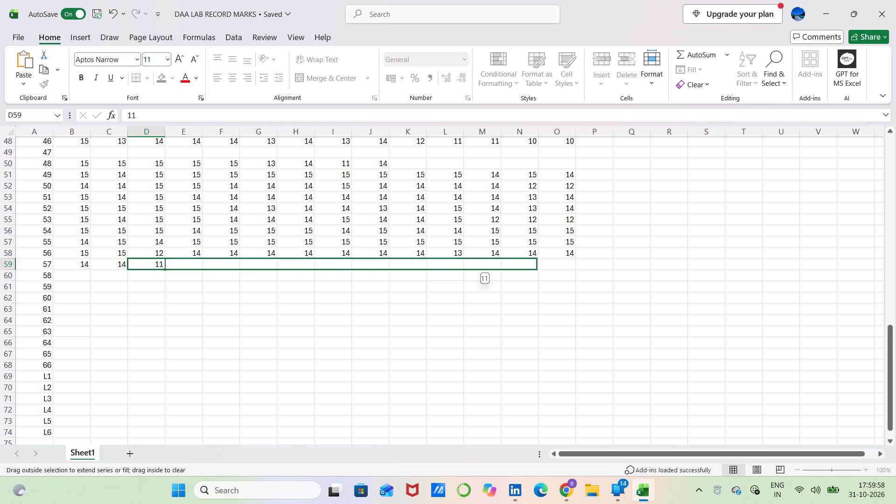
{"action": "left_click_drag", "start_coordinate": [531, 266], "coordinate": [482, 267]}
{"action": "left_click", "coordinate": [472, 293]}
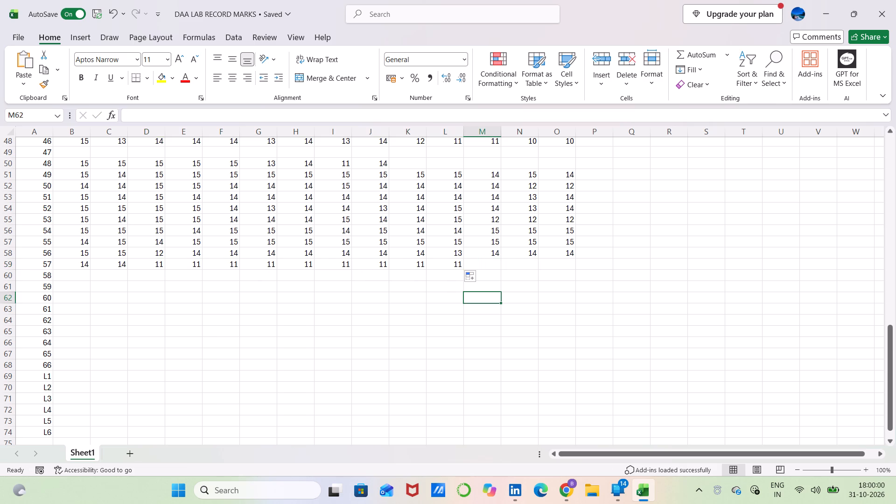
Enter 12 in each of M59 to O59 to complete roll number 57.
{"action": "left_click", "coordinate": [482, 263]}
{"action": "type", "text": "12"}
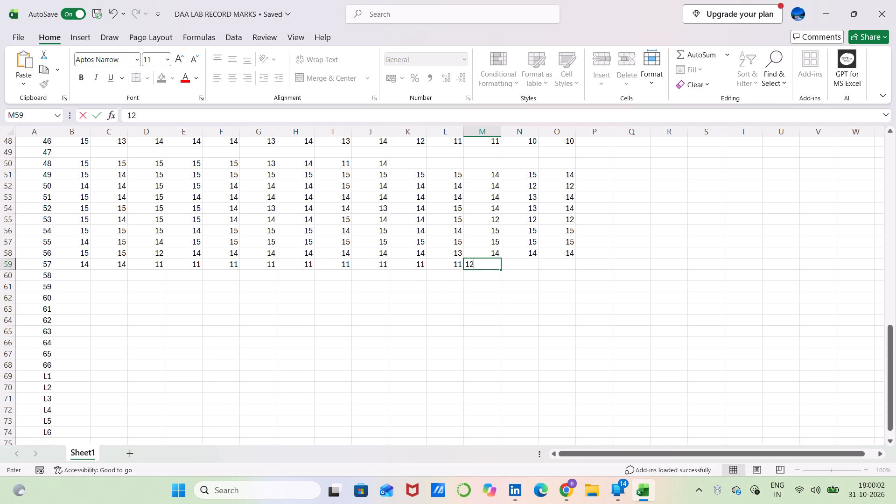
{"action": "key", "text": "Right"}
{"action": "type", "text": "12"}
{"action": "key", "text": "Right"}
{"action": "type", "text": "12"}
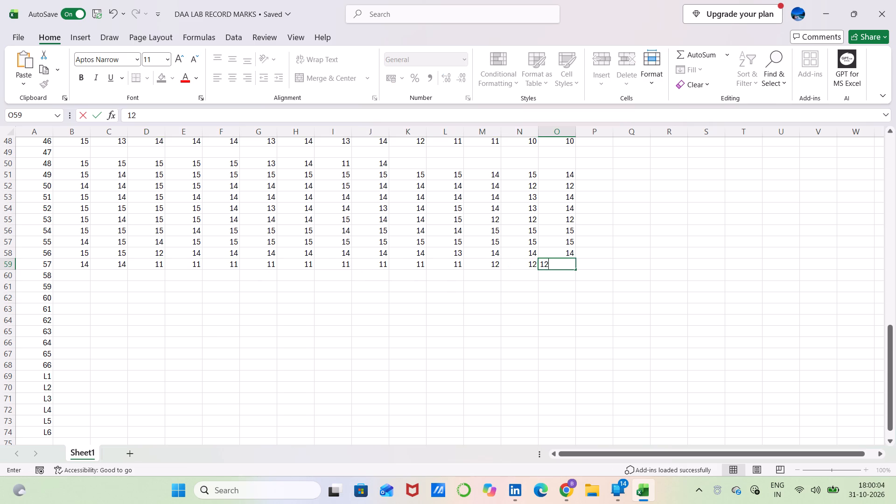
Enter 14, 14, 14, 15, 13 and 13 in B60 to G60 for roll number 58.
{"action": "left_click", "coordinate": [71, 275]}
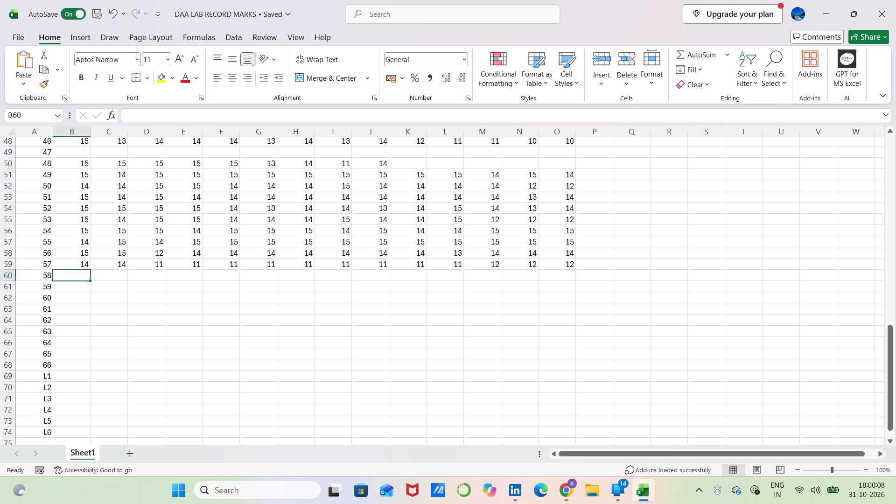
{"action": "type", "text": "14"}
{"action": "key", "text": "Right"}
{"action": "type", "text": "14"}
{"action": "key", "text": "Right"}
{"action": "type", "text": "14"}
{"action": "key", "text": "Right"}
{"action": "type", "text": "15"}
{"action": "key", "text": "Right"}
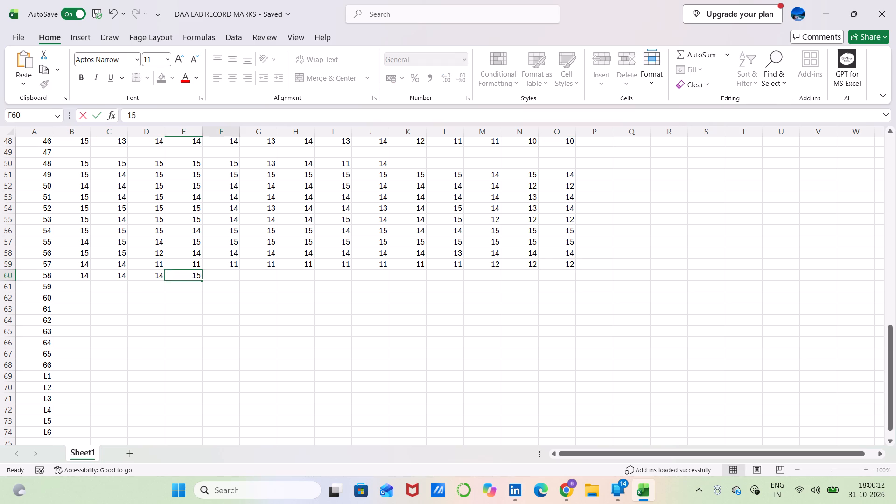
{"action": "type", "text": "13"}
{"action": "key", "text": "Right"}
{"action": "type", "text": "13"}
{"action": "key", "text": "Right"}
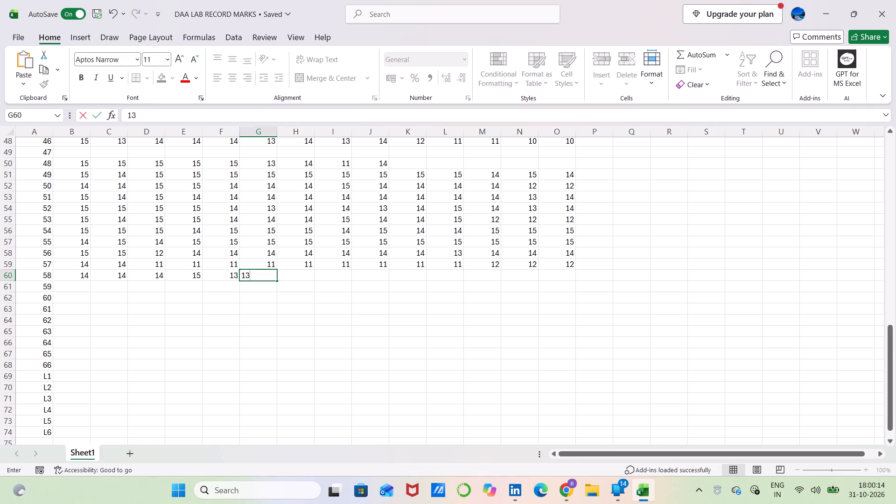
Enter 14 in each of H60 to K60, 13 in L60 to N60 and 12 in O60 to complete roll number 58.
{"action": "type", "text": "14"}
{"action": "key", "text": "Right"}
{"action": "key", "text": "1"}
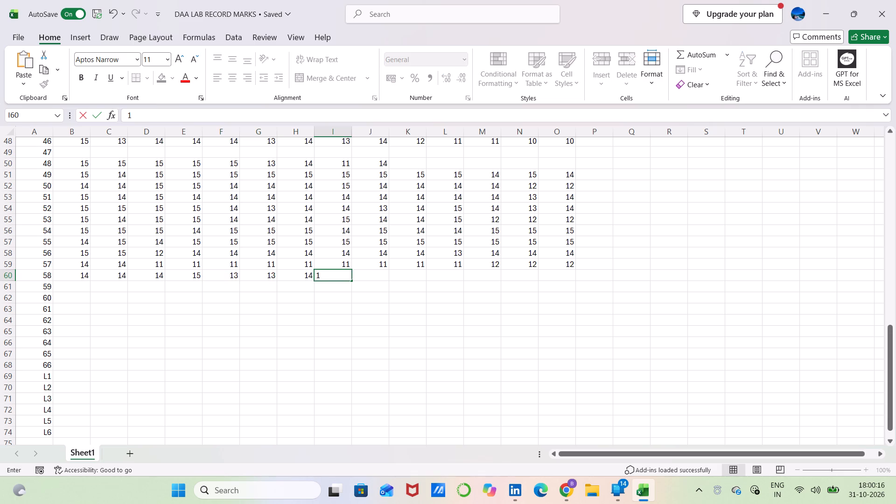
{"action": "key", "text": "4"}
{"action": "key", "text": "Right"}
{"action": "type", "text": "14"}
{"action": "key", "text": "Right"}
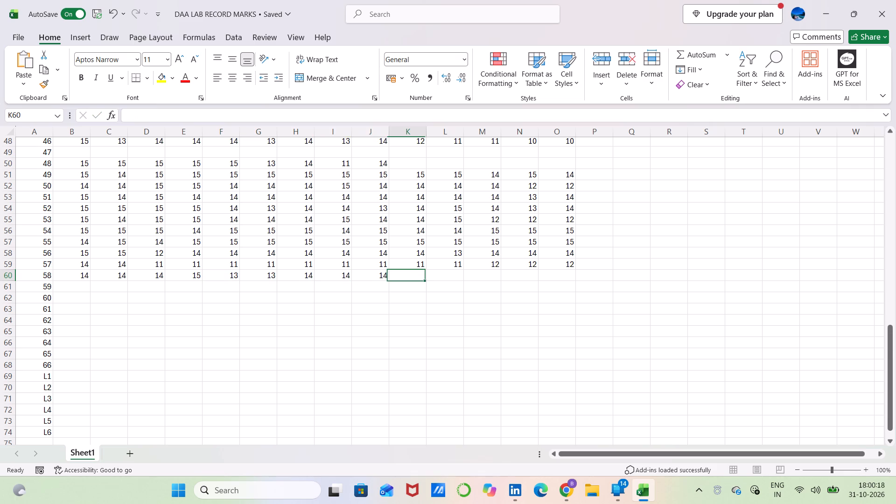
{"action": "type", "text": "14"}
{"action": "key", "text": "Right"}
{"action": "type", "text": "13"}
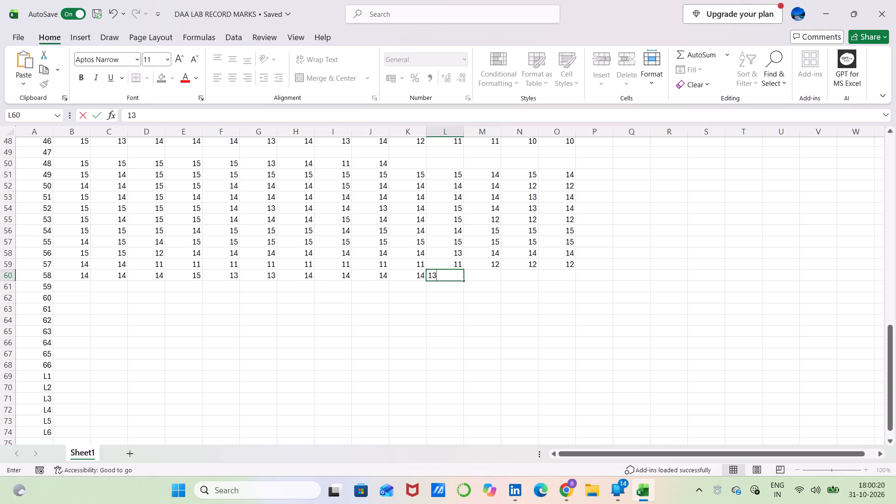
{"action": "key", "text": "Right"}
{"action": "type", "text": "13"}
{"action": "key", "text": "Right"}
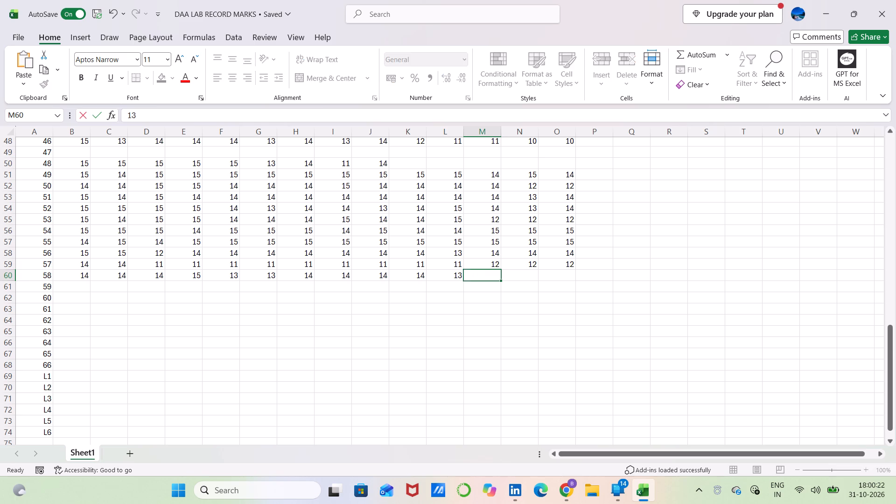
{"action": "type", "text": "13"}
{"action": "key", "text": "Right"}
{"action": "type", "text": "12"}
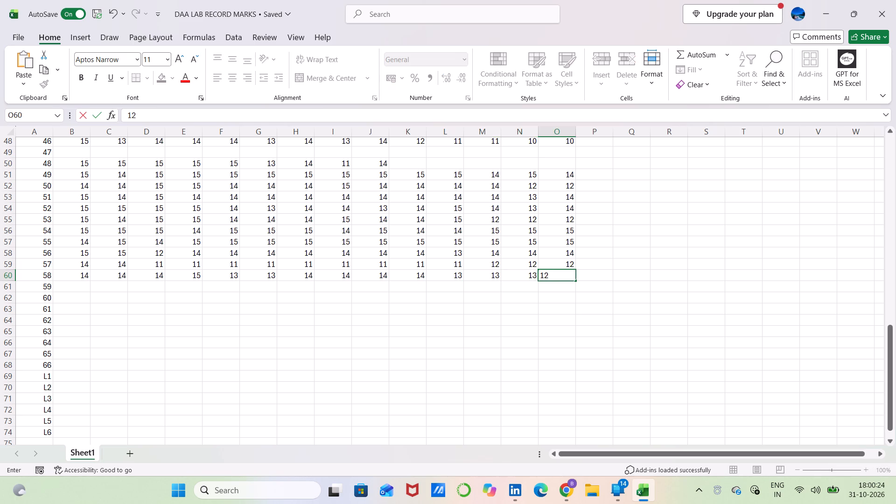
Enter 14, 15, 15, 15, 14 and 14 in B61 to G61 for roll number 59.
{"action": "left_click", "coordinate": [79, 288]}
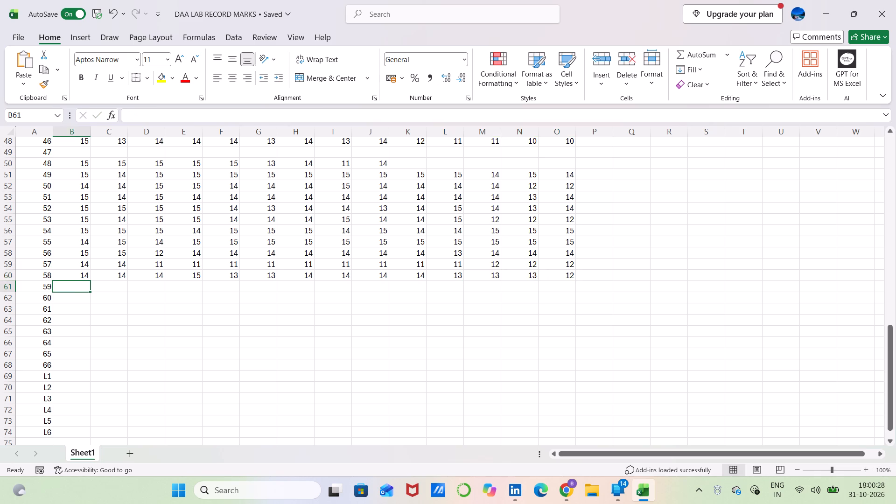
{"action": "type", "text": "14"}
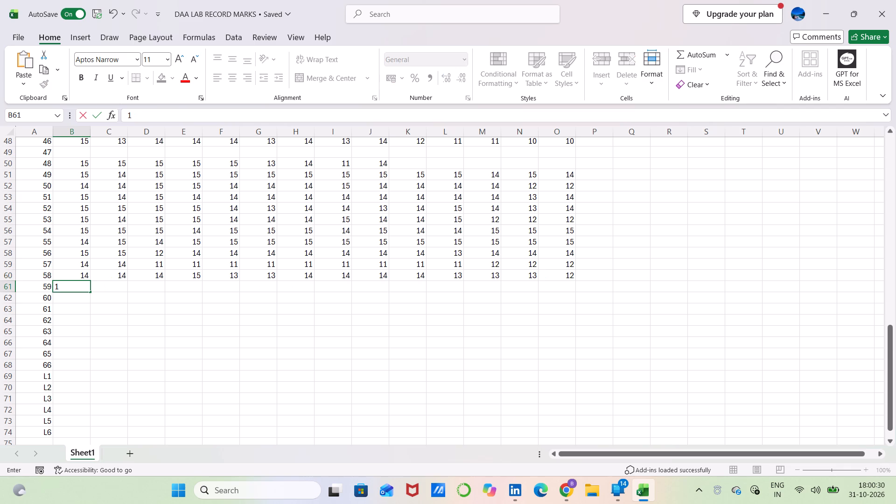
{"action": "key", "text": "Right"}
{"action": "type", "text": "15"}
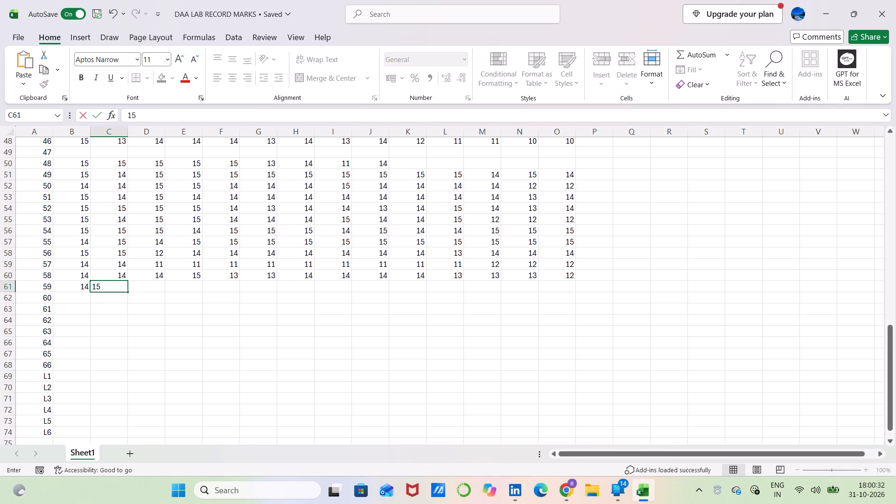
{"action": "key", "text": "Right"}
{"action": "type", "text": "15"}
{"action": "key", "text": "Right"}
{"action": "type", "text": "15"}
{"action": "key", "text": "Right"}
{"action": "type", "text": "14"}
{"action": "key", "text": "Right"}
{"action": "type", "text": "14"}
{"action": "key", "text": "Right"}
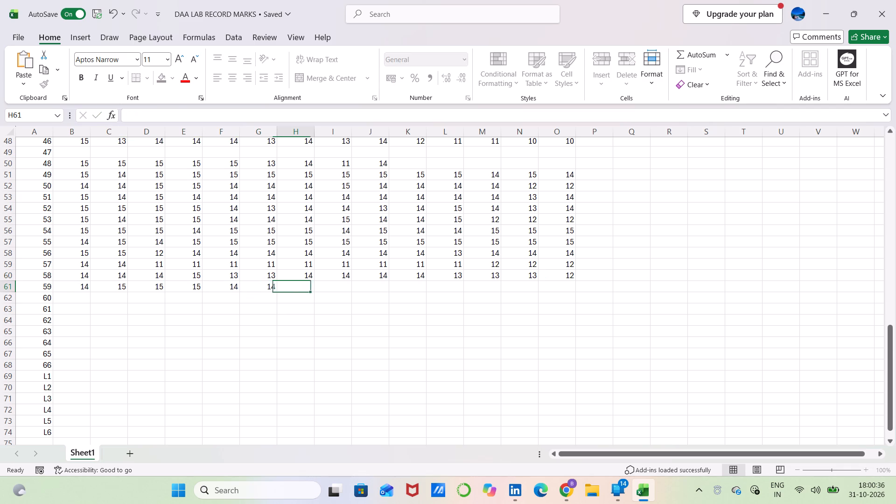
Enter 15, 14, 14, 15, 14, 14, 14 and 14 in H61 to O61 to complete roll number 59.
{"action": "type", "text": "15"}
{"action": "key", "text": "Right"}
{"action": "type", "text": "14"}
{"action": "key", "text": "Right"}
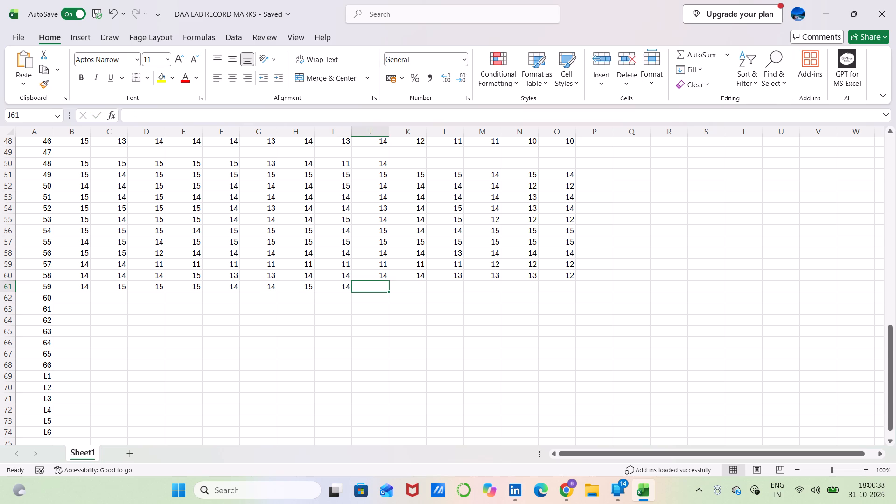
{"action": "type", "text": "14"}
{"action": "key", "text": "Right"}
{"action": "type", "text": "15"}
{"action": "key", "text": "Right"}
{"action": "type", "text": "14"}
{"action": "key", "text": "Right"}
{"action": "type", "text": "14"}
{"action": "key", "text": "Right"}
{"action": "type", "text": "14"}
{"action": "key", "text": "Right"}
{"action": "type", "text": "14"}
{"action": "key", "text": "Right"}
Enter 15, 15, `15, 14, 10 and 11 in B62 to G62 for roll number 60.
{"action": "left_click", "coordinate": [70, 299]}
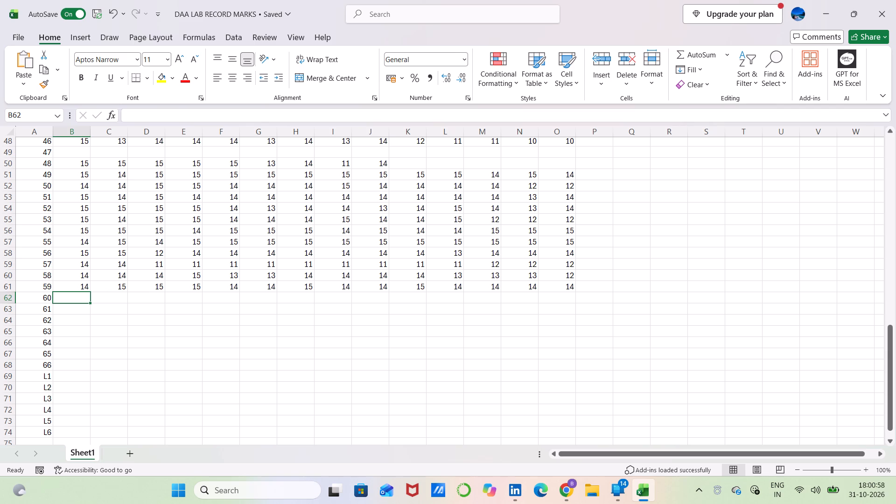
{"action": "type", "text": "15"}
{"action": "key", "text": "Right"}
{"action": "type", "text": "15"}
{"action": "key", "text": "Right"}
{"action": "key", "text": "grave"}
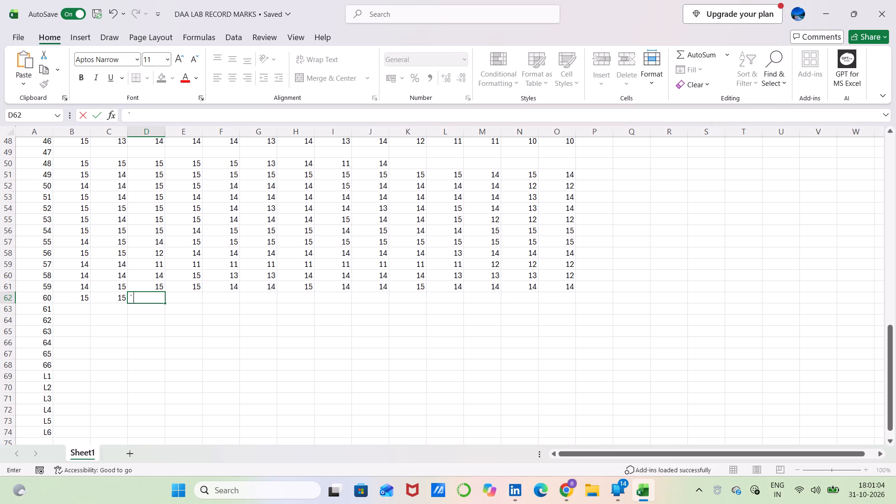
{"action": "type", "text": "15"}
{"action": "key", "text": "Right"}
{"action": "type", "text": "14"}
{"action": "key", "text": "Right"}
{"action": "type", "text": "10"}
{"action": "key", "text": "Right"}
{"action": "type", "text": "11"}
{"action": "key", "text": "Right"}
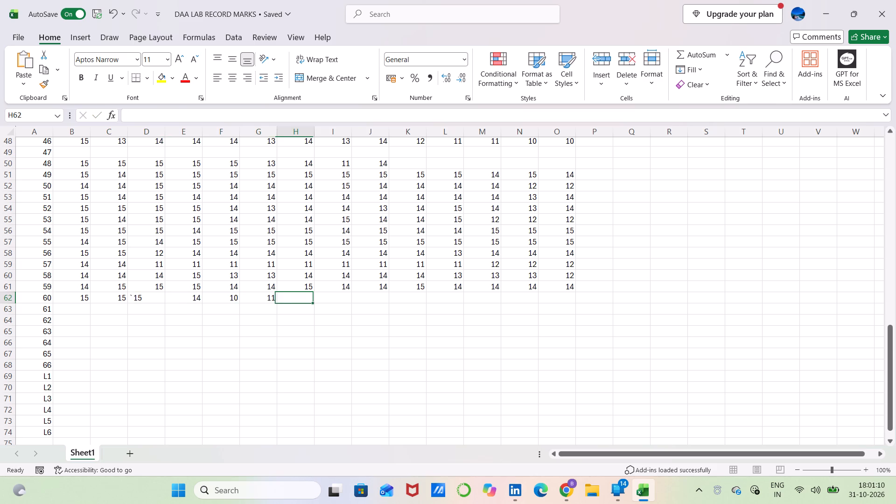
Enter 11, 10, 11 and 10 in H62 to K62 for roll number 60.
{"action": "type", "text": "11"}
{"action": "key", "text": "Right"}
{"action": "type", "text": "10"}
{"action": "key", "text": "Right"}
{"action": "key", "text": "1"}
{"action": "key", "text": "1"}
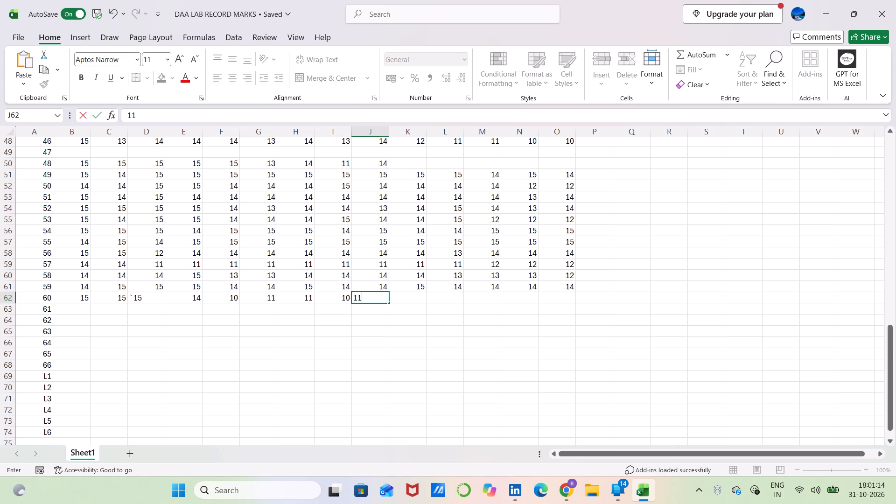
{"action": "key", "text": "Right"}
{"action": "type", "text": "10"}
{"action": "key", "text": "Right"}
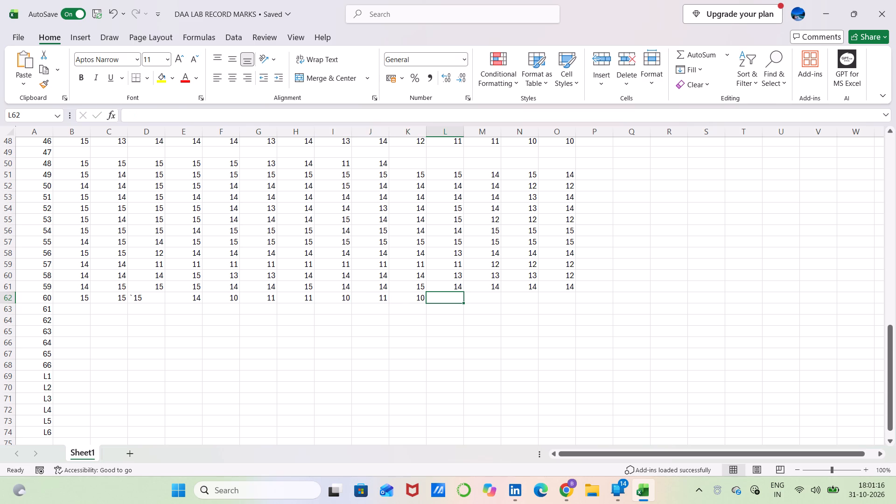
Enter 10, 12, 12 and 15 in L62 to O62 to complete roll number 60.
{"action": "key", "text": "1"}
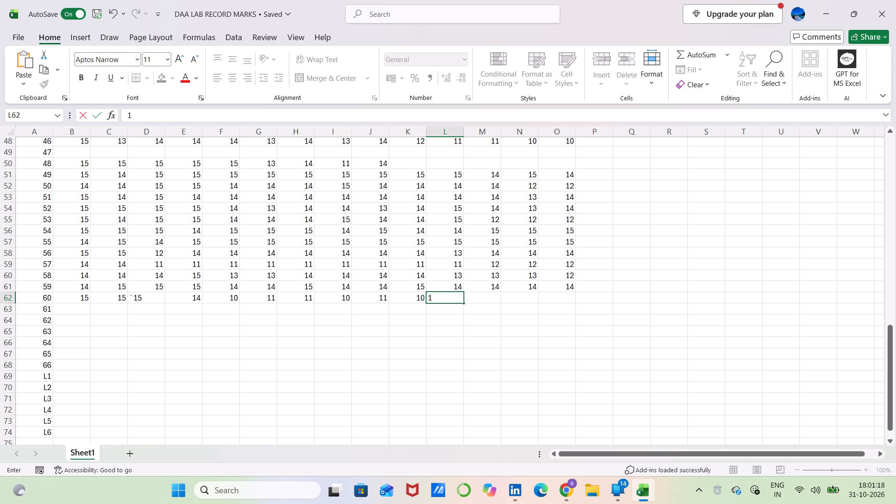
{"action": "key", "text": "0"}
{"action": "key", "text": "Right"}
{"action": "type", "text": "12"}
{"action": "key", "text": "Right"}
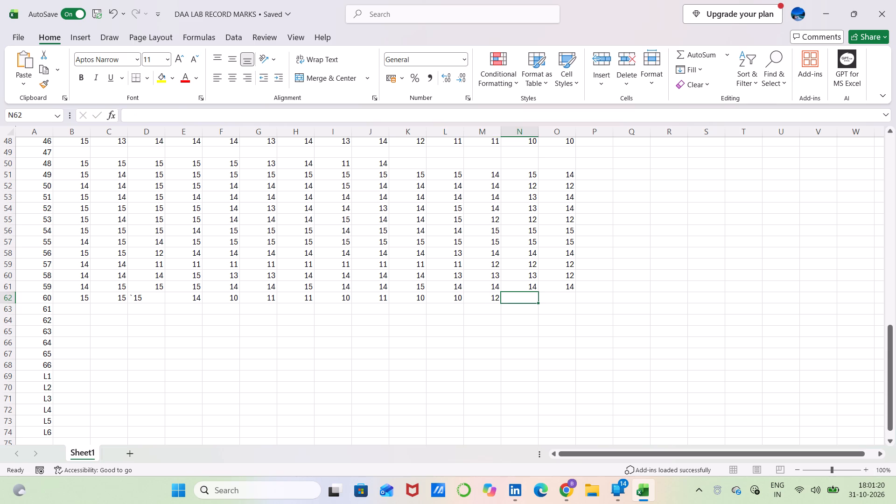
{"action": "type", "text": "12"}
{"action": "key", "text": "Right"}
{"action": "type", "text": "15"}
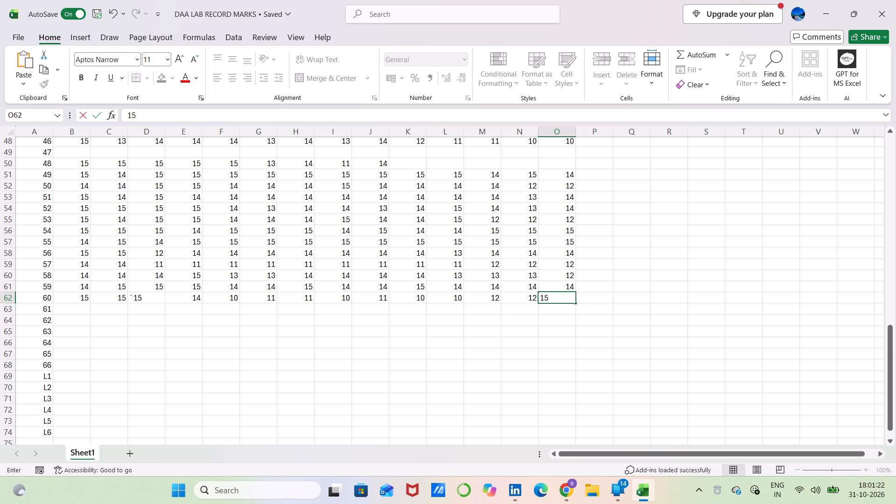
{"action": "left_click", "coordinate": [78, 307]}
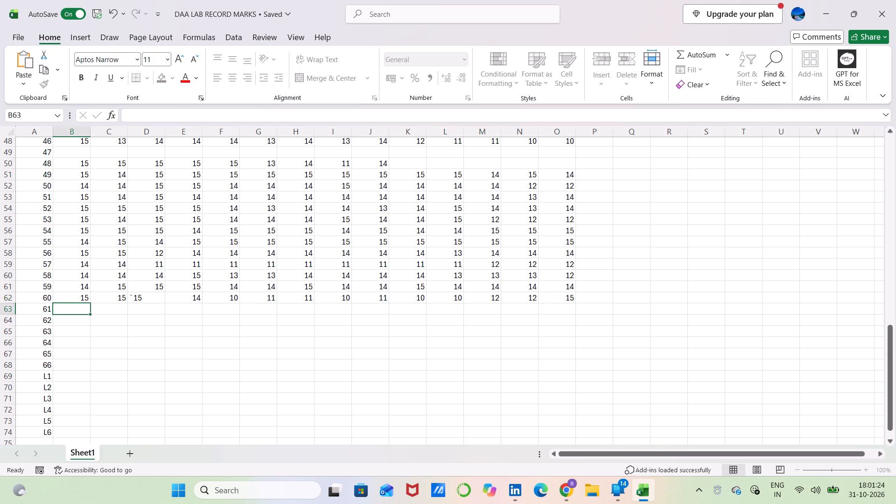
Correct the D62 mark for roll number 60 to 15, without the stray accent.
{"action": "left_click", "coordinate": [138, 300]}
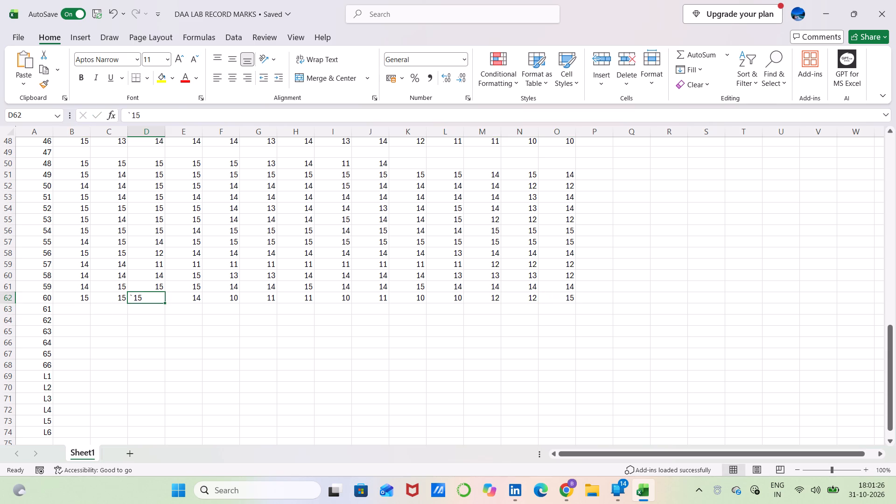
{"action": "key", "text": "BackSpace"}
{"action": "type", "text": "15"}
Enter 15, 15, 14, 15, 14 and 14 in B63 to G63 for roll number 61.
{"action": "left_click", "coordinate": [80, 306]}
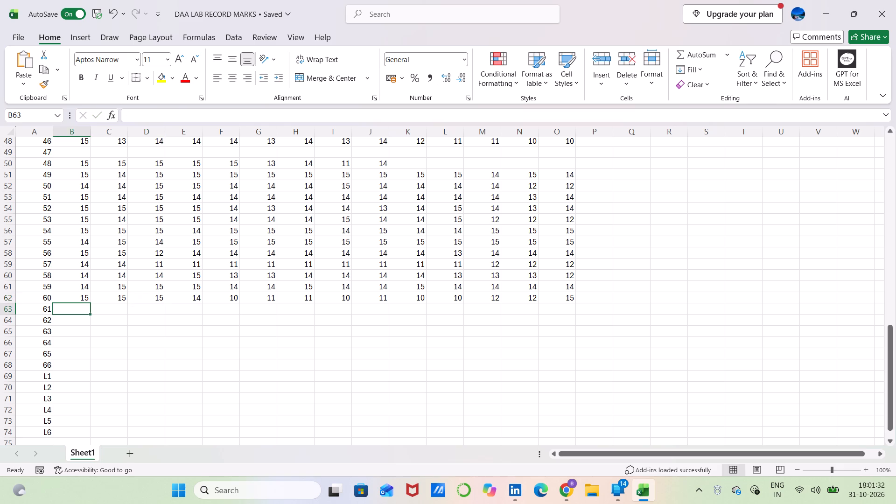
{"action": "type", "text": "15"}
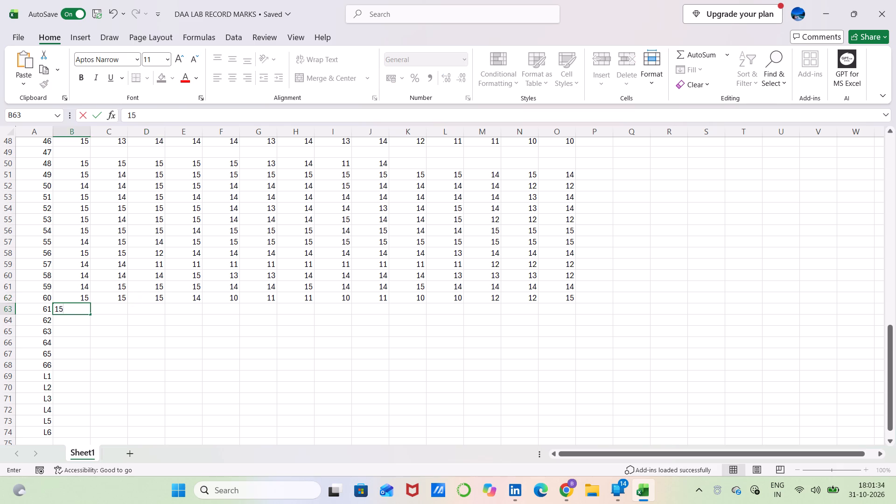
{"action": "key", "text": "Right"}
{"action": "type", "text": "15"}
{"action": "key", "text": "Right"}
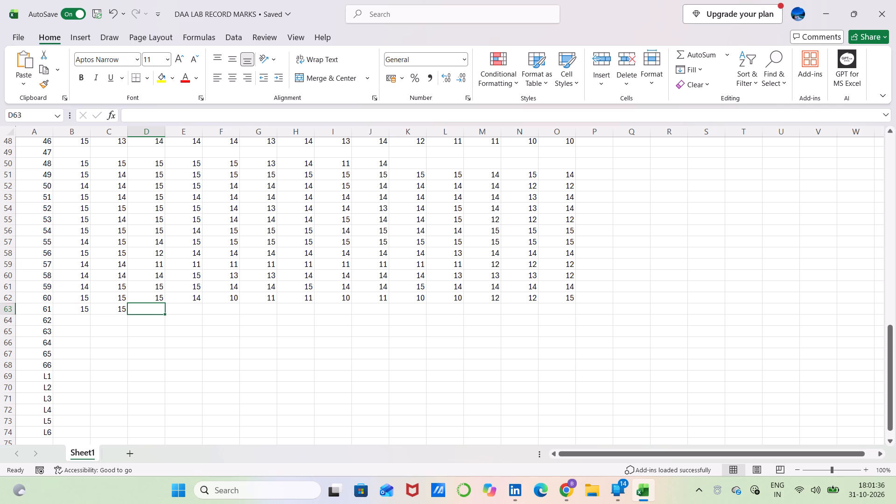
{"action": "type", "text": "14"}
{"action": "key", "text": "Right"}
{"action": "type", "text": "15"}
{"action": "key", "text": "Right"}
{"action": "type", "text": "14"}
{"action": "key", "text": "Right"}
{"action": "type", "text": "14"}
{"action": "key", "text": "Right"}
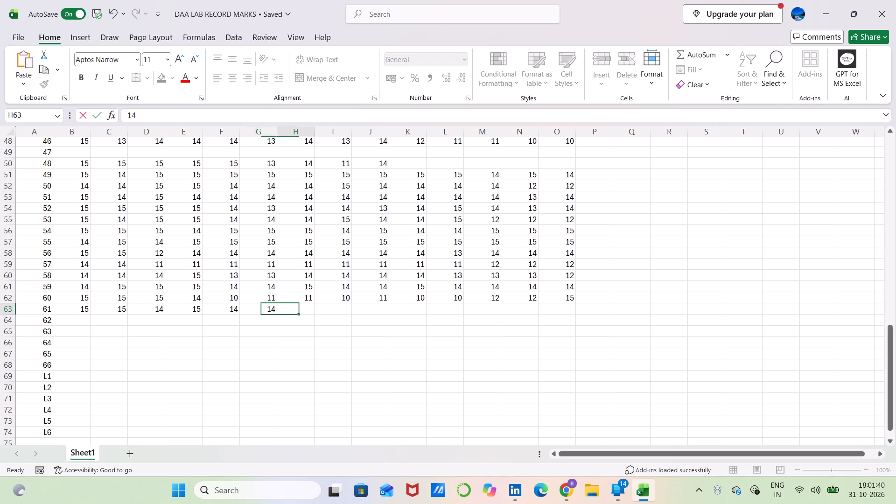
Enter 15, 13, 14, 14, 14, 14, 15 and 15 in H63 to O63 to complete roll number 61.
{"action": "type", "text": "15"}
{"action": "key", "text": "Right"}
{"action": "type", "text": "13"}
{"action": "key", "text": "Right"}
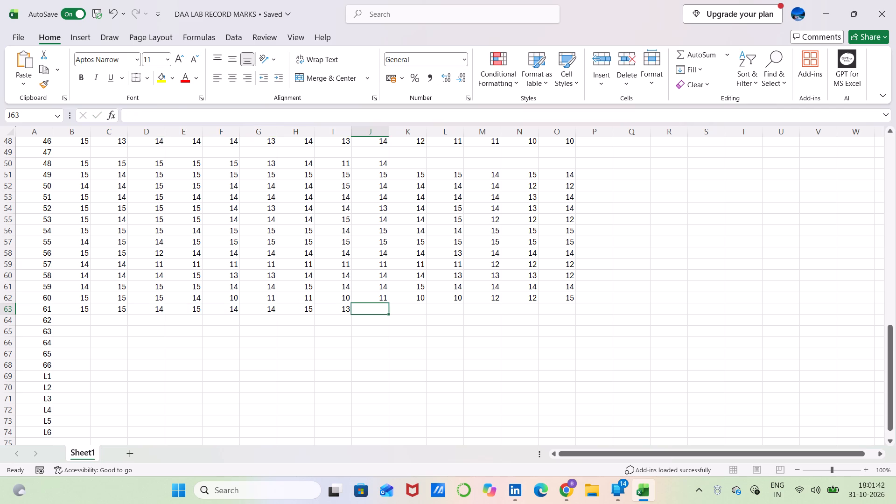
{"action": "type", "text": "14"}
{"action": "key", "text": "Right"}
{"action": "type", "text": "14"}
{"action": "key", "text": "Right"}
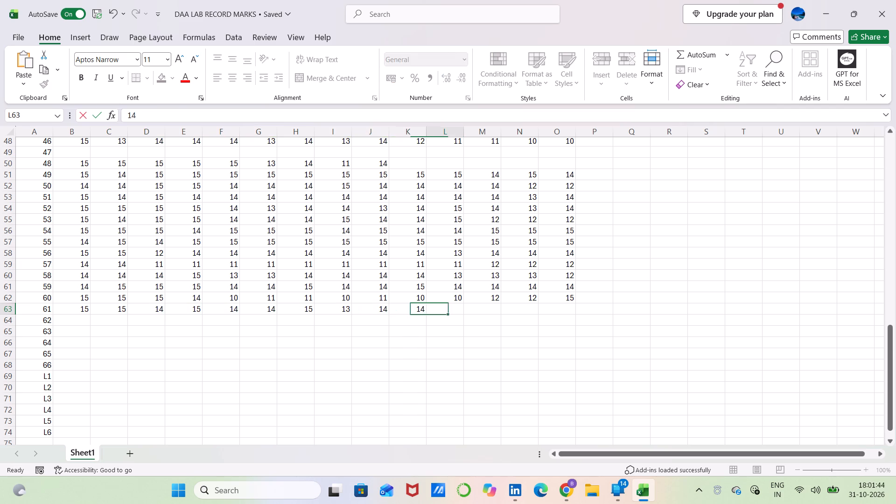
{"action": "type", "text": "14"}
{"action": "key", "text": "Right"}
{"action": "type", "text": "14"}
{"action": "key", "text": "Right"}
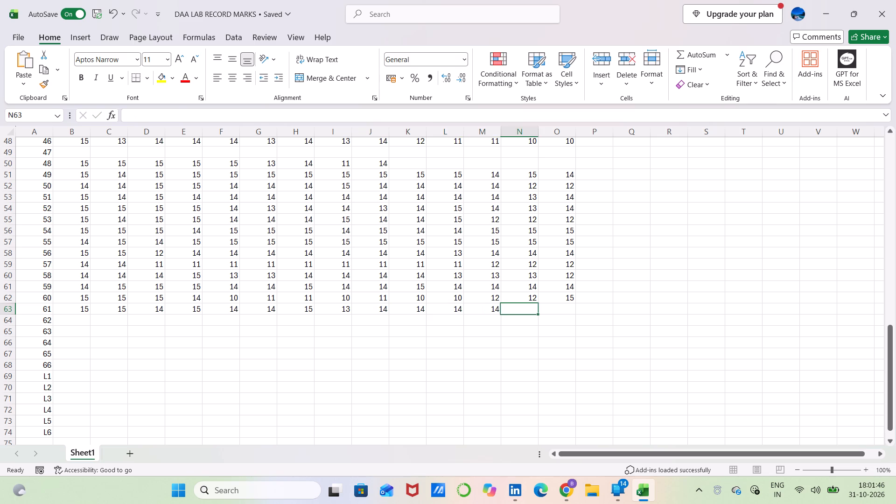
{"action": "key", "text": "1"}
{"action": "key", "text": "5"}
{"action": "key", "text": "Right"}
{"action": "type", "text": "15"}
{"action": "key", "text": "Right"}
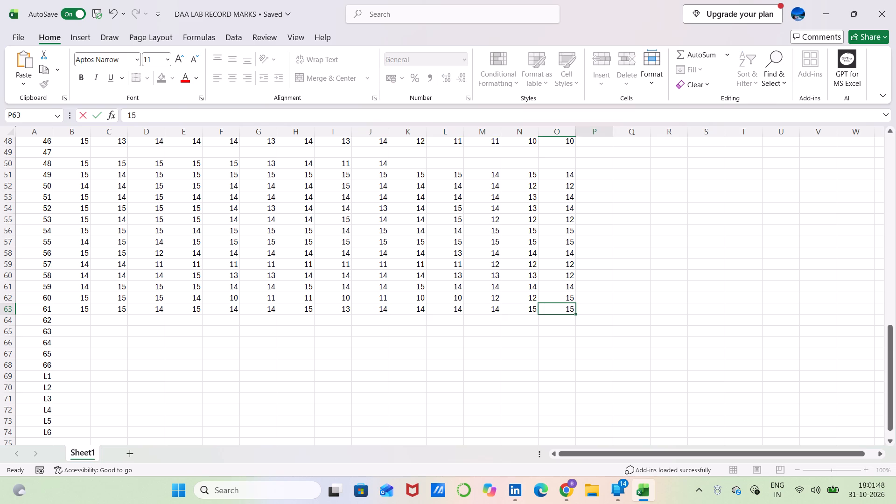
{"action": "left_click", "coordinate": [76, 322]}
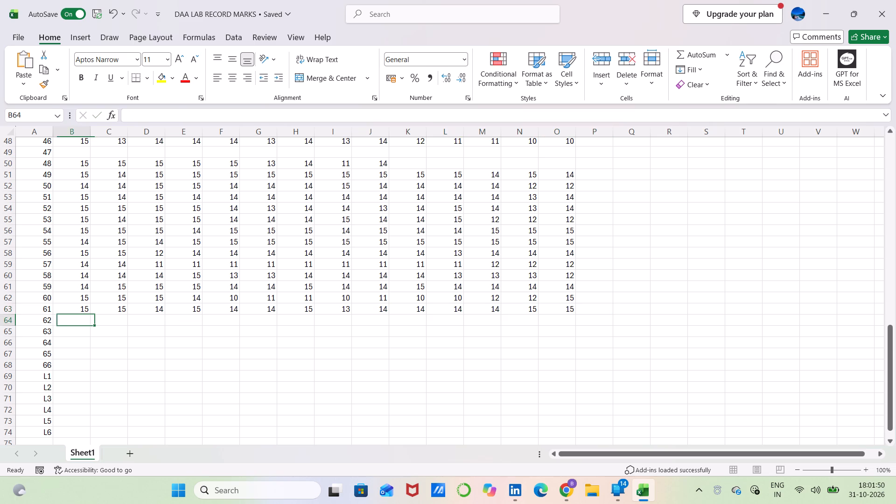
{"action": "type", "text": "14"}
{"action": "key", "text": "Right"}
{"action": "type", "text": "15"}
{"action": "key", "text": "Right"}
{"action": "type", "text": "15"}
{"action": "key", "text": "Right"}
{"action": "type", "text": "15"}
{"action": "key", "text": "Right"}
{"action": "type", "text": "15"}
{"action": "key", "text": "Right"}
{"action": "type", "text": "13"}
{"action": "key", "text": "Right"}
Enter 14, 14, 13, 13, 13, 14, 14 and 14 in H64 to O64 to complete roll number 62.
{"action": "type", "text": "14"}
{"action": "key", "text": "Right"}
{"action": "type", "text": "14"}
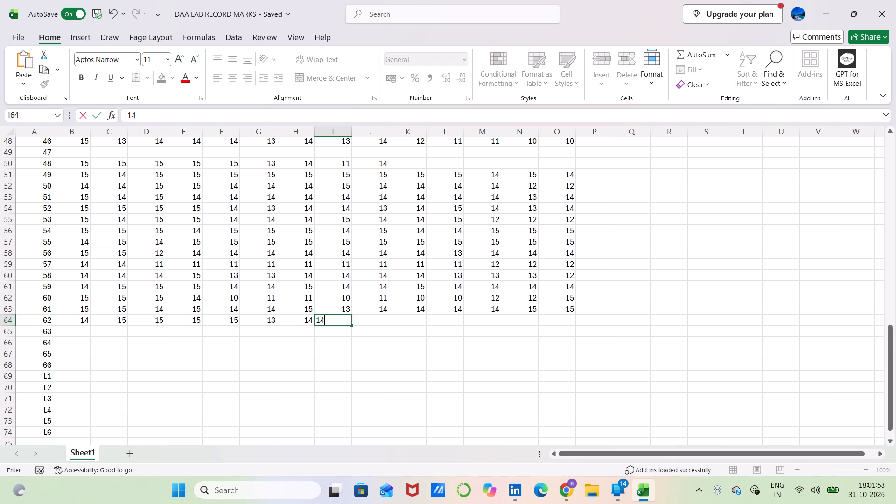
{"action": "key", "text": "Right"}
{"action": "type", "text": "13"}
{"action": "key", "text": "Right"}
{"action": "type", "text": "13"}
{"action": "key", "text": "Right"}
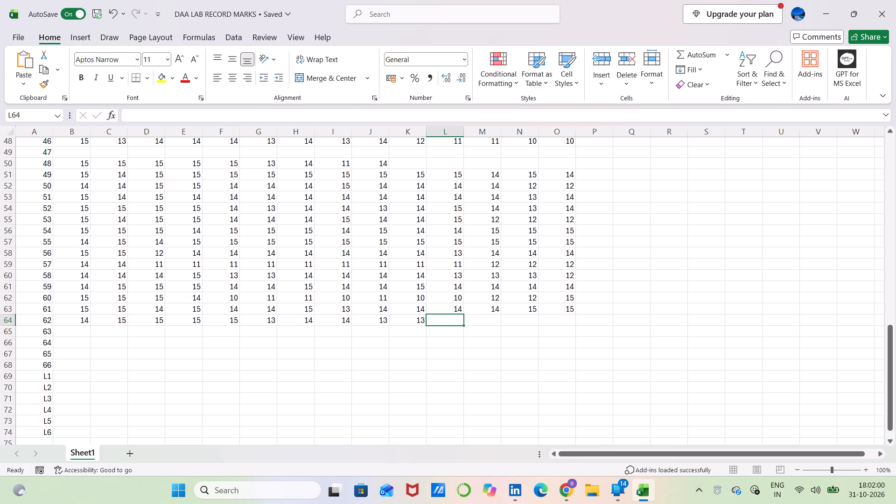
{"action": "type", "text": "13"}
{"action": "key", "text": "Right"}
{"action": "type", "text": "14"}
{"action": "key", "text": "Right"}
{"action": "type", "text": "14"}
{"action": "key", "text": "Right"}
{"action": "type", "text": "14"}
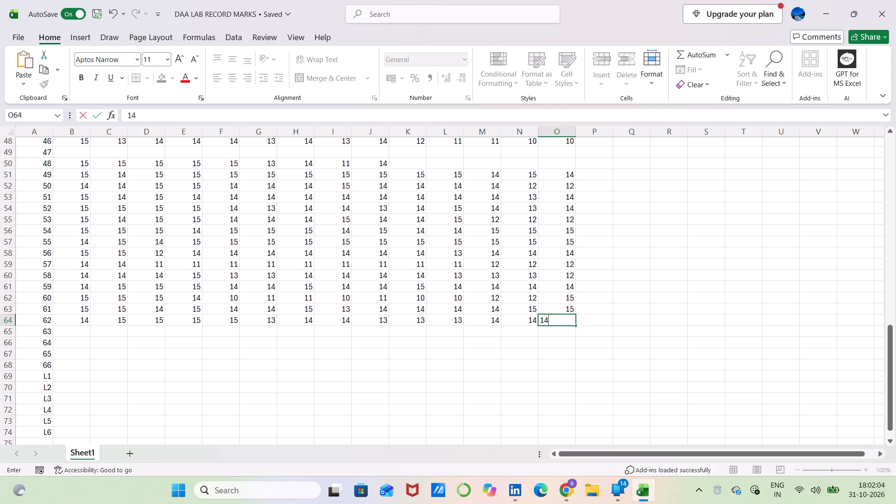
{"action": "left_click", "coordinate": [64, 330]}
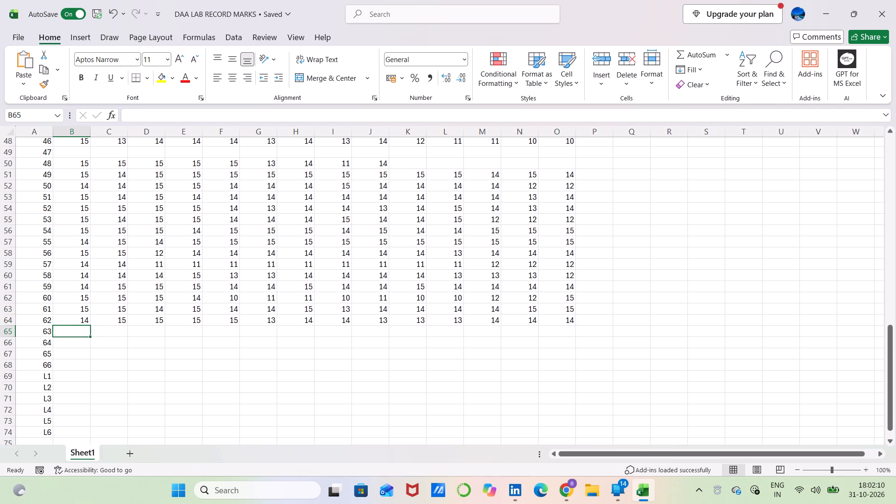
{"action": "key", "text": "9"}
{"action": "key", "text": "Right"}
{"action": "key", "text": "9"}
{"action": "key", "text": "Right"}
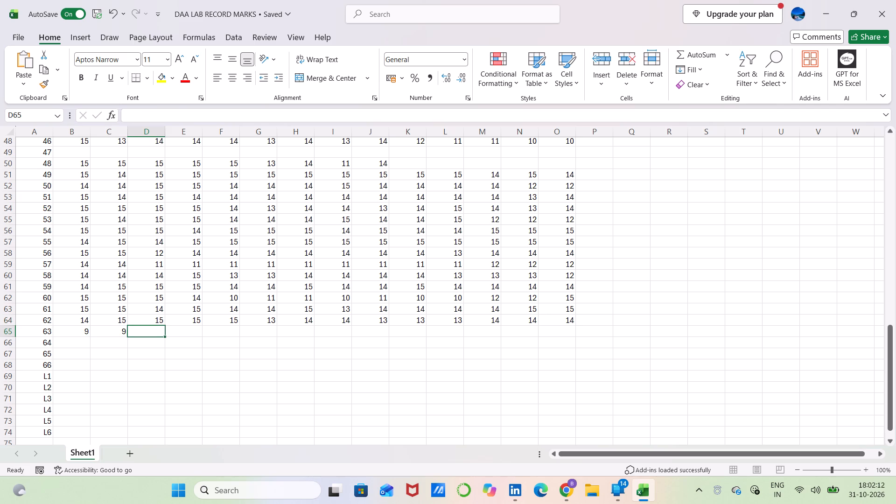
{"action": "key", "text": "9"}
{"action": "key", "text": "Right"}
{"action": "type", "text": "11"}
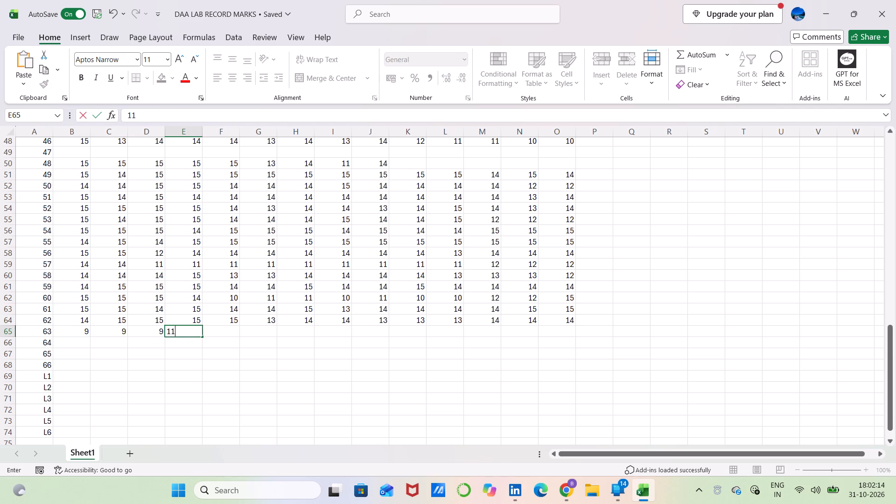
{"action": "key", "text": "Right"}
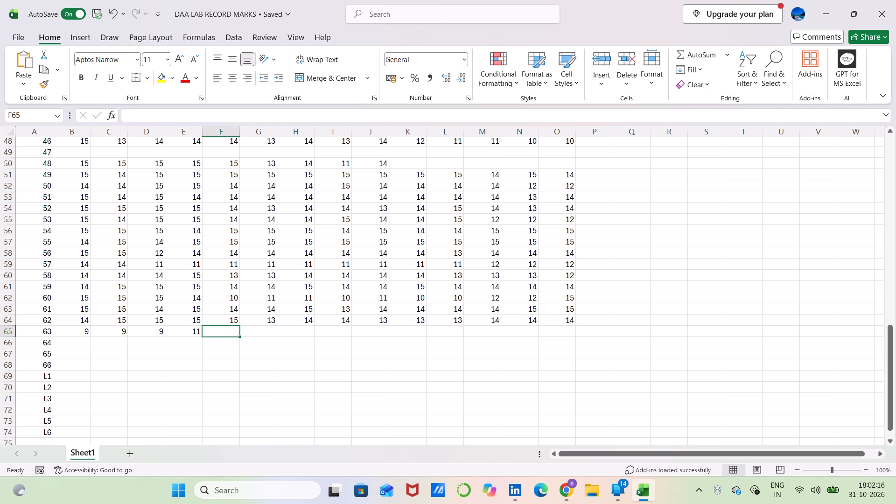
{"action": "key", "text": "1"}
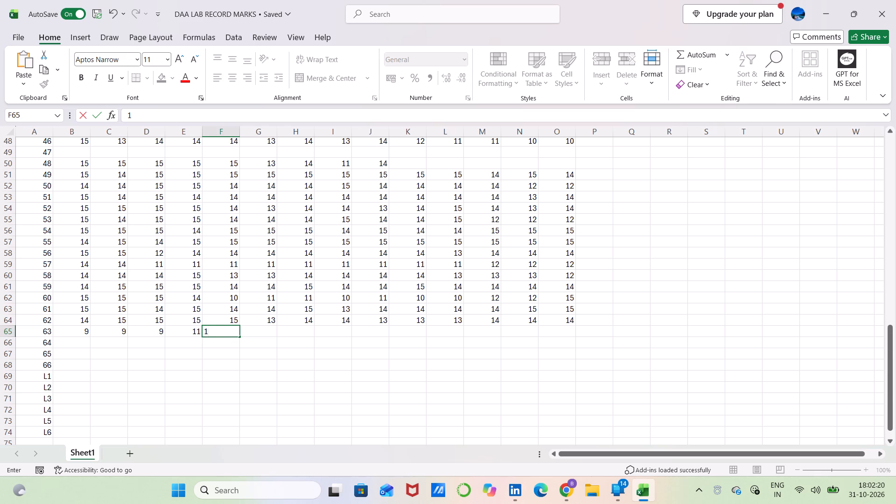
{"action": "key", "text": "2"}
{"action": "key", "text": "Right"}
{"action": "type", "text": "10"}
{"action": "key", "text": "Right"}
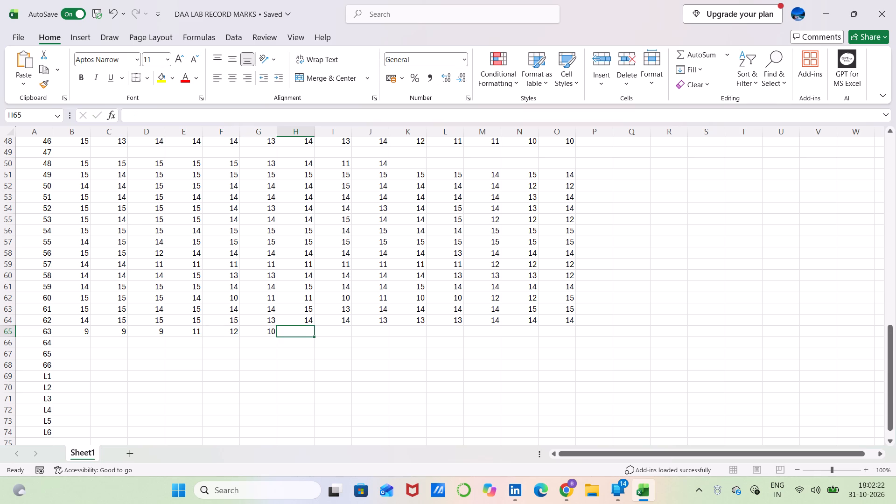
Enter 10, 10, 10, 11, 11 and 12 in H65 to M65 for roll number 63.
{"action": "type", "text": "10"}
{"action": "key", "text": "Right"}
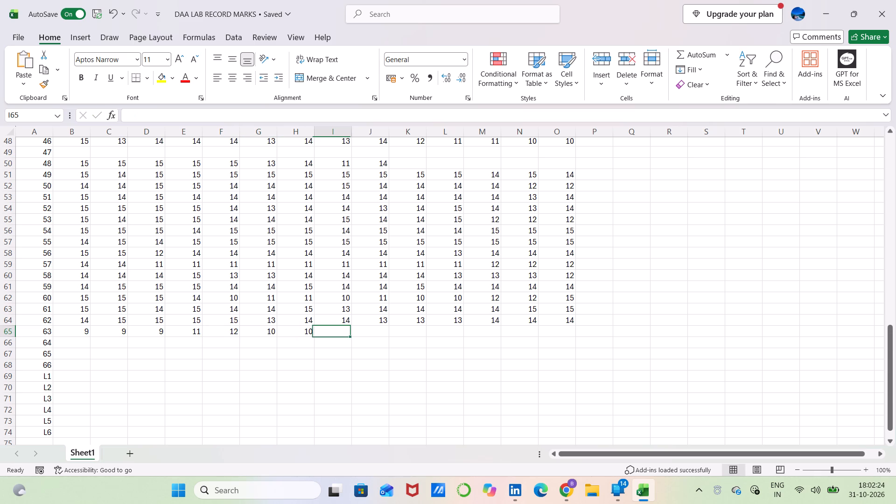
{"action": "type", "text": "10"}
{"action": "key", "text": "Right"}
{"action": "type", "text": "10"}
{"action": "key", "text": "Right"}
{"action": "type", "text": "11"}
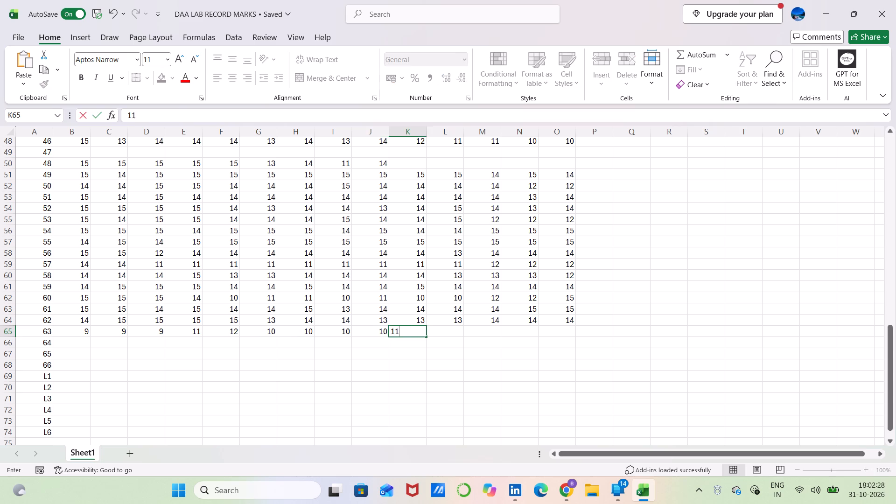
{"action": "key", "text": "Right"}
{"action": "type", "text": "11"}
{"action": "key", "text": "Right"}
{"action": "type", "text": "12"}
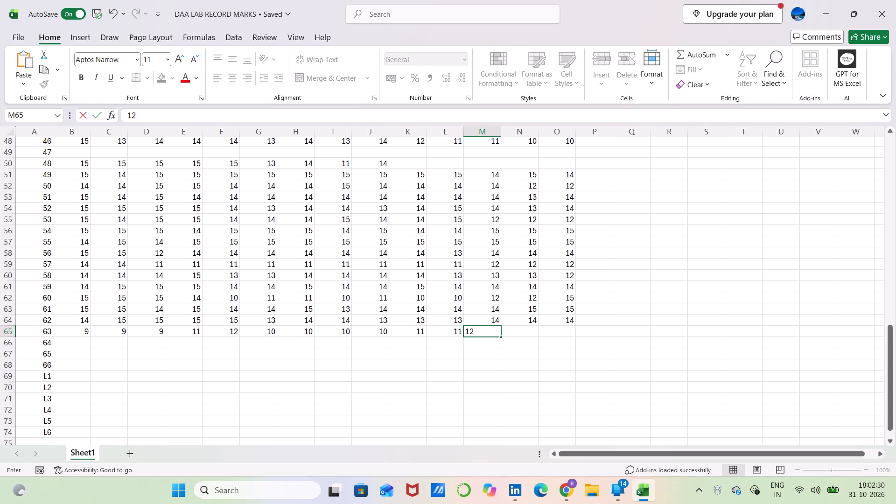
{"action": "key", "text": "Right"}
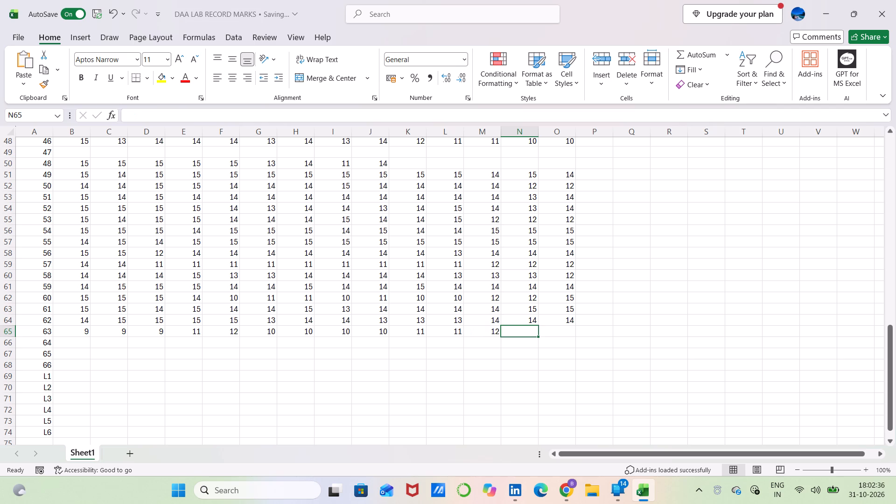
Enter 15, 15, 14, 15, 15 and 14 in B66 to G66 for roll number 64.
{"action": "left_click", "coordinate": [60, 345]}
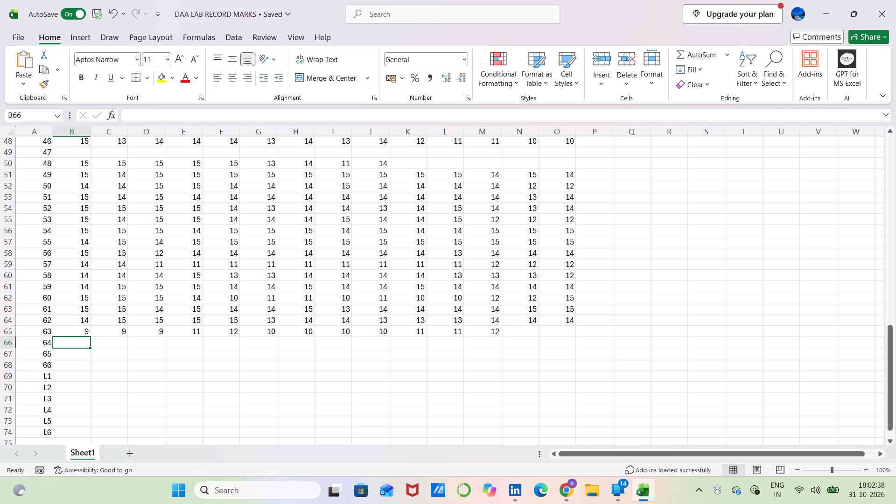
{"action": "type", "text": "15"}
{"action": "key", "text": "Right"}
{"action": "type", "text": "15"}
{"action": "key", "text": "Right"}
{"action": "type", "text": "14"}
{"action": "key", "text": "Right"}
{"action": "type", "text": "15"}
{"action": "key", "text": "Right"}
{"action": "type", "text": "15"}
{"action": "key", "text": "Right"}
{"action": "type", "text": "14"}
{"action": "key", "text": "Right"}
Enter 15, 13, 15, 15, 14, 15, 14 and 14 in H66 to O66 to complete roll number 64.
{"action": "type", "text": "15"}
{"action": "key", "text": "Right"}
{"action": "type", "text": "13"}
{"action": "key", "text": "Right"}
{"action": "type", "text": "15"}
{"action": "key", "text": "Right"}
{"action": "type", "text": "15"}
{"action": "key", "text": "Right"}
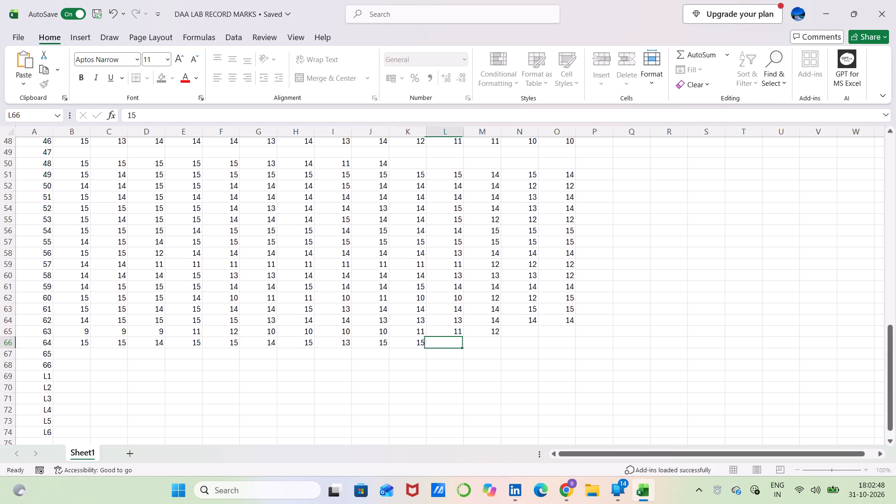
{"action": "type", "text": "14"}
{"action": "key", "text": "Right"}
{"action": "type", "text": "15"}
{"action": "key", "text": "Right"}
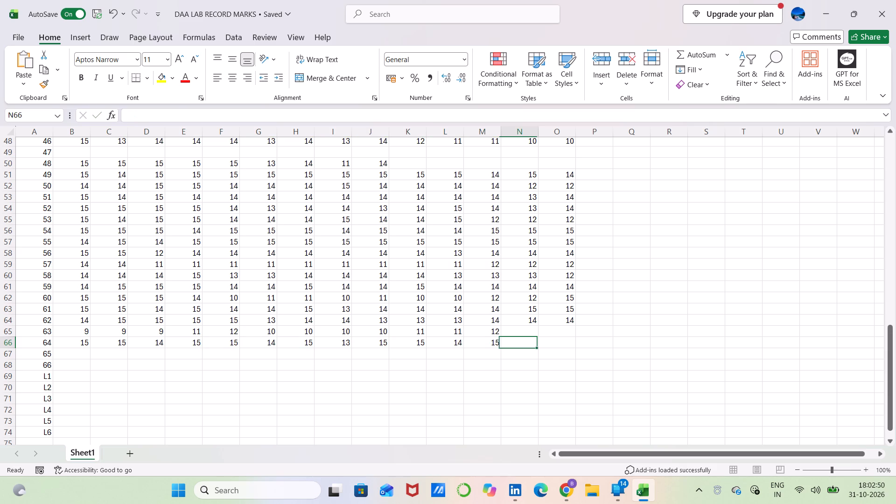
{"action": "type", "text": "14"}
{"action": "key", "text": "Right"}
{"action": "type", "text": "14"}
{"action": "key", "text": "Right"}
Enter 15, 14, 14, 14, 14 and 14 in B67 to G67 for roll number 65.
{"action": "left_click", "coordinate": [74, 355]}
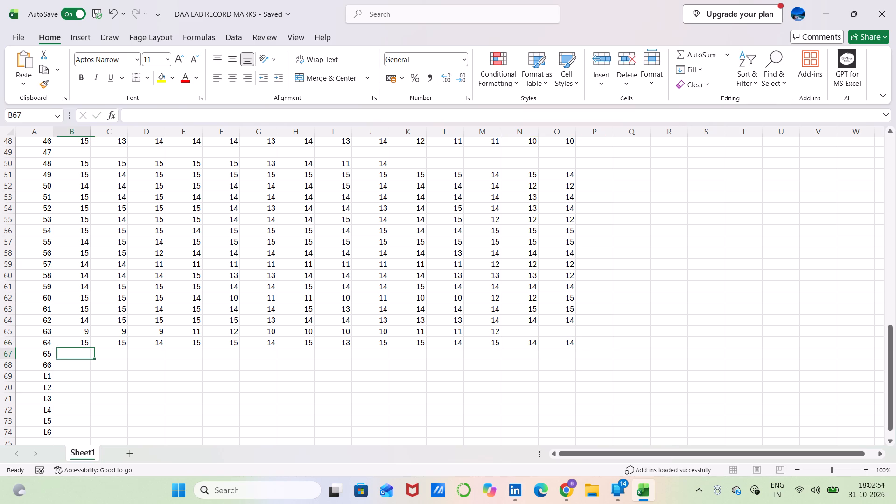
{"action": "scroll", "coordinate": [74, 355], "scroll_direction": "down", "scroll_amount": 1}
{"action": "type", "text": "15"}
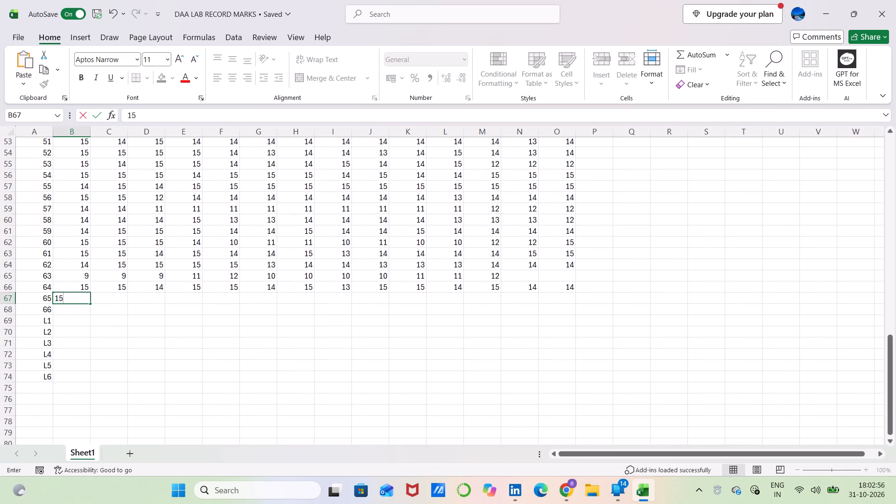
{"action": "key", "text": "Right"}
{"action": "type", "text": "14"}
{"action": "key", "text": "Right"}
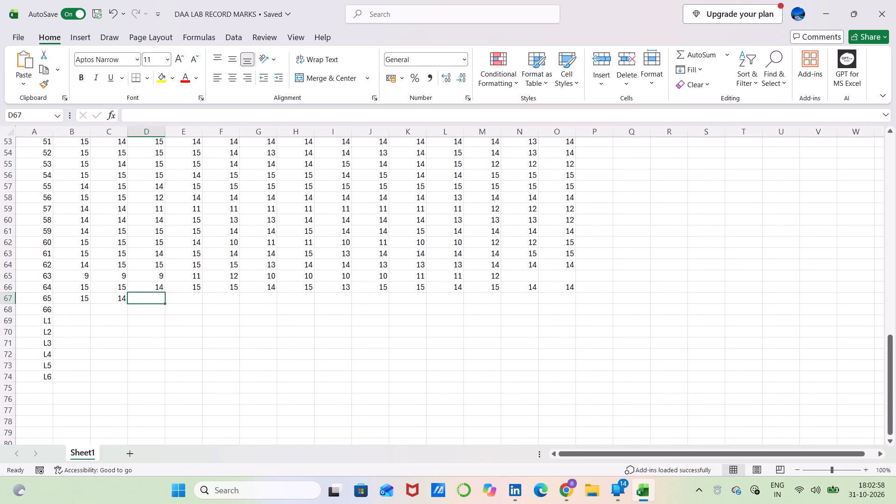
{"action": "type", "text": "14"}
{"action": "key", "text": "Right"}
{"action": "type", "text": "14"}
{"action": "key", "text": "Right"}
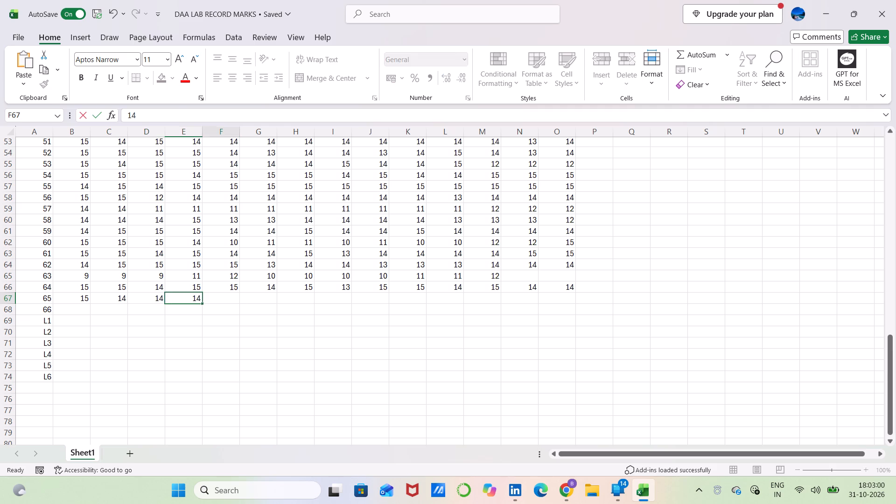
{"action": "type", "text": "14"}
{"action": "key", "text": "Right"}
{"action": "type", "text": "14"}
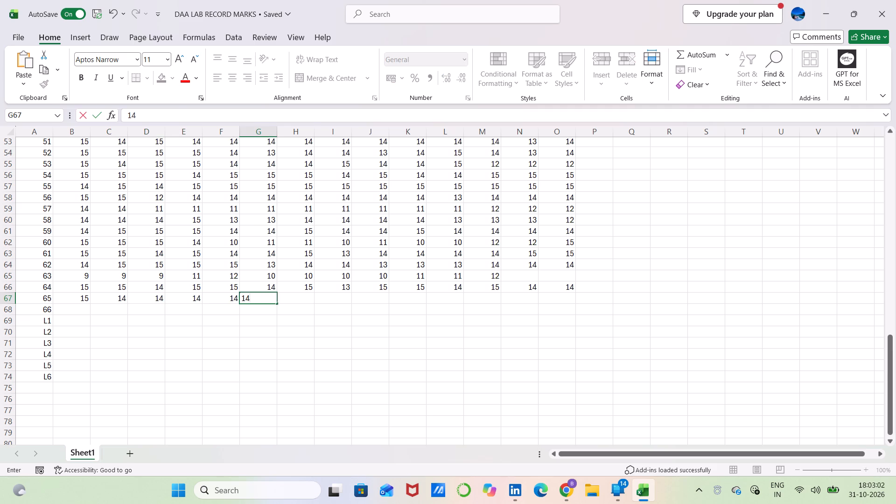
{"action": "key", "text": "Right"}
Enter 14, 14, 13, 14, 14, 14, 14 and 13 in H67 to O67 to complete roll number 65.
{"action": "type", "text": "14"}
{"action": "key", "text": "Right"}
{"action": "type", "text": "14"}
{"action": "key", "text": "Right"}
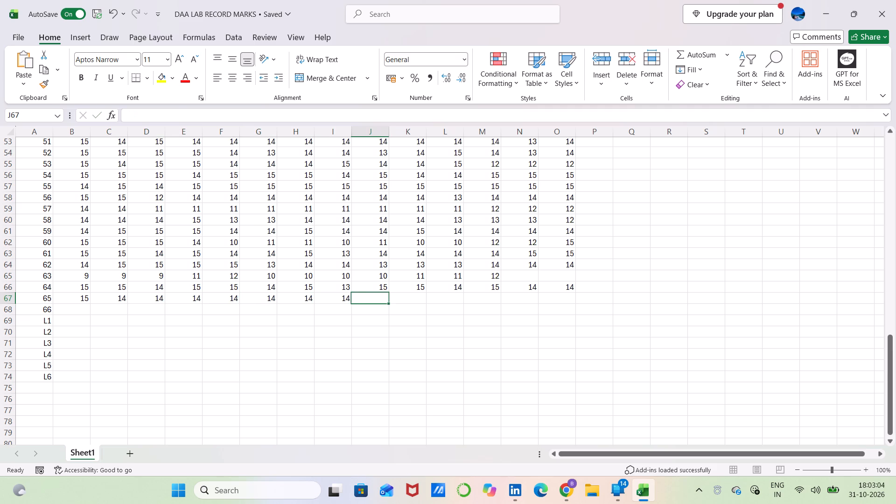
{"action": "type", "text": "13"}
{"action": "key", "text": "Right"}
{"action": "type", "text": "14"}
{"action": "key", "text": "Right"}
{"action": "type", "text": "14"}
{"action": "key", "text": "Right"}
{"action": "type", "text": "14"}
{"action": "key", "text": "Right"}
{"action": "type", "text": "14"}
{"action": "key", "text": "Right"}
{"action": "type", "text": "13"}
Enter 15, 15, 14, 15, 14 and 14 in B68 to G68 for roll number 66.
{"action": "left_click", "coordinate": [75, 311]}
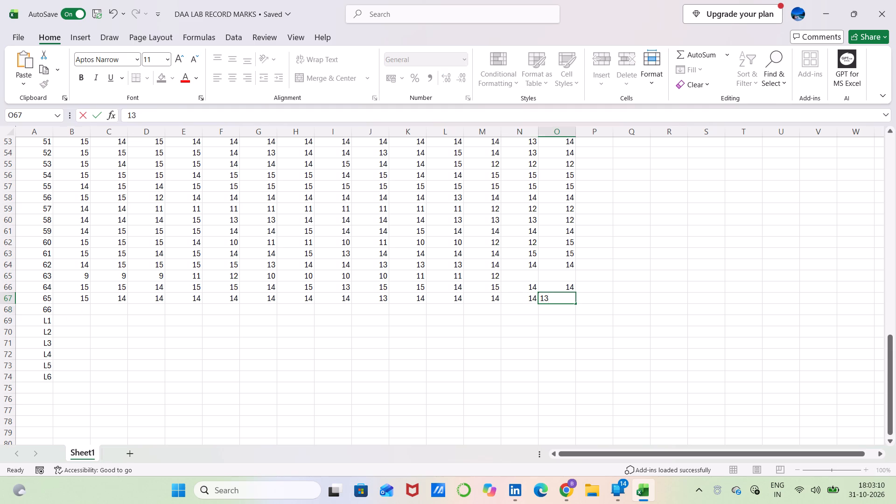
{"action": "type", "text": "15"}
{"action": "key", "text": "Right"}
{"action": "type", "text": "15"}
{"action": "key", "text": "Right"}
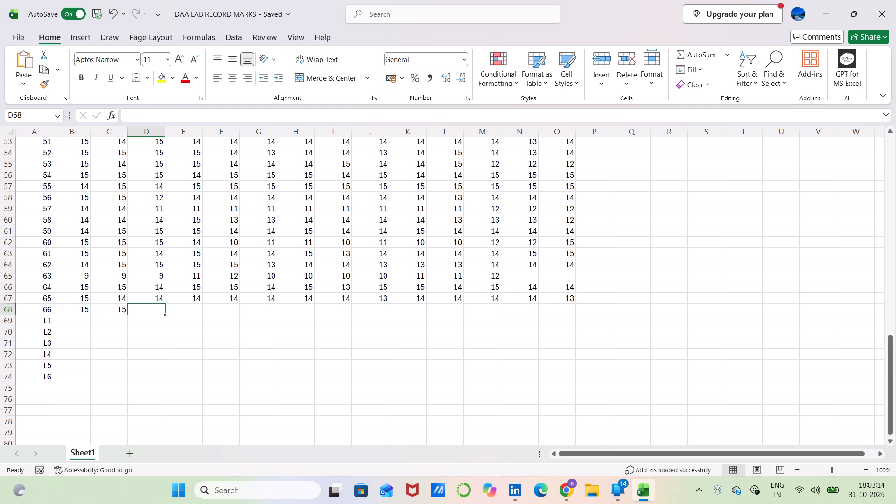
{"action": "type", "text": "14"}
{"action": "key", "text": "Right"}
{"action": "type", "text": "15"}
{"action": "key", "text": "Right"}
{"action": "type", "text": "14"}
{"action": "key", "text": "Right"}
{"action": "type", "text": "14"}
{"action": "key", "text": "Right"}
Enter 14, 15, 15, 14, 15, 15, 15 and 15 in H68 to O68 to complete roll number 66.
{"action": "type", "text": "14"}
{"action": "key", "text": "Right"}
{"action": "type", "text": "15"}
{"action": "key", "text": "Right"}
{"action": "type", "text": "15"}
{"action": "key", "text": "Right"}
{"action": "type", "text": "14"}
{"action": "key", "text": "Right"}
{"action": "type", "text": "15"}
{"action": "key", "text": "Right"}
{"action": "type", "text": "15"}
{"action": "key", "text": "Right"}
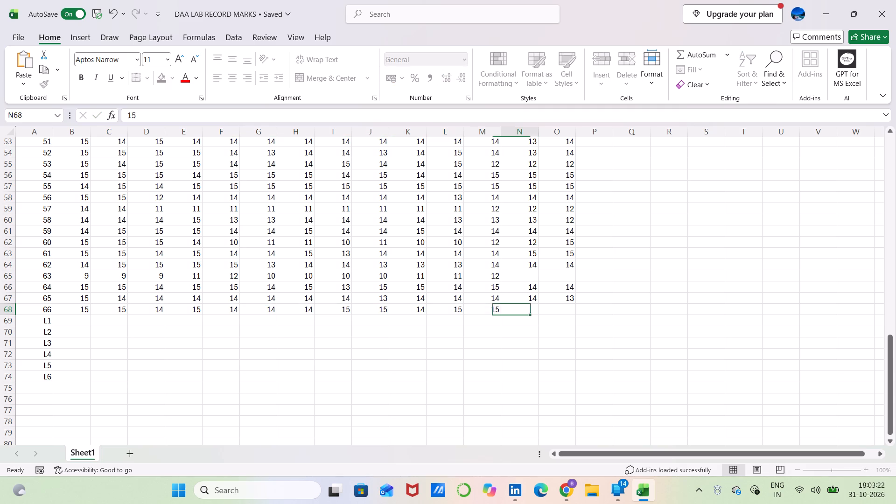
{"action": "type", "text": "15"}
{"action": "key", "text": "Right"}
{"action": "type", "text": "15"}
{"action": "key", "text": "Right"}
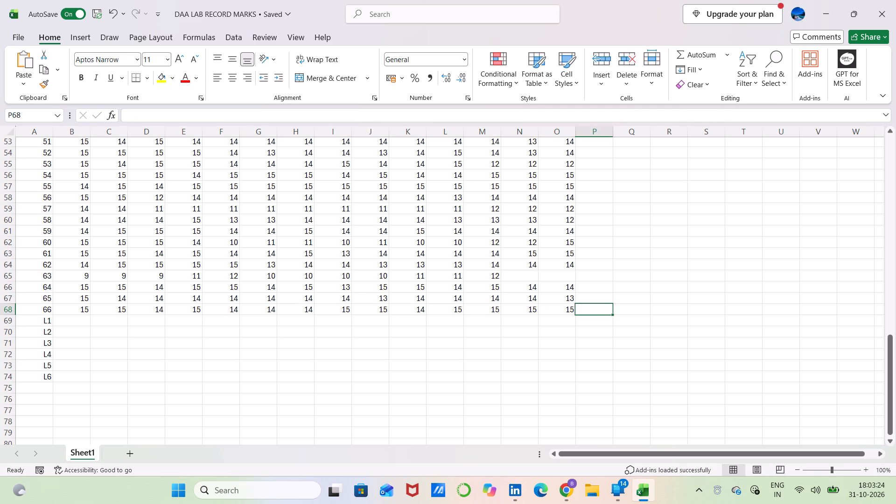
Enter 15 in B69 as the first experiment mark for L1.
{"action": "left_click", "coordinate": [75, 319]}
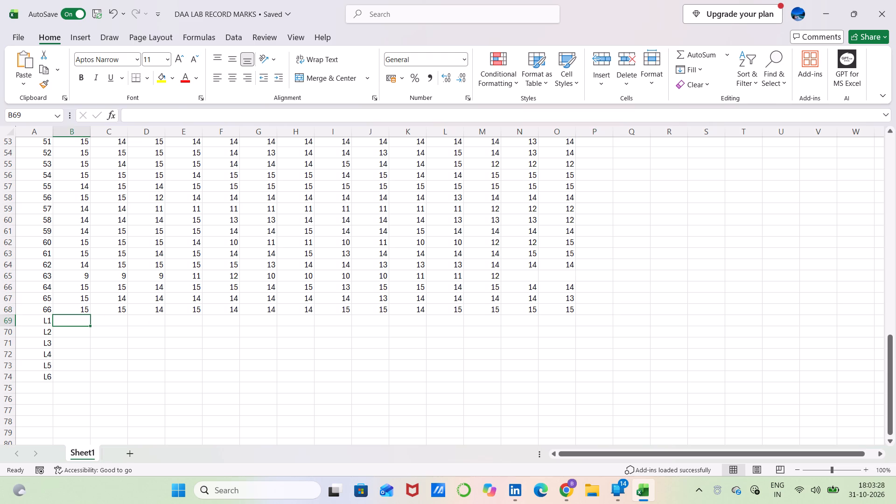
{"action": "type", "text": "15"}
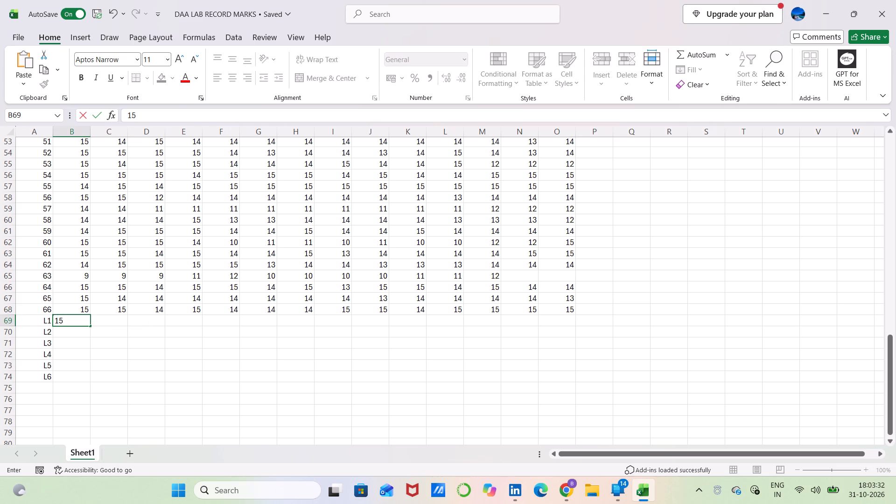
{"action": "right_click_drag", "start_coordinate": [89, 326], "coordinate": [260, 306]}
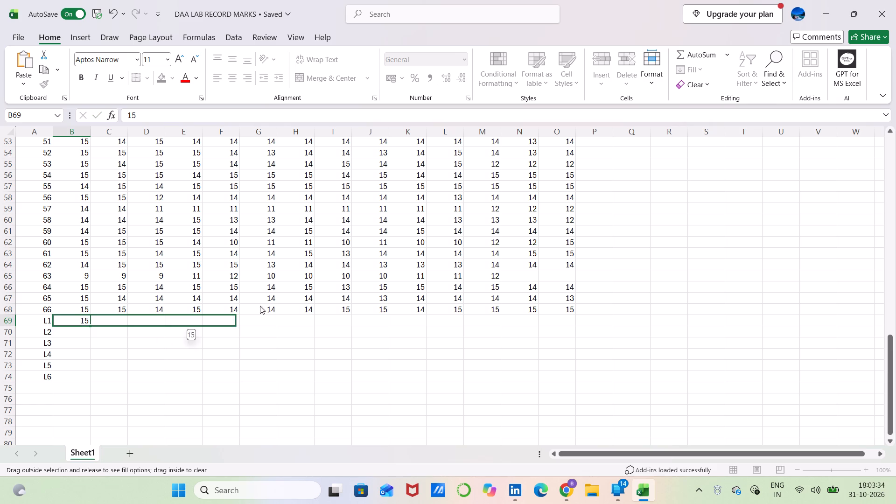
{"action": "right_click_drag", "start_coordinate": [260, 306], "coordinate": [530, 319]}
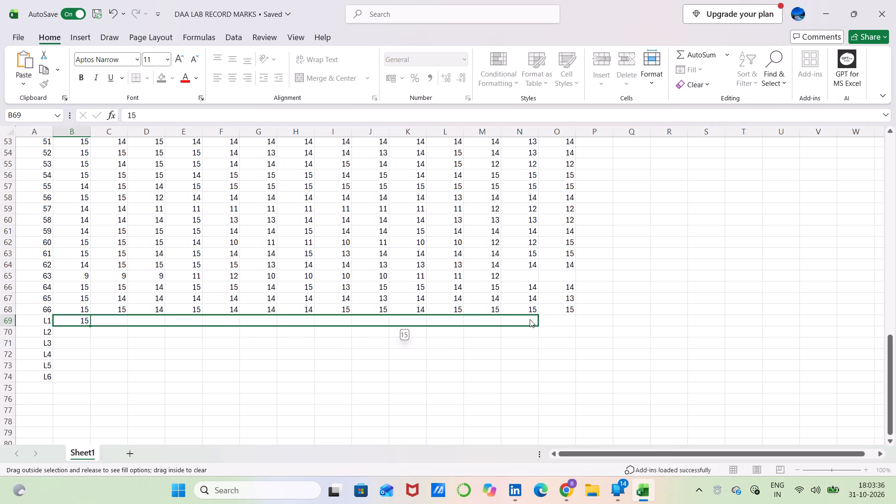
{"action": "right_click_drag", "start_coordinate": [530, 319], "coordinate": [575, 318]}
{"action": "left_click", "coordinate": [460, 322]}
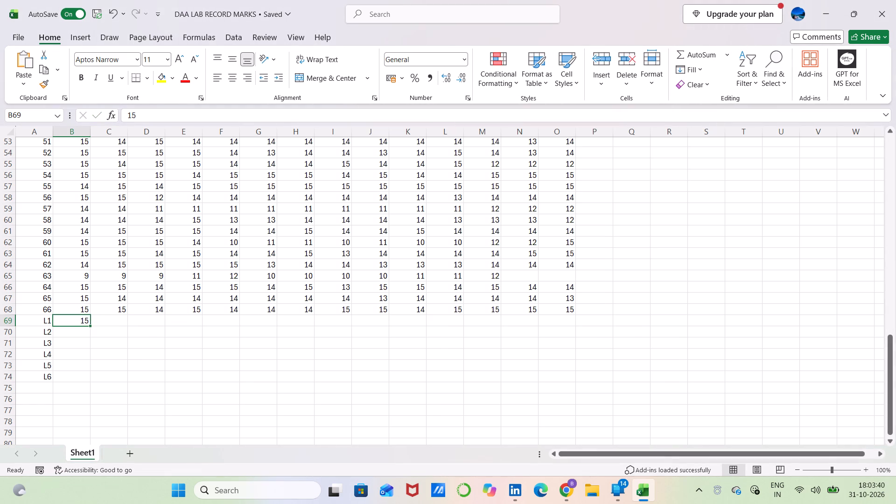
Fill the mark 15 from B69 across to O69 to complete row L1.
{"action": "left_click_drag", "start_coordinate": [90, 324], "coordinate": [486, 330]}
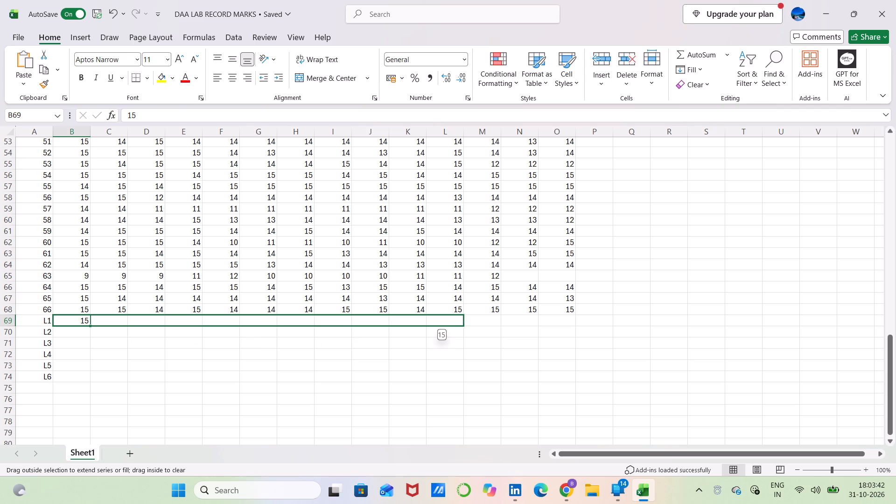
{"action": "left_click_drag", "start_coordinate": [486, 330], "coordinate": [580, 330]}
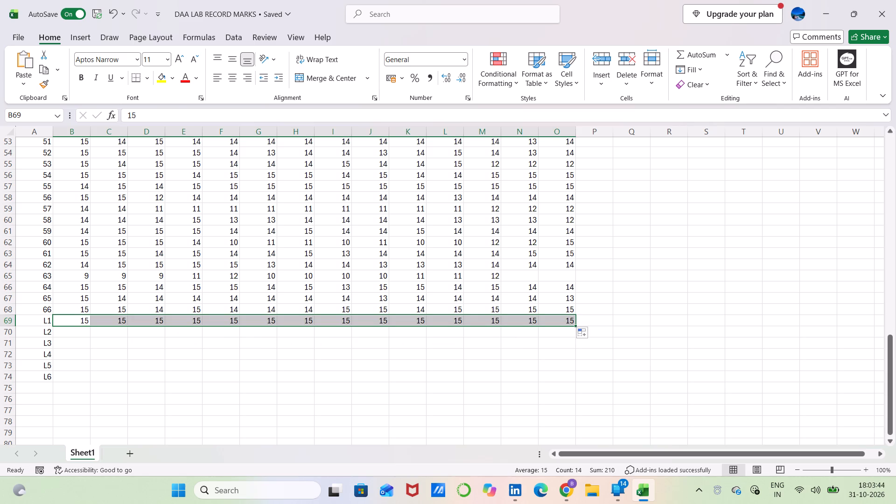
{"action": "left_click", "coordinate": [506, 340]}
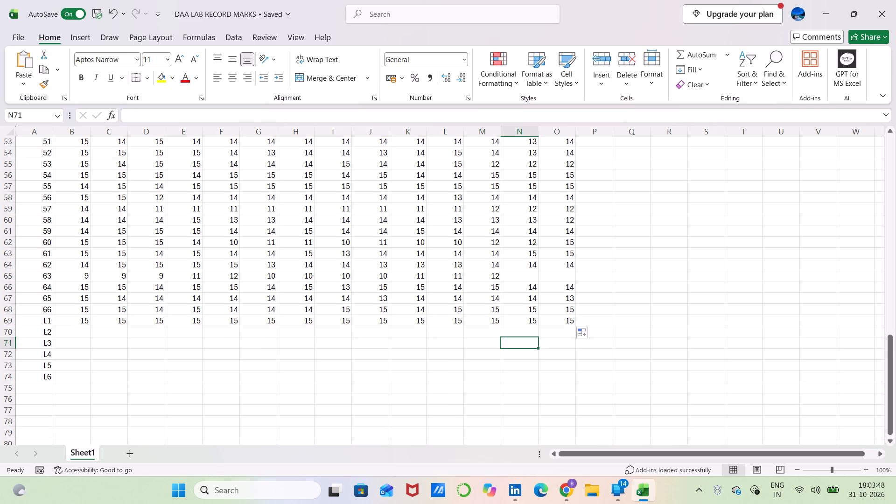
Fill the L1 marks of 15 in B69 to O69 down through row 71 for L2 and L3.
{"action": "left_click", "coordinate": [72, 320]}
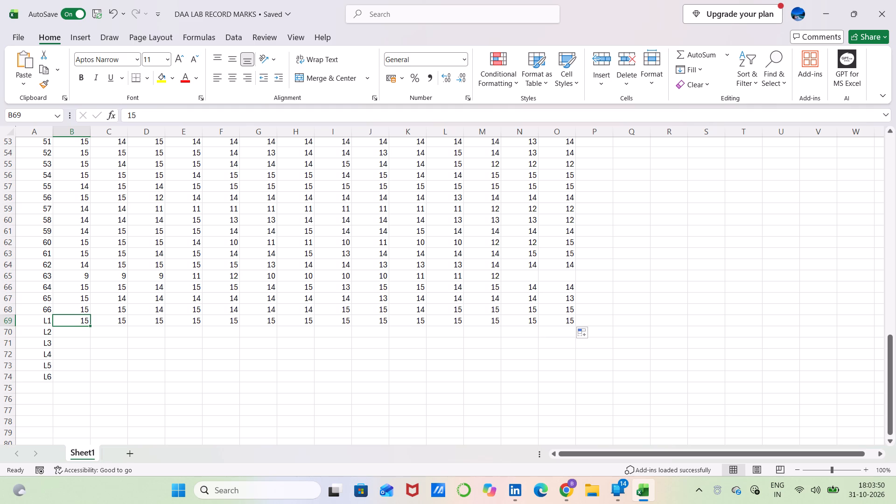
{"action": "left_click_drag", "start_coordinate": [89, 325], "coordinate": [433, 332]}
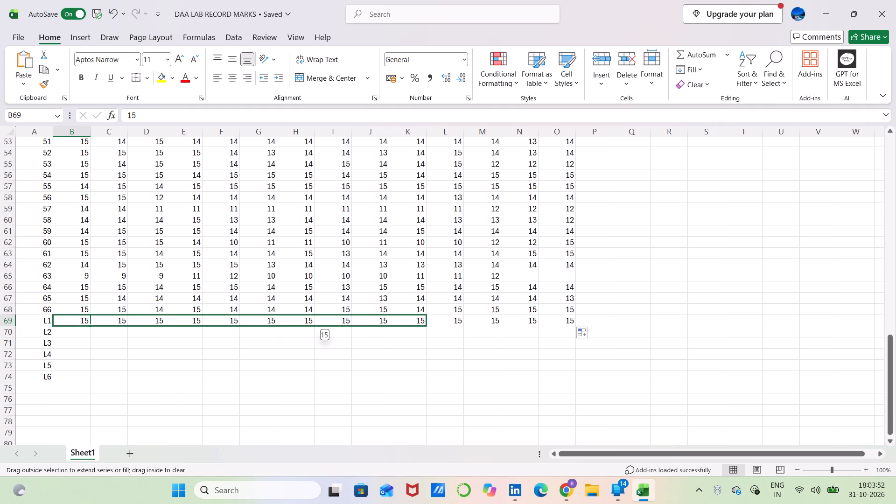
{"action": "left_click_drag", "start_coordinate": [433, 332], "coordinate": [577, 339]}
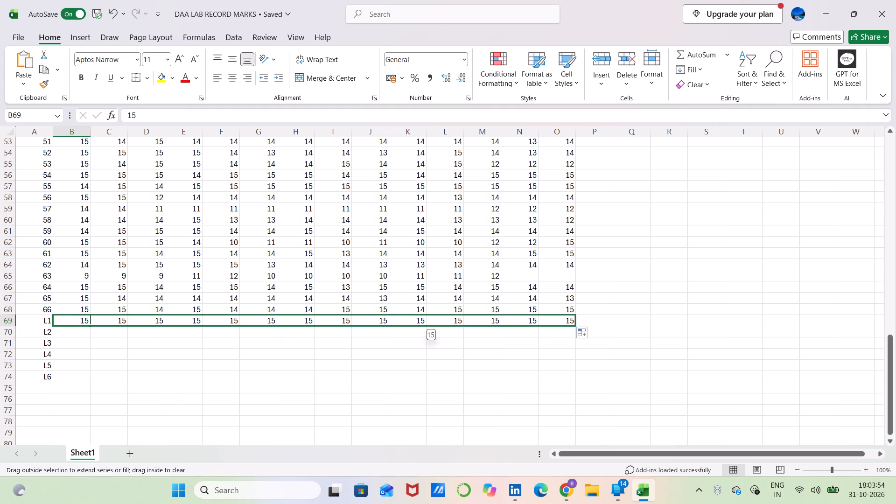
{"action": "left_click_drag", "start_coordinate": [577, 339], "coordinate": [565, 383]}
{"action": "left_click_drag", "start_coordinate": [565, 383], "coordinate": [565, 388]}
{"action": "left_click_drag", "start_coordinate": [574, 327], "coordinate": [571, 350]}
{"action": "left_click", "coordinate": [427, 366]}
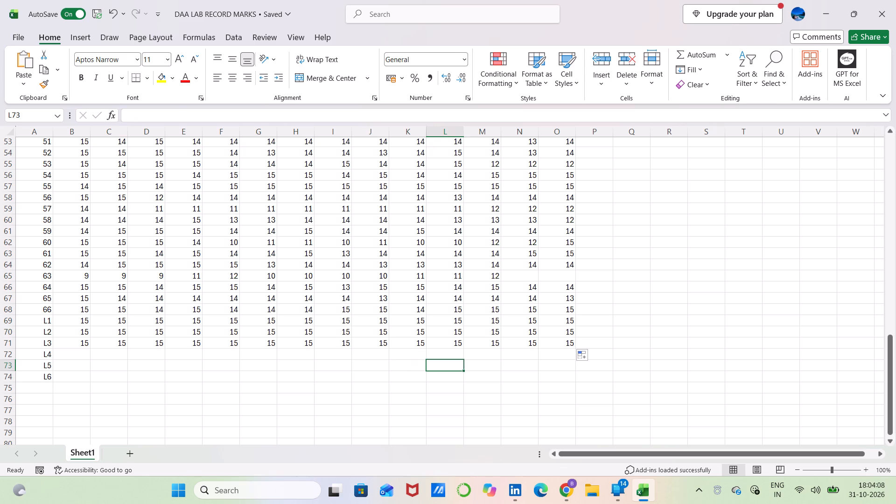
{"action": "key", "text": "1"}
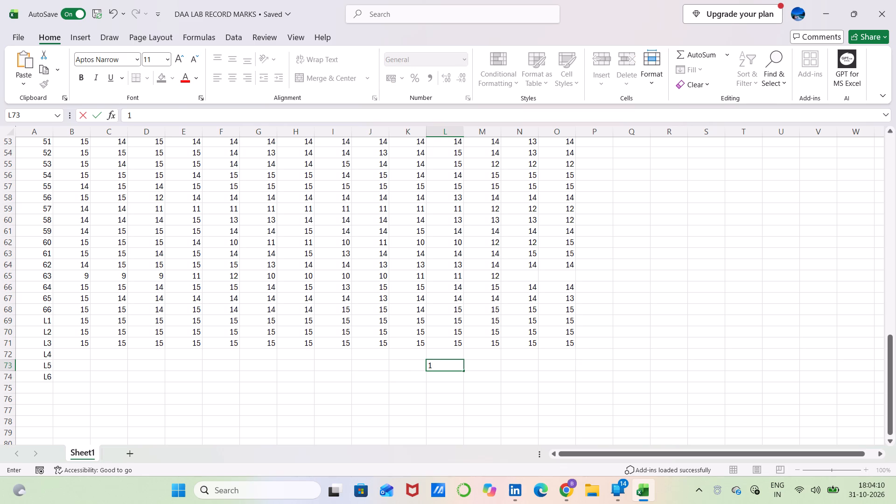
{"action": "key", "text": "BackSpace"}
Enter 14, 15, 14 and 15 in B72 to E72 for L4.
{"action": "left_click", "coordinate": [63, 353]}
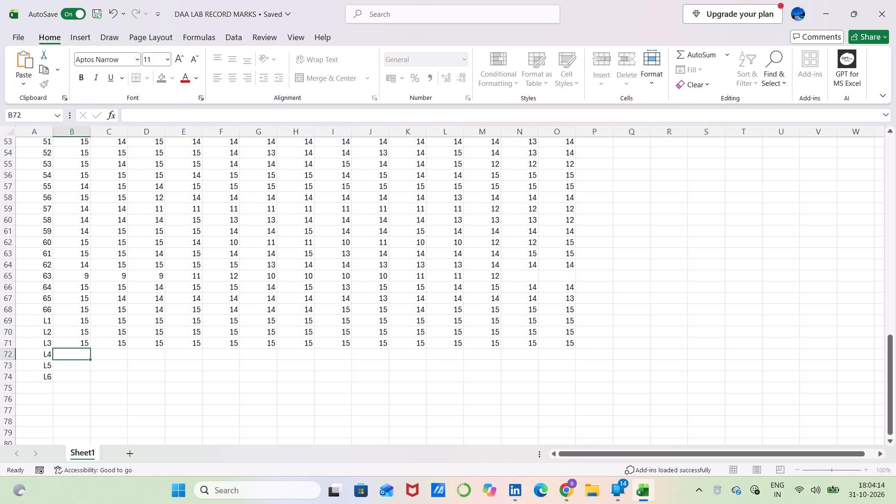
{"action": "type", "text": "14!5"}
{"action": "key", "text": "BackSpace"}
{"action": "key", "text": "BackSpace"}
{"action": "key", "text": "BackSpace"}
{"action": "key", "text": "BackSpace"}
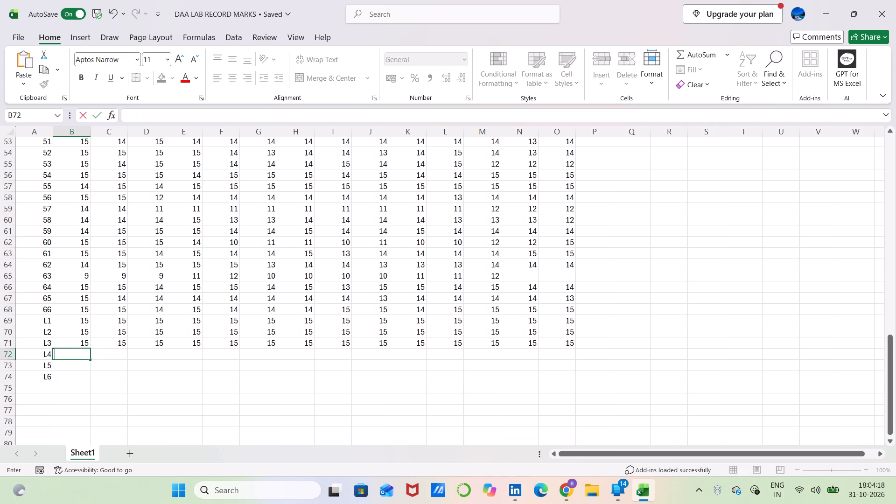
{"action": "type", "text": "14"}
{"action": "key", "text": "Right"}
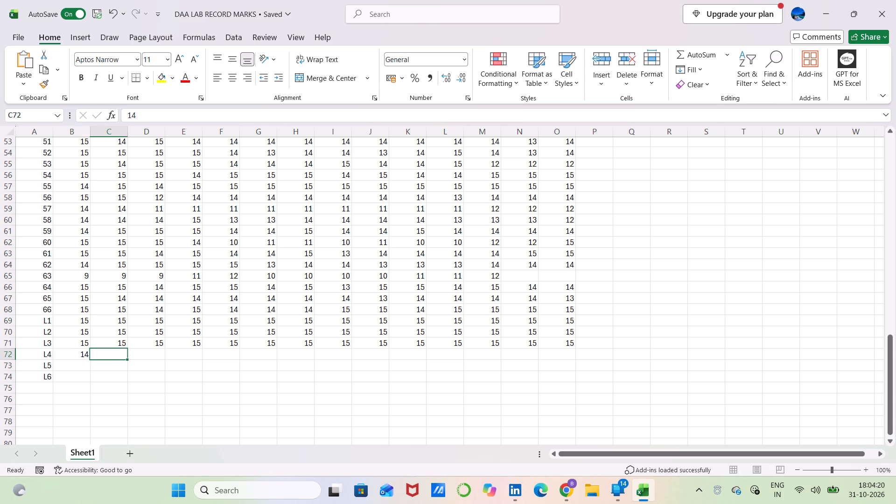
{"action": "type", "text": "15"}
{"action": "key", "text": "Right"}
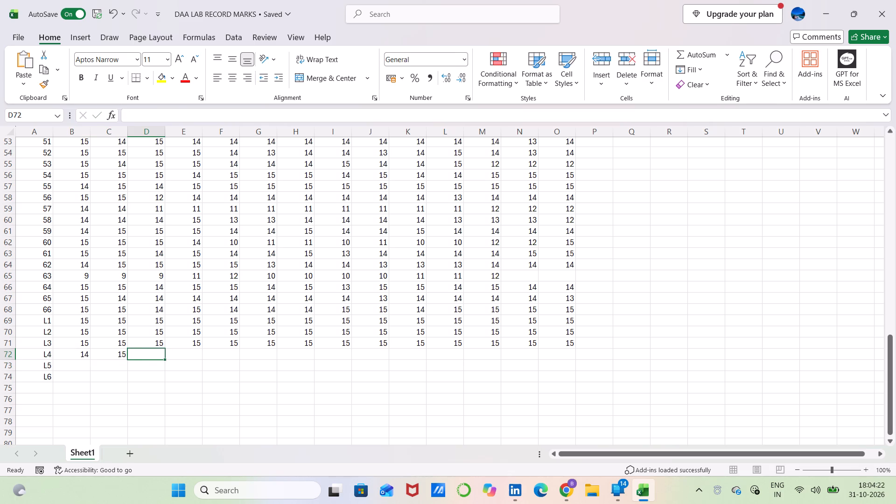
{"action": "type", "text": "14"}
{"action": "key", "text": "Right"}
{"action": "type", "text": "15"}
{"action": "key", "text": "Right"}
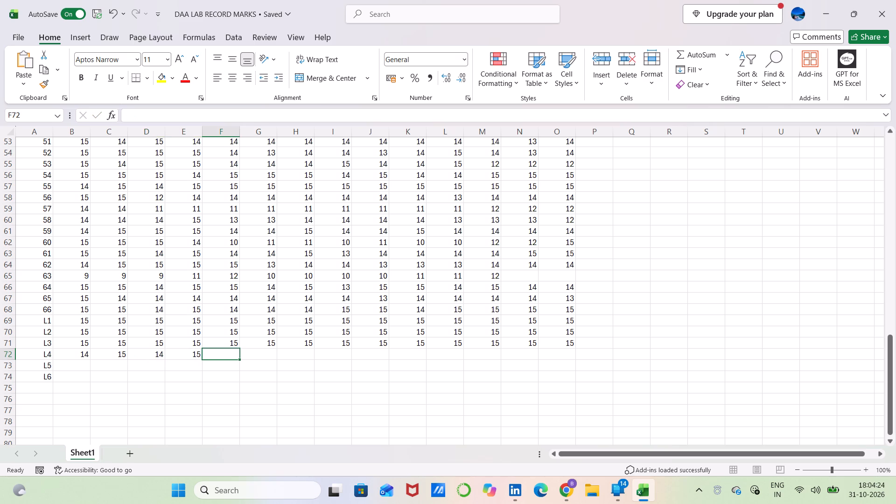
Enter 15 in F72 and fill it across to O72 to complete row L4.
{"action": "type", "text": "15"}
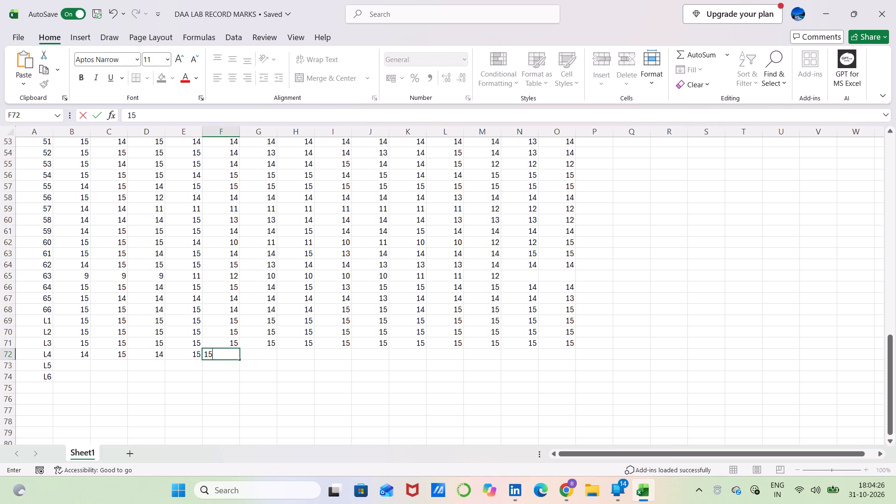
{"action": "left_click_drag", "start_coordinate": [239, 359], "coordinate": [413, 352]}
{"action": "left_click_drag", "start_coordinate": [413, 352], "coordinate": [430, 356]}
{"action": "left_click_drag", "start_coordinate": [240, 359], "coordinate": [560, 352]}
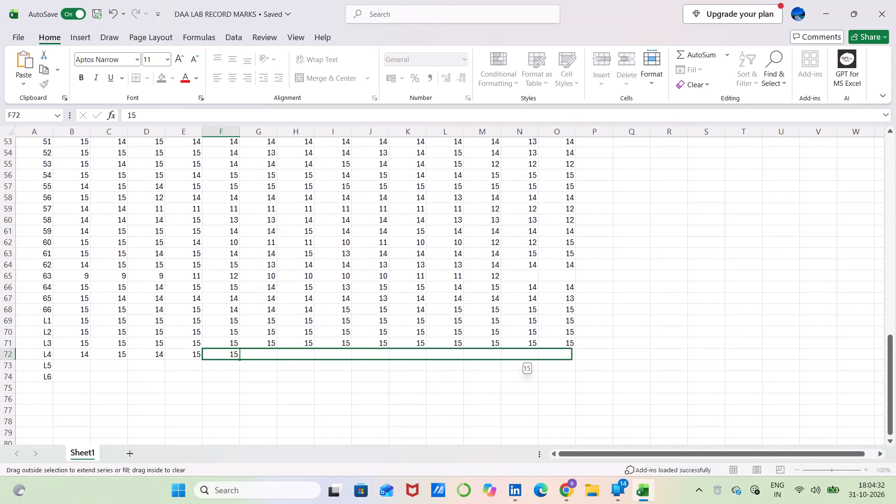
{"action": "left_click_drag", "start_coordinate": [560, 352], "coordinate": [563, 354]}
Enter 12 in each cell from B73 to F73 for L5.
{"action": "left_click", "coordinate": [80, 362]}
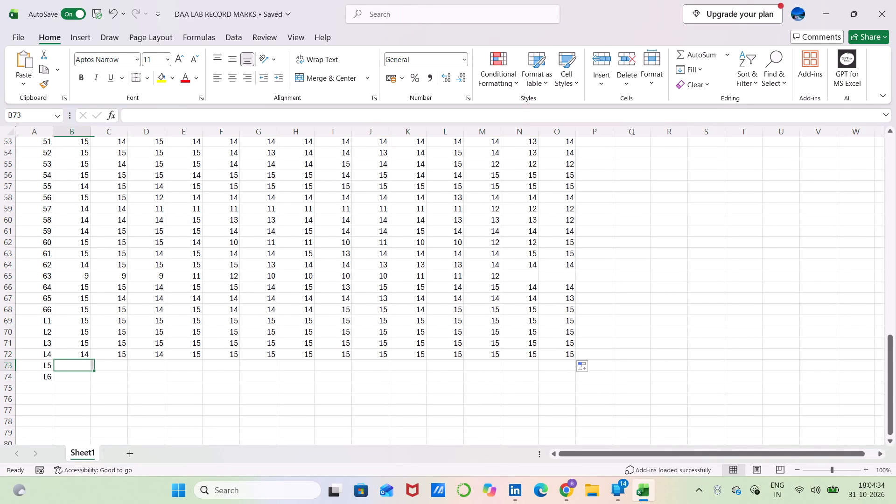
{"action": "key", "text": "1"}
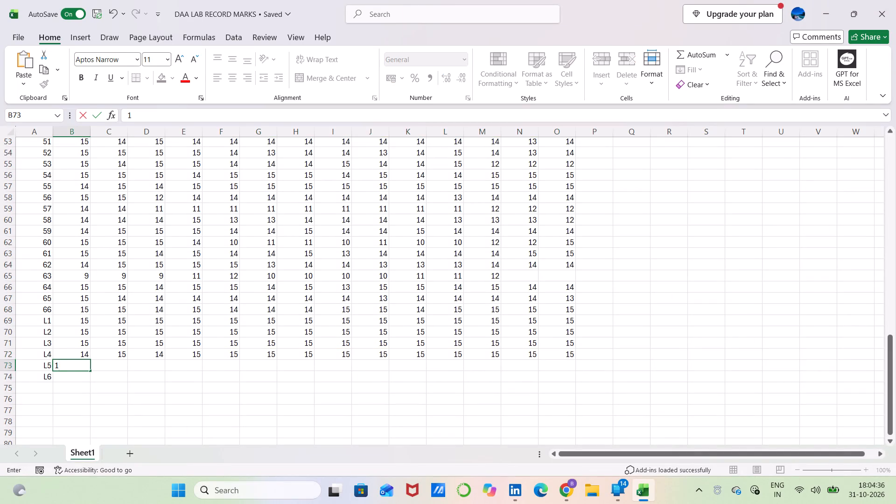
{"action": "key", "text": "2"}
{"action": "key", "text": "Right"}
{"action": "type", "text": "12"}
{"action": "key", "text": "Right"}
{"action": "key", "text": "1"}
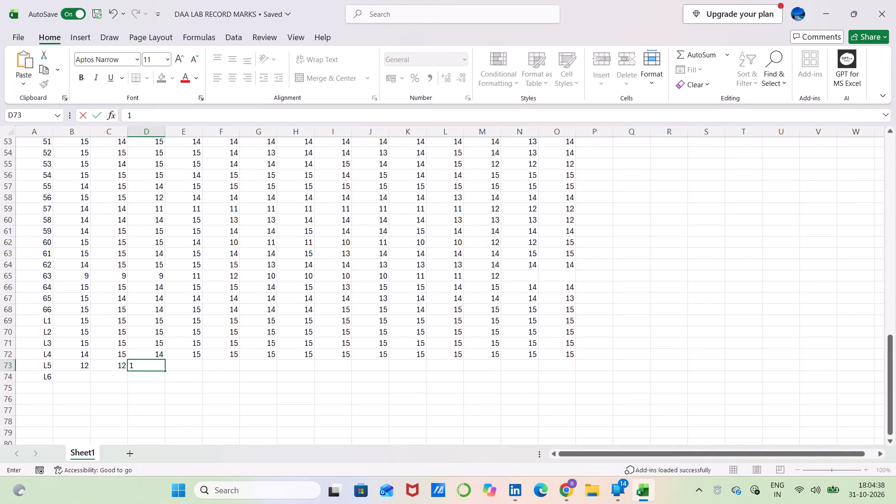
{"action": "key", "text": "2"}
{"action": "key", "text": "Right"}
{"action": "type", "text": "12"}
{"action": "key", "text": "Right"}
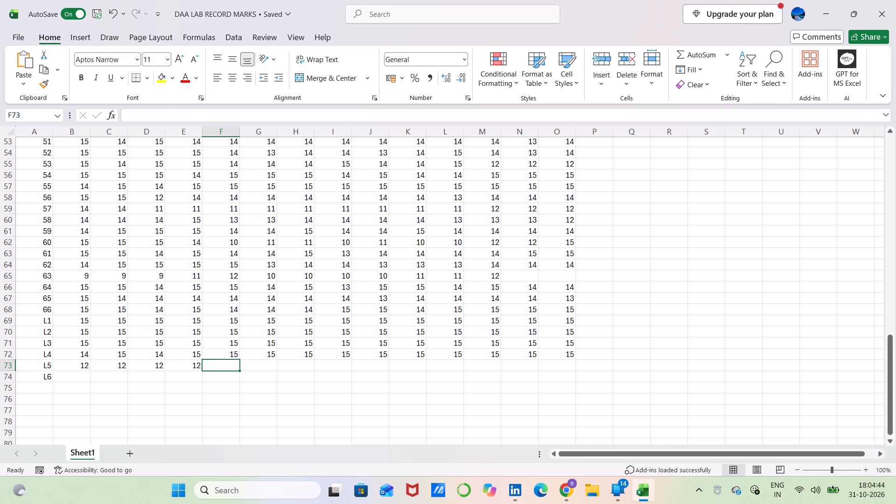
{"action": "type", "text": "12"}
{"action": "key", "text": "Right"}
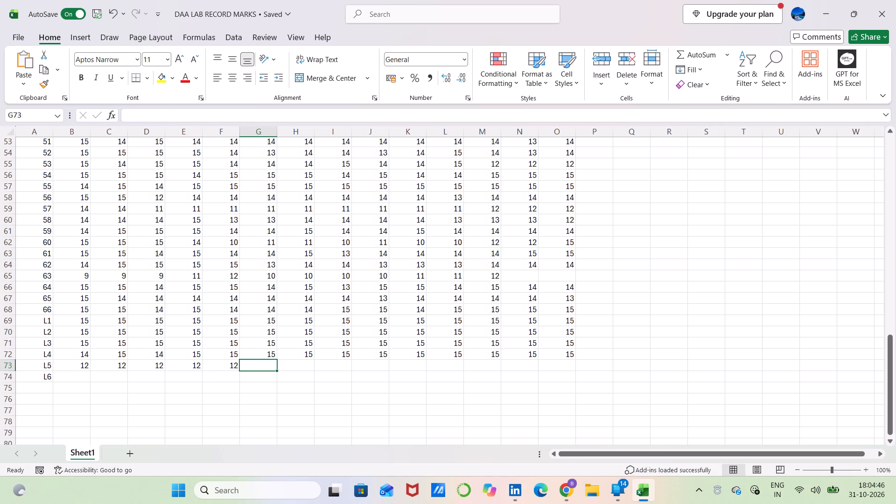
Leave G73 blank and enter 12, 12, 12, 15, 15 and 12 in H73 to M73 for L5.
{"action": "key", "text": "Right"}
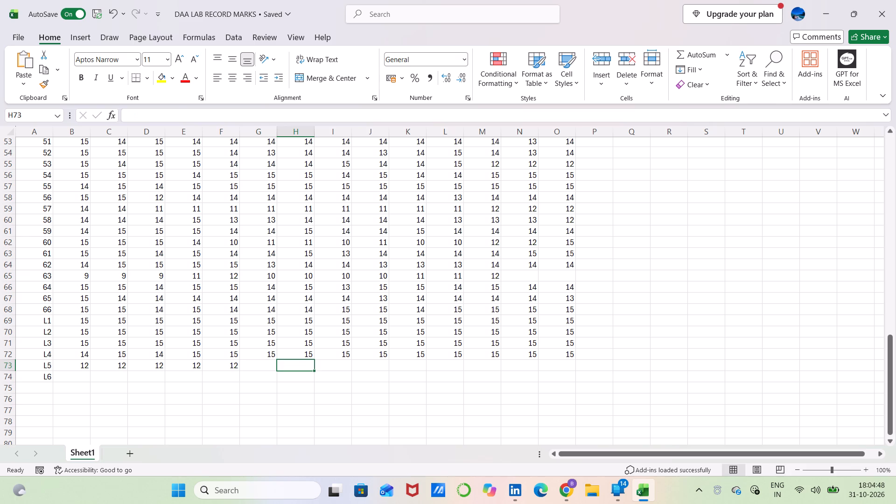
{"action": "type", "text": "12"}
{"action": "key", "text": "Right"}
{"action": "type", "text": "12"}
{"action": "key", "text": "Right"}
{"action": "type", "text": "12"}
{"action": "key", "text": "Right"}
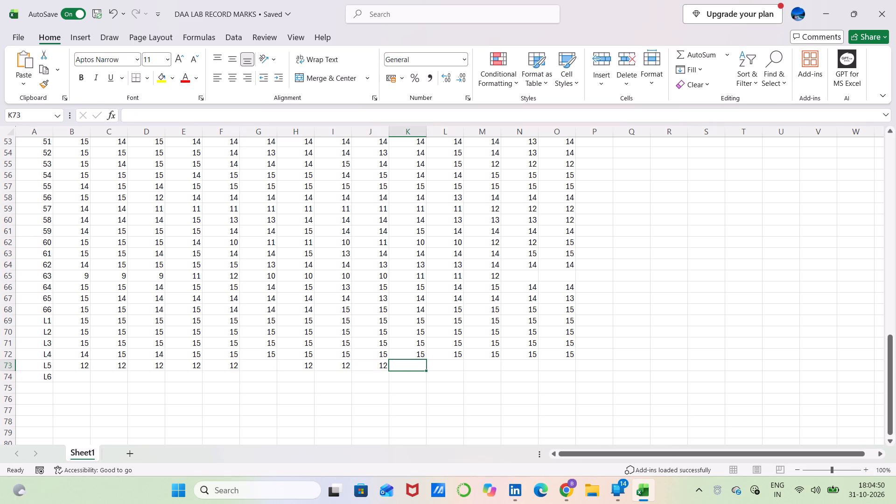
{"action": "type", "text": "15"}
{"action": "key", "text": "Right"}
{"action": "type", "text": "15"}
{"action": "key", "text": "Right"}
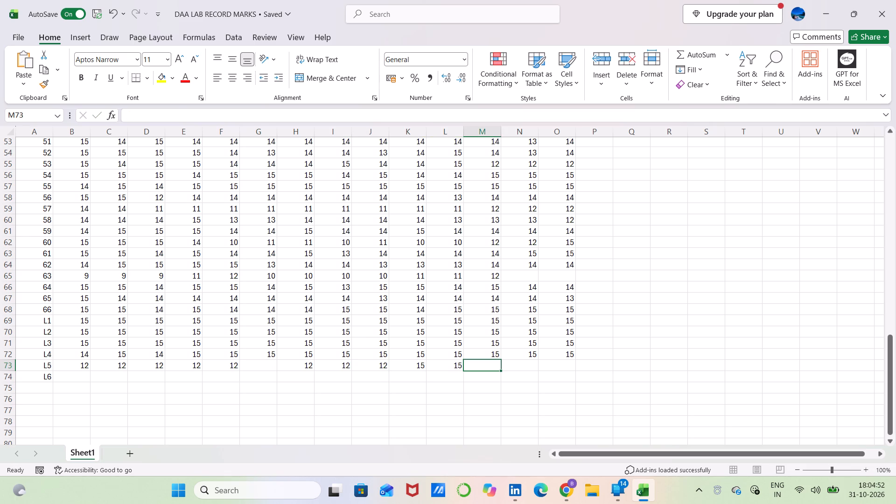
{"action": "type", "text": "12"}
{"action": "key", "text": "Right"}
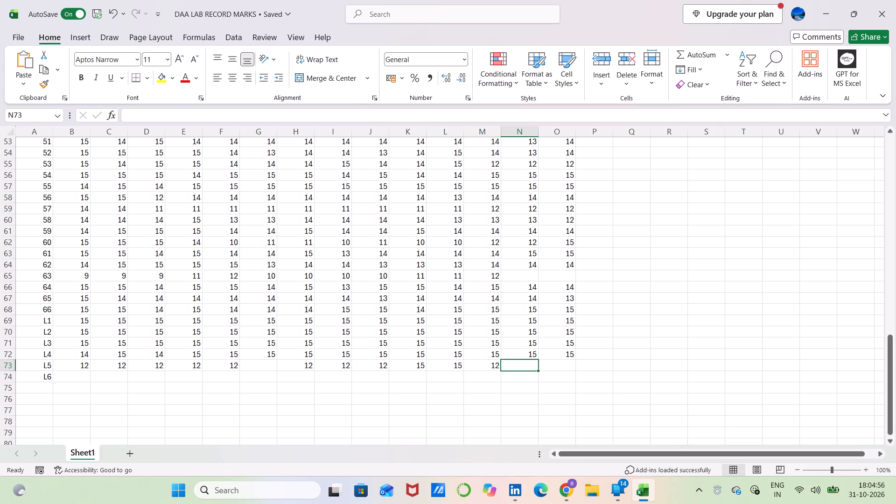
Enter 14, 14 and 13 in B74 to D74 for L6.
{"action": "left_click", "coordinate": [65, 377]}
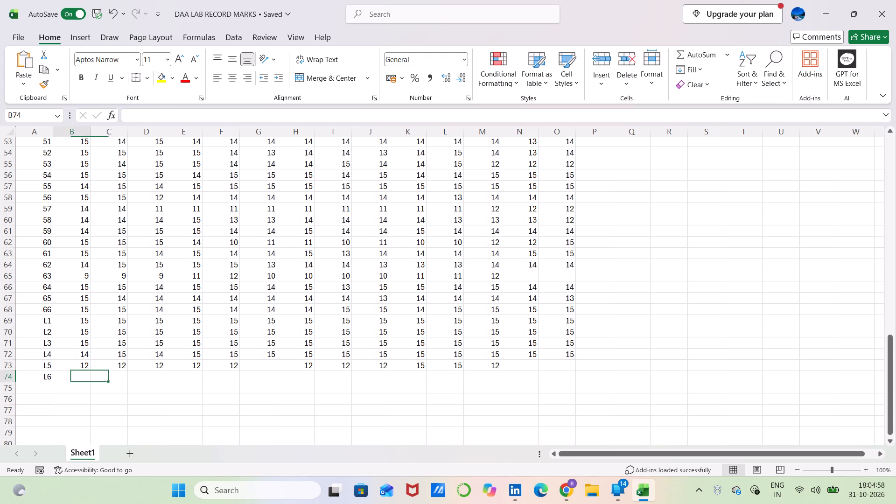
{"action": "type", "text": "14"}
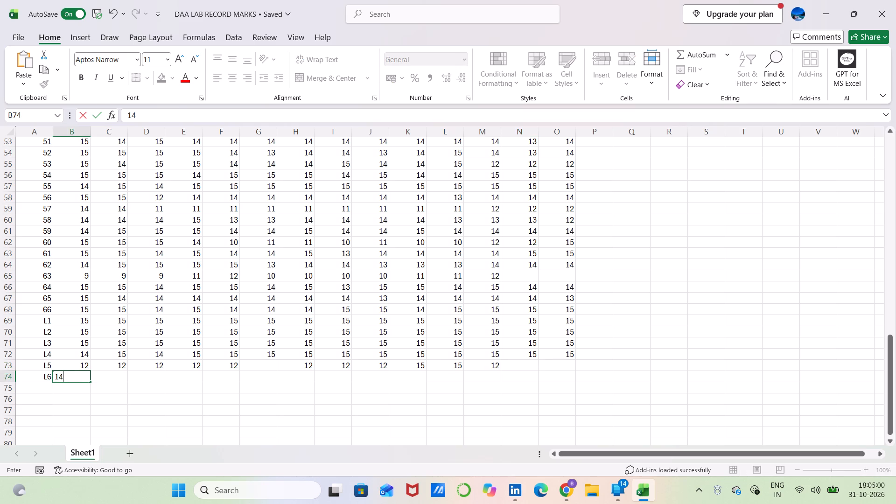
{"action": "key", "text": "Right"}
{"action": "type", "text": "14"}
{"action": "key", "text": "Right"}
{"action": "type", "text": "13"}
{"action": "key", "text": "Right"}
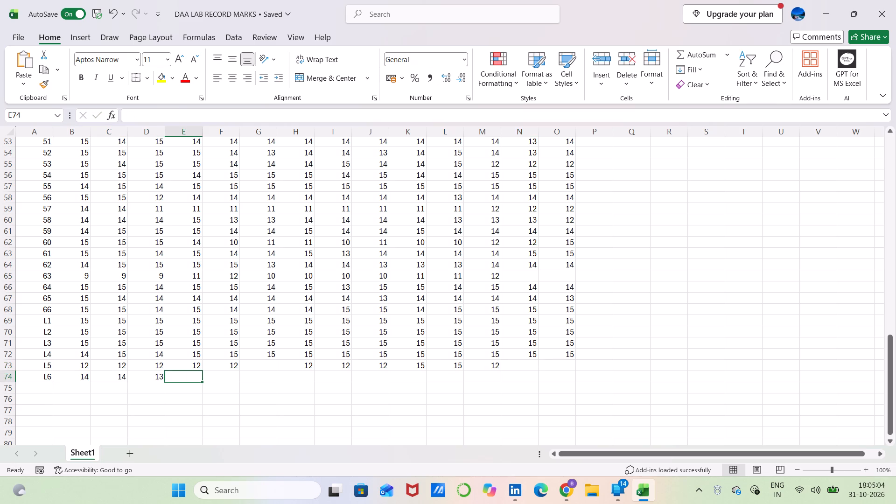
Change the first experiment mark for L6 in B74 to 15.
{"action": "key", "text": "Left"}
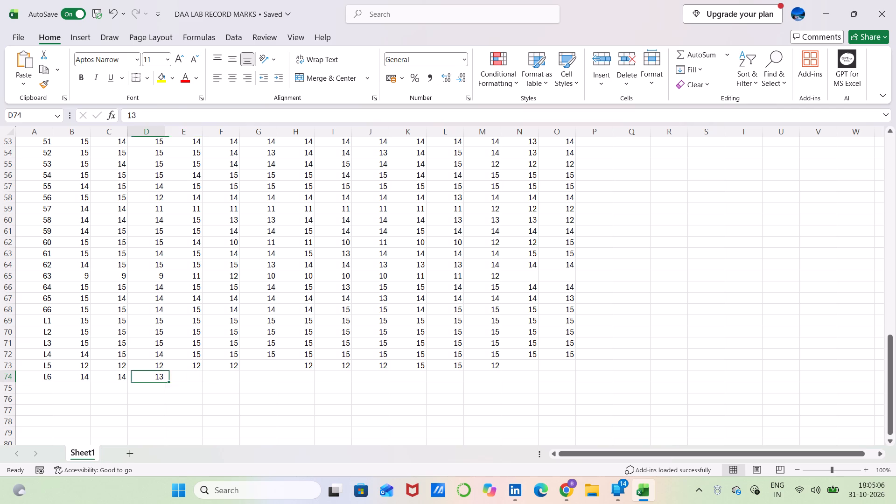
{"action": "key", "text": "Left"}
{"action": "key", "text": "Left"}
{"action": "type", "text": "16"}
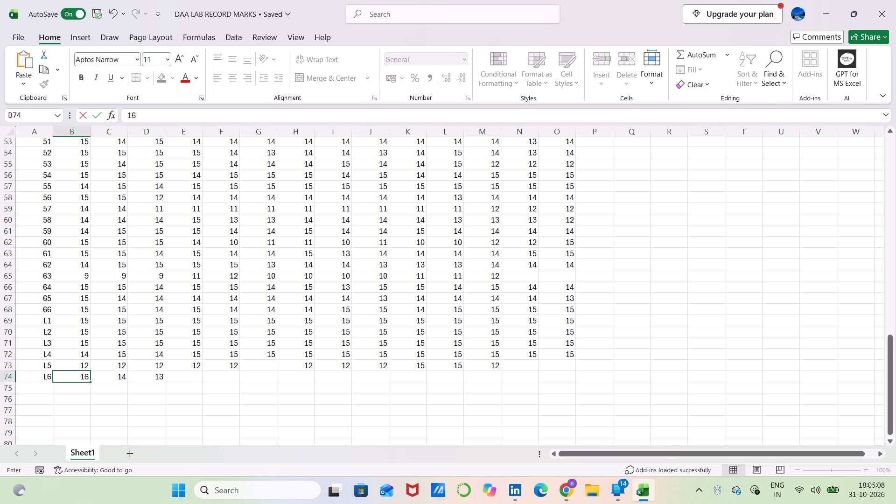
{"action": "type", "text": "55"}
{"action": "key", "text": "BackSpace"}
{"action": "key", "text": "BackSpace"}
{"action": "key", "text": "BackSpace"}
{"action": "key", "text": "BackSpace"}
{"action": "type", "text": "15"}
Enter 14, 14 and 13 in E74 to G74 for L6.
{"action": "left_click", "coordinate": [181, 371]}
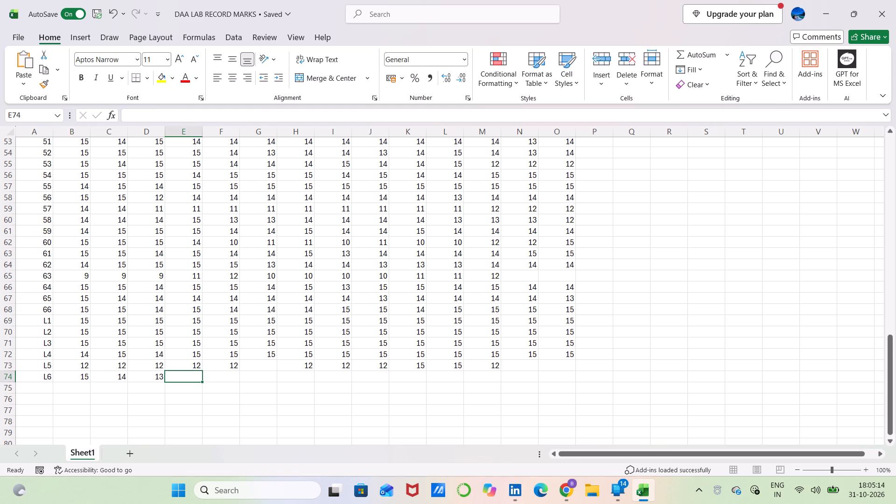
{"action": "type", "text": "14"}
{"action": "key", "text": "Right"}
{"action": "type", "text": "14"}
{"action": "key", "text": "Right"}
{"action": "type", "text": "13"}
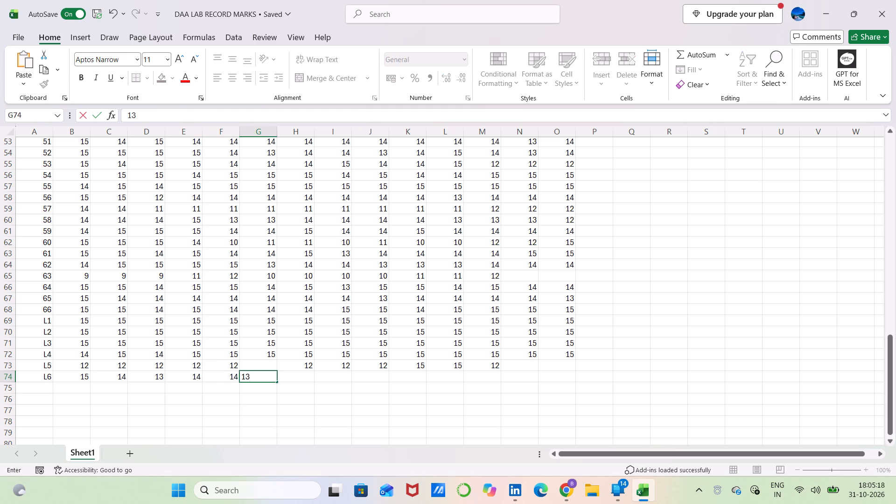
{"action": "key", "text": "Right"}
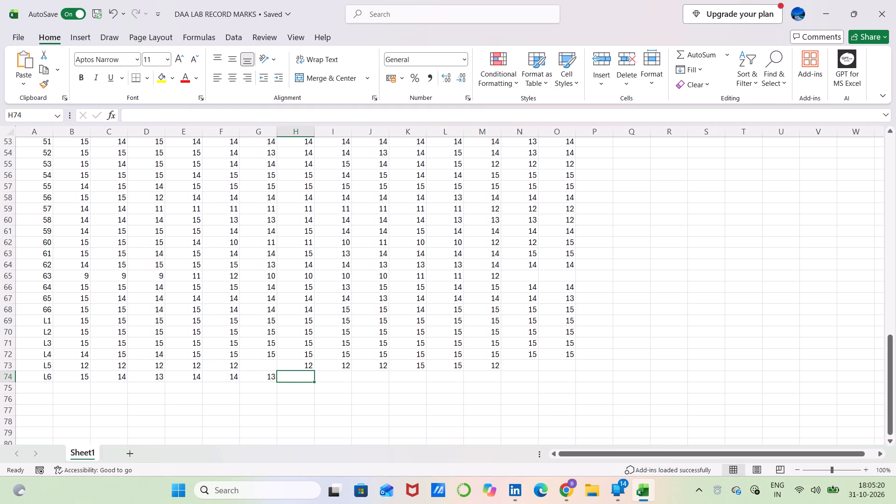
Enter 14, 15, 14, 14 and 14 in H74 to L74 for L6.
{"action": "type", "text": "14"}
{"action": "key", "text": "Right"}
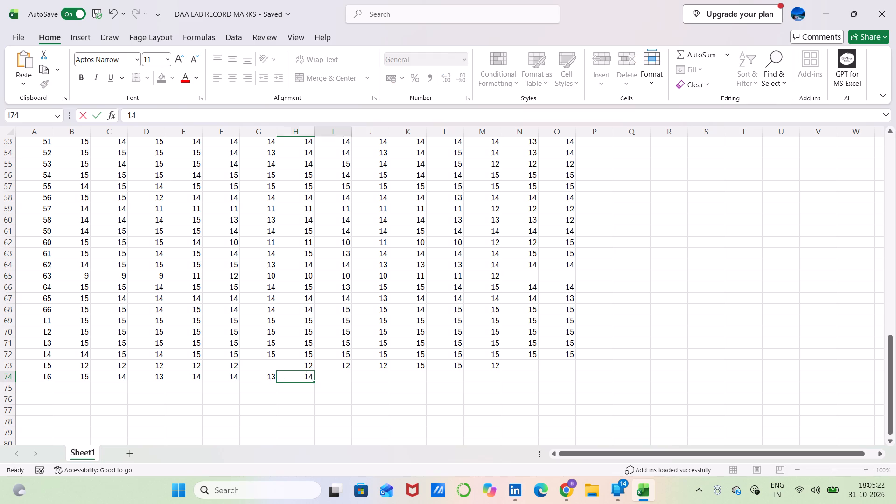
{"action": "type", "text": "15"}
{"action": "key", "text": "Right"}
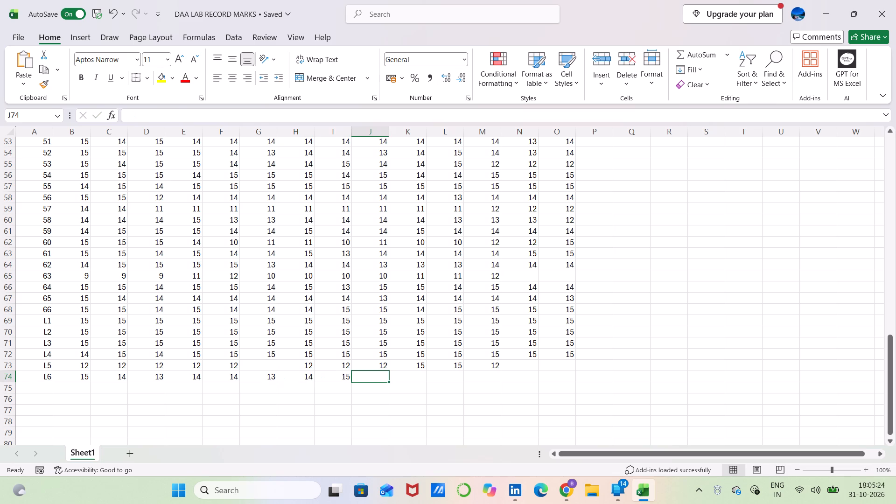
{"action": "type", "text": "14"}
{"action": "key", "text": "Right"}
{"action": "type", "text": "14"}
{"action": "key", "text": "Right"}
{"action": "type", "text": "14"}
{"action": "key", "text": "Right"}
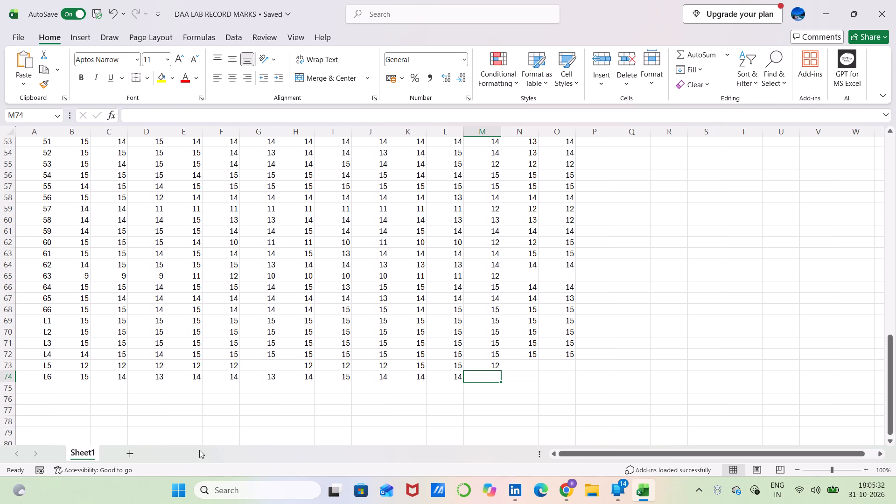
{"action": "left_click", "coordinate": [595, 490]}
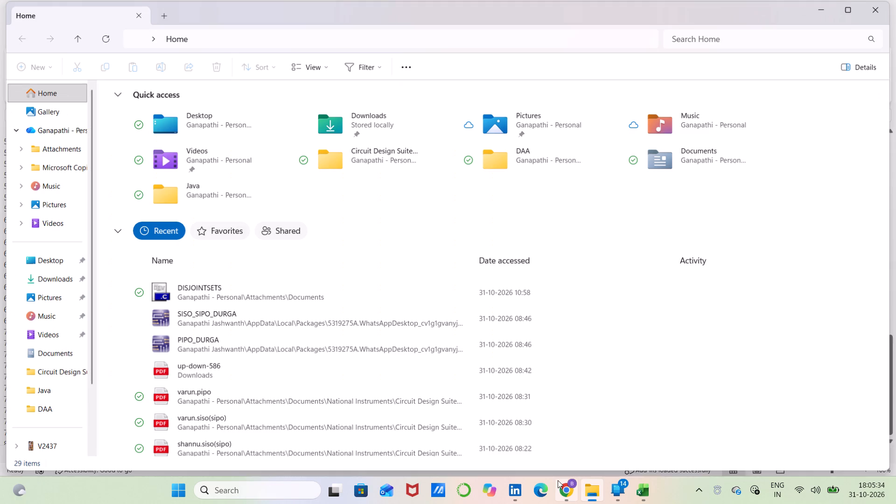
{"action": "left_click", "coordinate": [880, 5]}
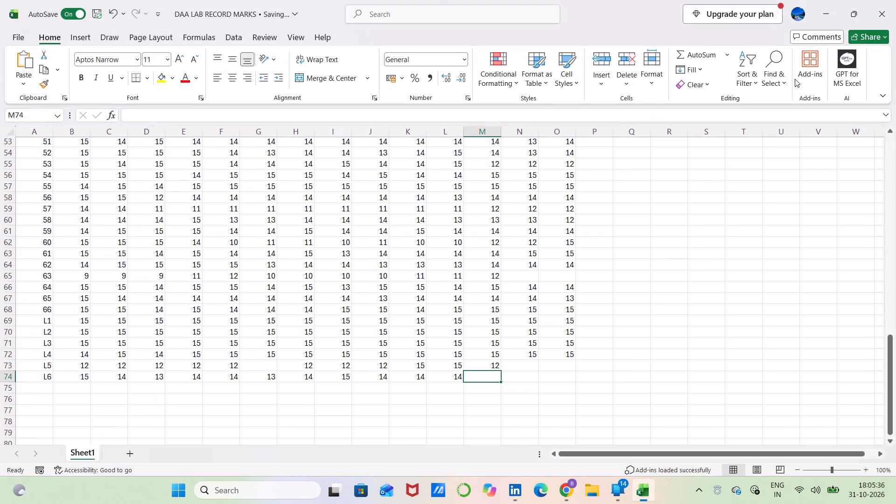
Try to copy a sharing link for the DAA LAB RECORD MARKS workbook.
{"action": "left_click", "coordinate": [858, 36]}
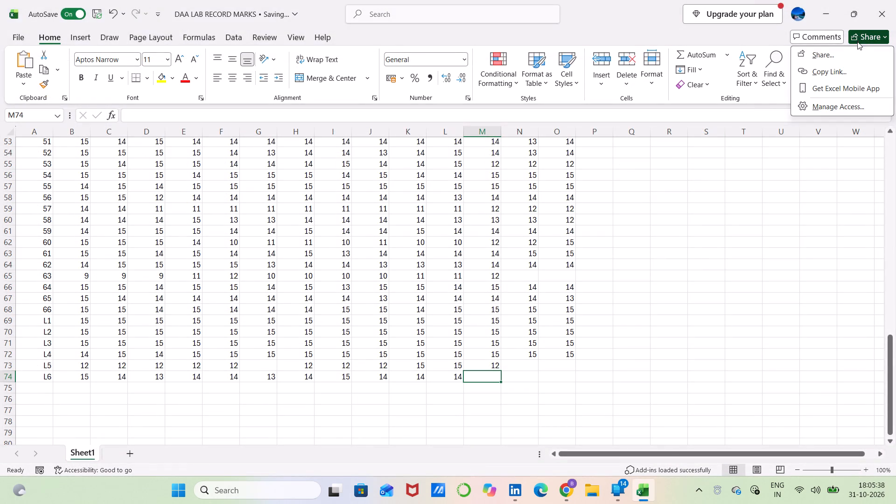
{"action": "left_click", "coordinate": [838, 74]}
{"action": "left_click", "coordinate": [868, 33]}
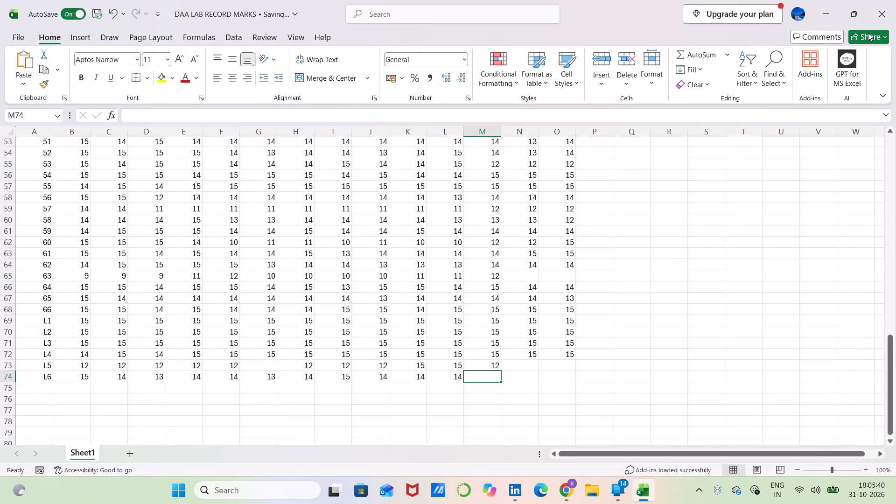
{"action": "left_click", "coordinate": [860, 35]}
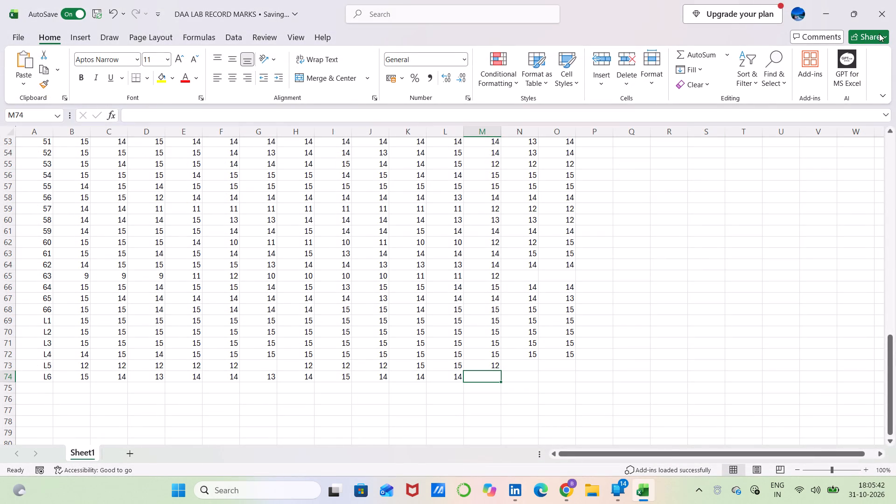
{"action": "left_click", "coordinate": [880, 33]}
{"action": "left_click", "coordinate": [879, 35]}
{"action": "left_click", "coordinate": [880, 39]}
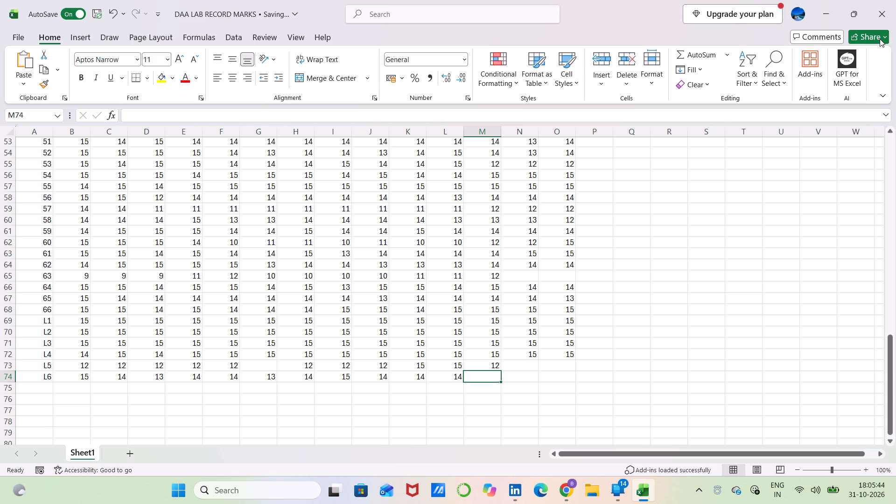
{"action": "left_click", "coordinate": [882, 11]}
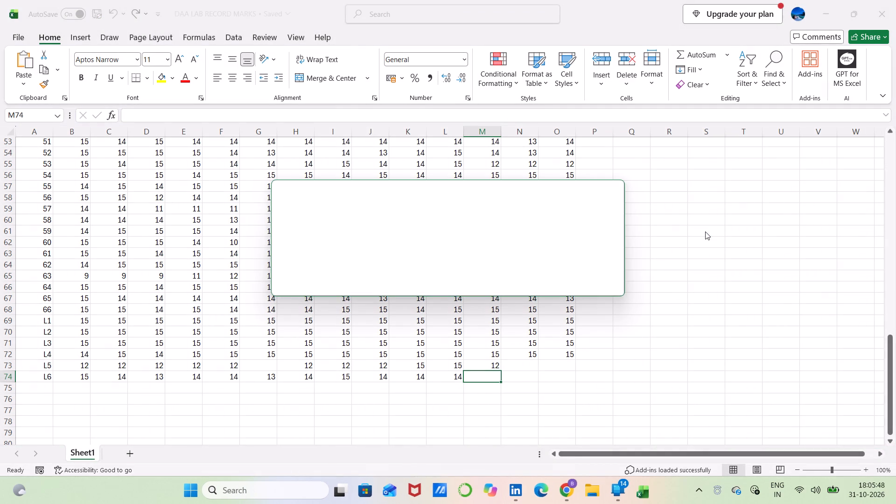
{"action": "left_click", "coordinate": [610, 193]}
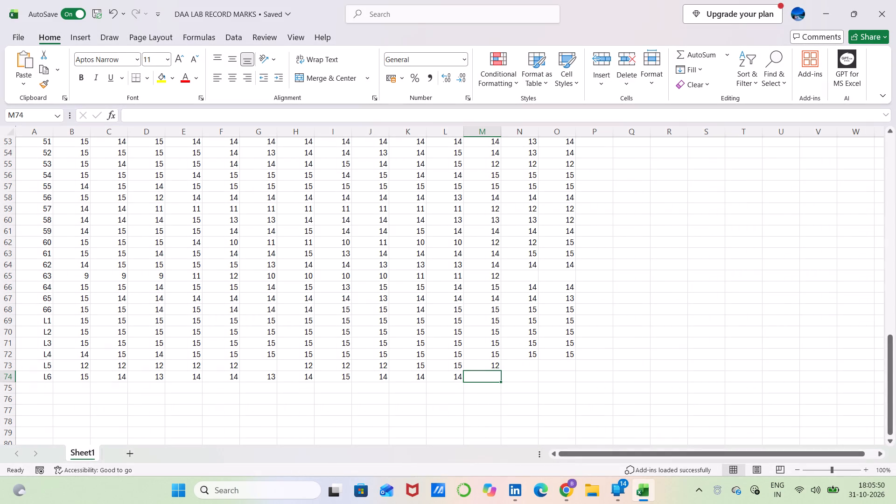
Open the sharing options for the DAA LAB RECORD MARKS workbook.
{"action": "left_click", "coordinate": [858, 36]}
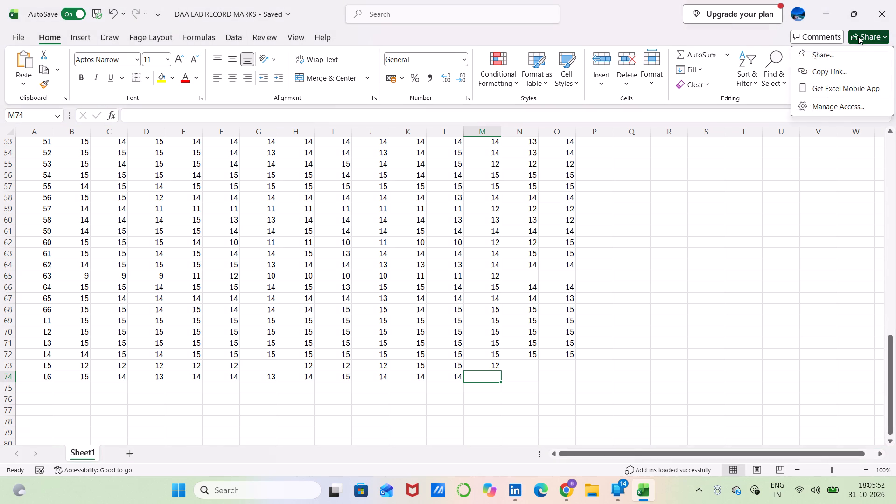
Copy a sharing link for the DAA LAB RECORD MARKS workbook that lets anyone with the link edit.
{"action": "left_click", "coordinate": [826, 55]}
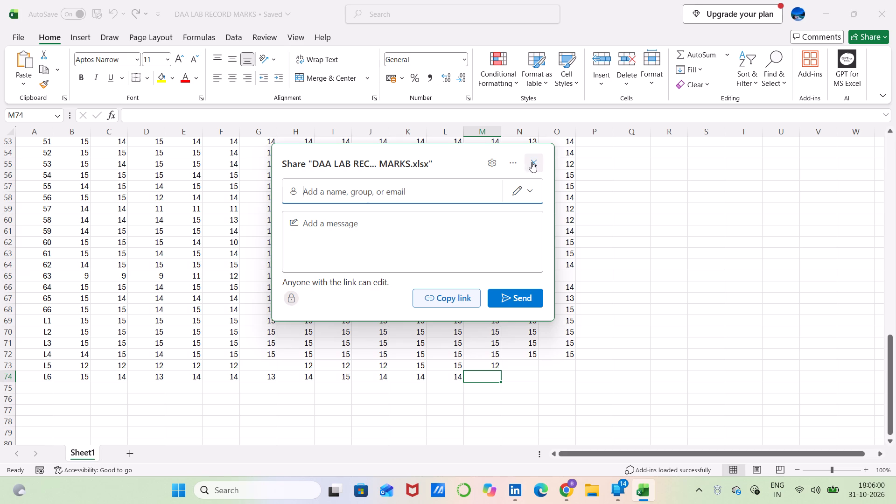
{"action": "left_click", "coordinate": [452, 295]}
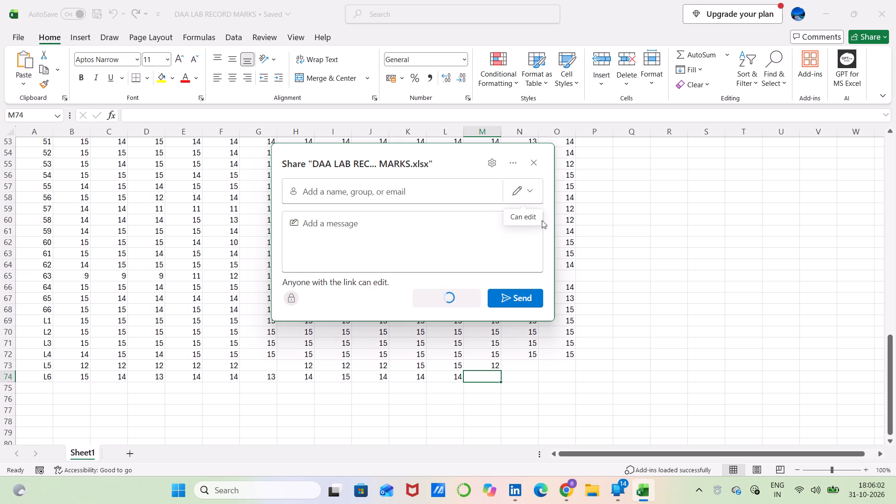
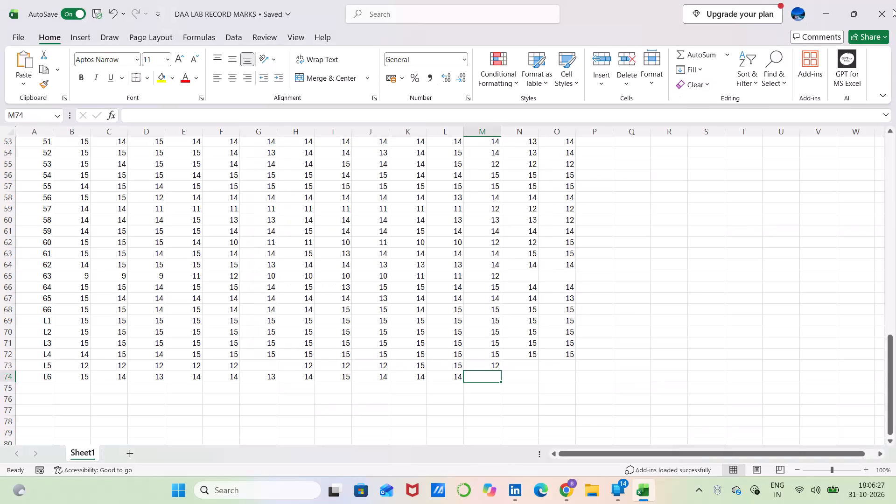
Close the DAA LAB RECORD MARKS workbook and exit Excel.
{"action": "left_click", "coordinate": [892, 11]}
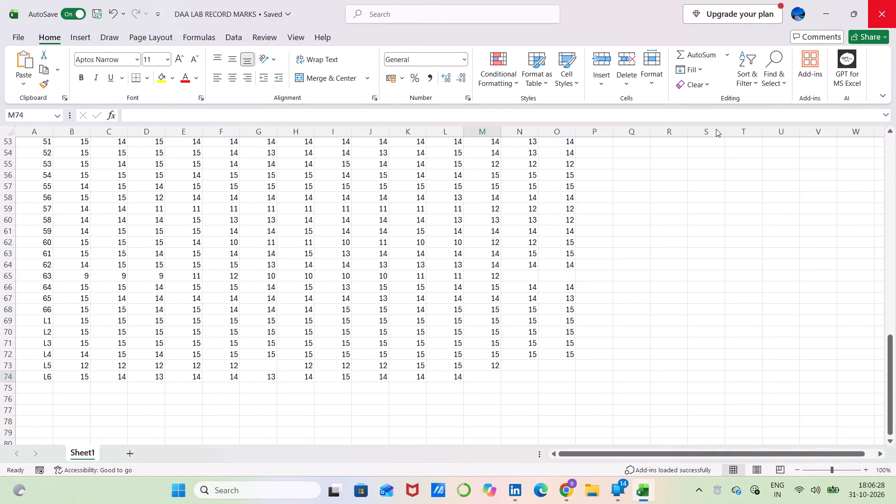
{"action": "left_click", "coordinate": [883, 15]}
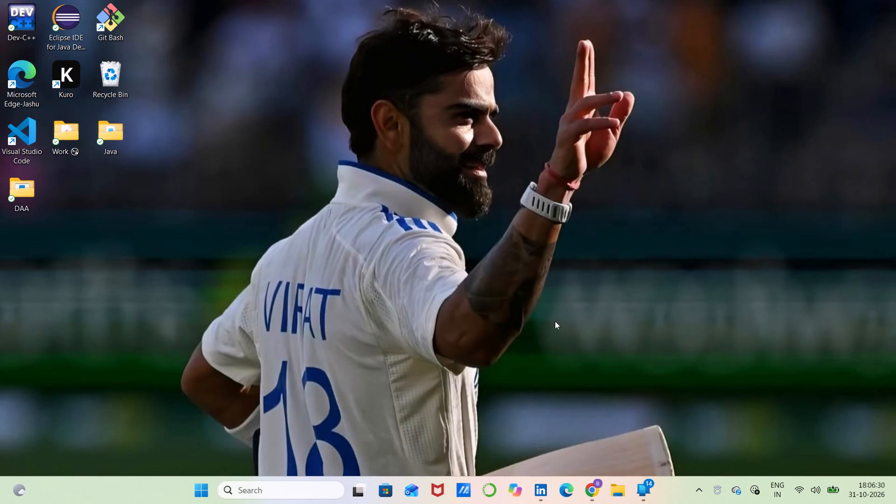
Open a File Explorer window from the desktop.
{"action": "left_click", "coordinate": [610, 490]}
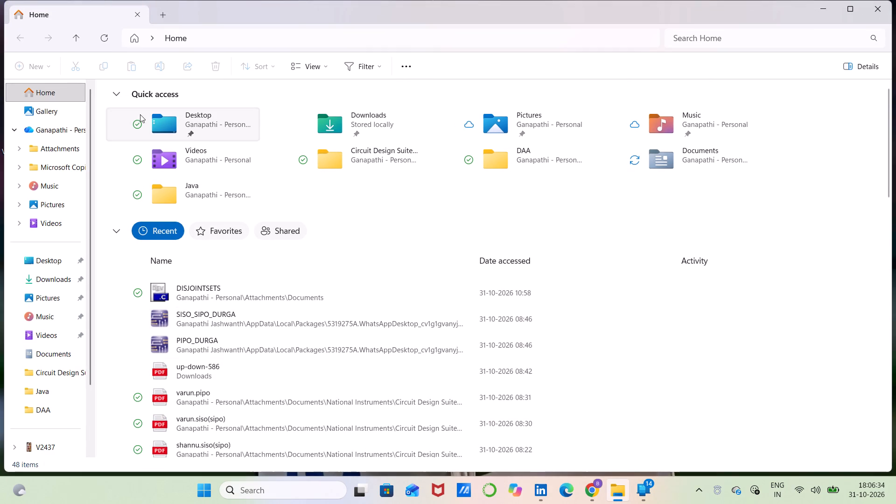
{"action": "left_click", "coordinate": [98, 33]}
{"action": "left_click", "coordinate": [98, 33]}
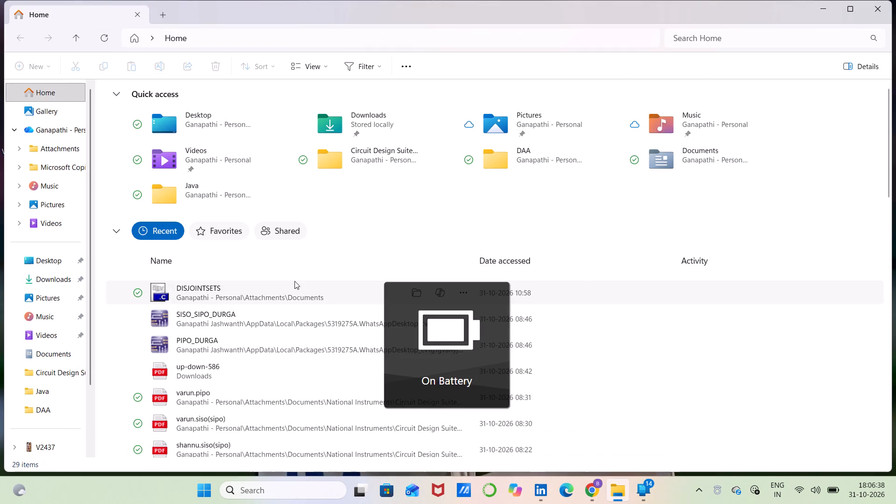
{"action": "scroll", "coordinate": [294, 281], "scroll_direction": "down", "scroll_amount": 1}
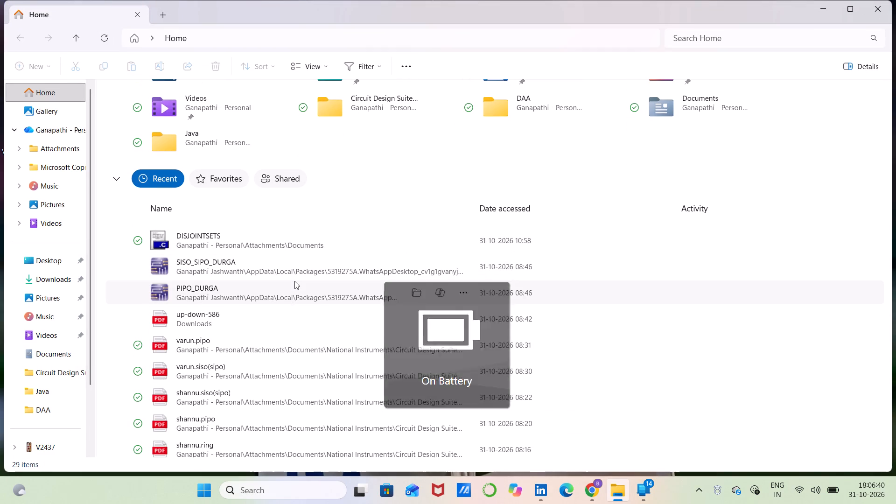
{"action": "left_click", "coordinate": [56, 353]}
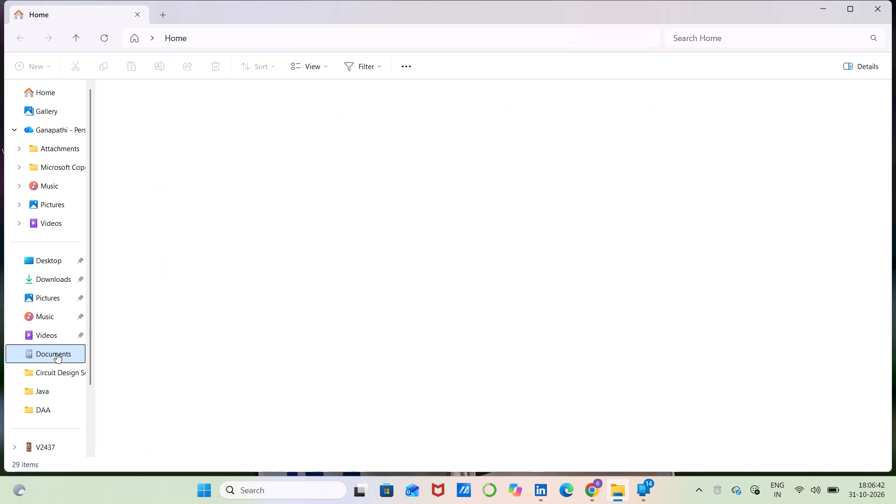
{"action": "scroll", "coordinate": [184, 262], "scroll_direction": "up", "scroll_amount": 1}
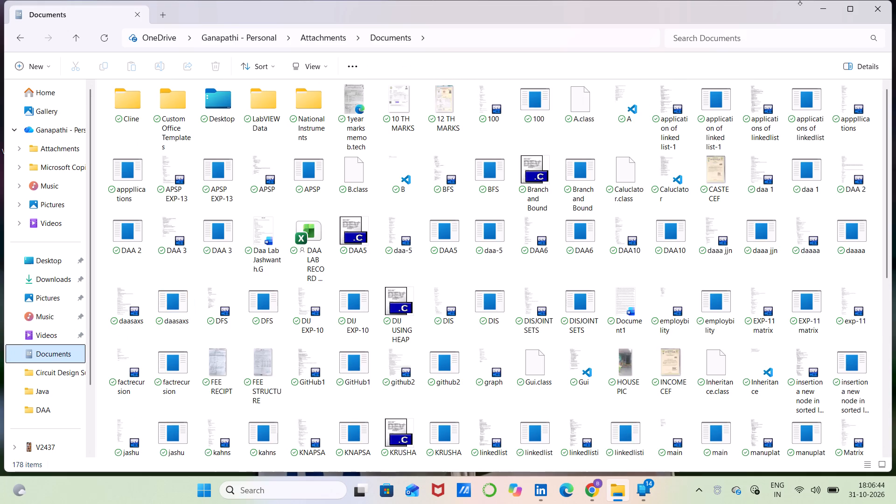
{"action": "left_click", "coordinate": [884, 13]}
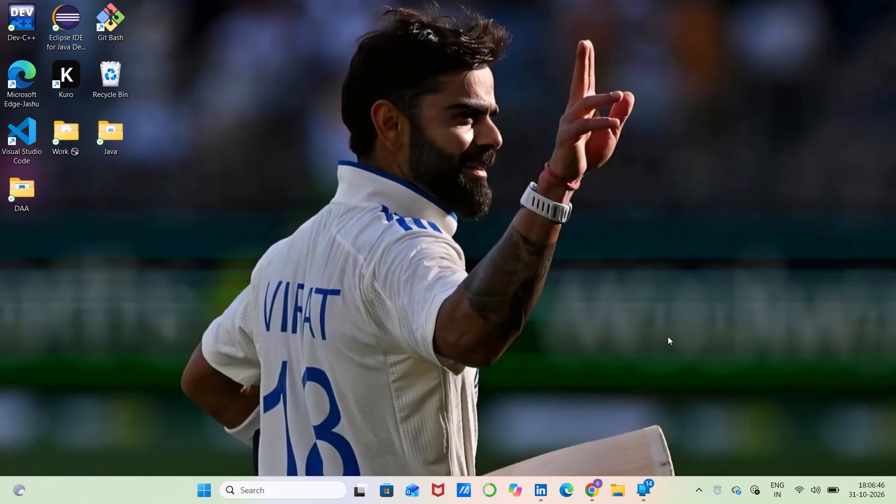
Copy the DAA LAB RECORD MARKS workbook file from the Documents folder in File Explorer.
{"action": "left_click", "coordinate": [618, 490]}
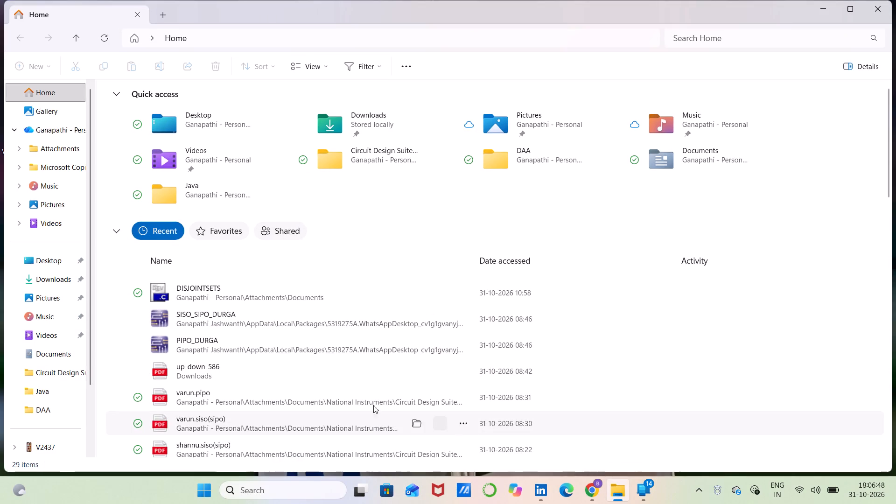
{"action": "left_click", "coordinate": [45, 353]}
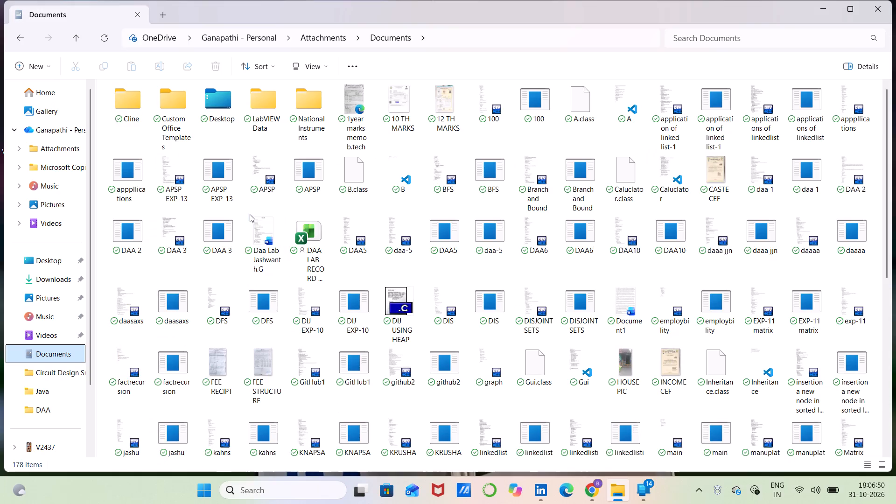
{"action": "left_click", "coordinate": [314, 237]}
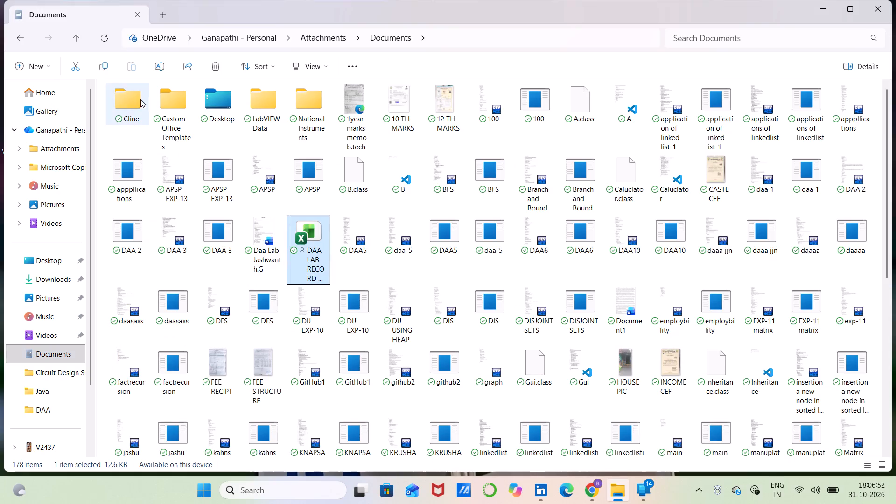
{"action": "left_click", "coordinate": [105, 69]}
Search Windows for "WHAT" to find the WhatsApp app.
{"action": "left_click", "coordinate": [306, 494]}
{"action": "type", "text": "WHAT"}
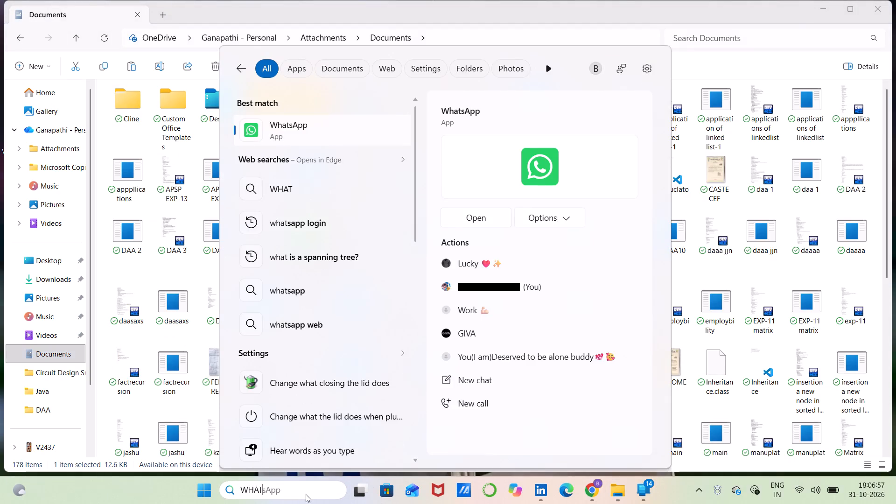
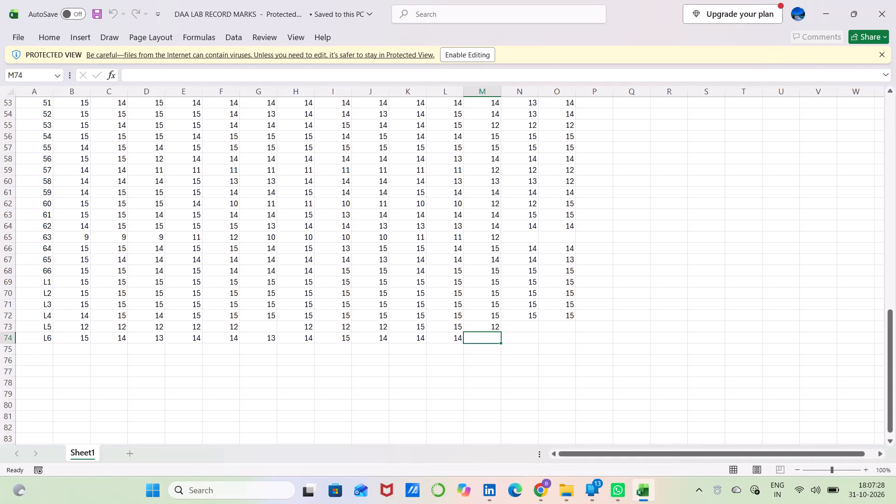
Look through the DAA LAB RECORD MARKS sheet from the header row to the L6 row to review the entered marks.
{"action": "left_click", "coordinate": [440, 375]}
{"action": "scroll", "coordinate": [424, 319], "scroll_direction": "up", "scroll_amount": 7}
{"action": "scroll", "coordinate": [424, 319], "scroll_direction": "down", "scroll_amount": 6}
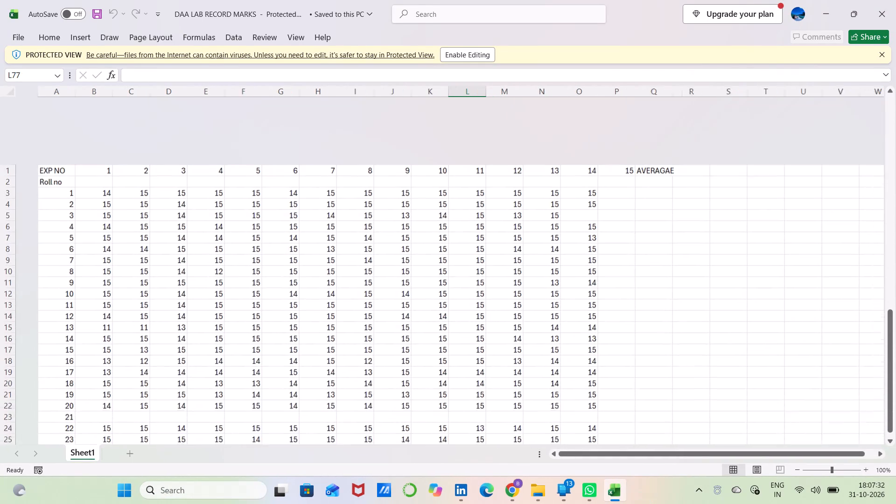
{"action": "scroll", "coordinate": [424, 319], "scroll_direction": "down", "scroll_amount": 6}
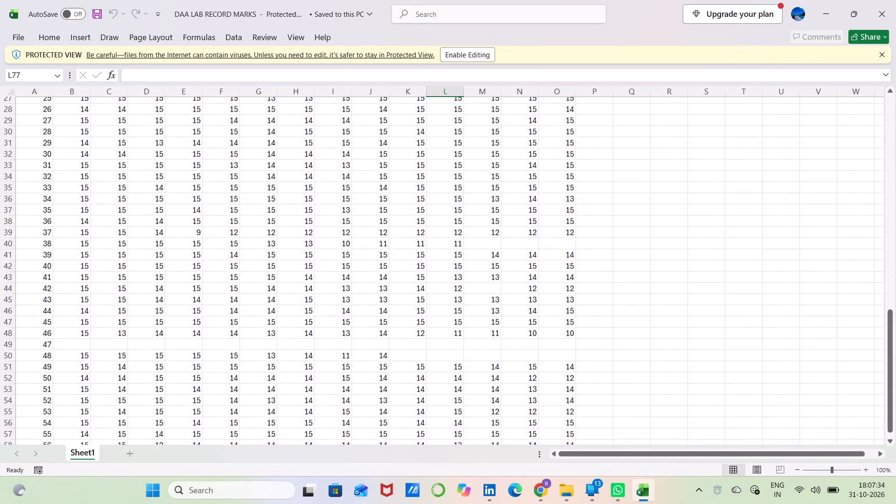
{"action": "scroll", "coordinate": [424, 319], "scroll_direction": "down", "scroll_amount": 5}
{"action": "scroll", "coordinate": [424, 319], "scroll_direction": "up", "scroll_amount": 4}
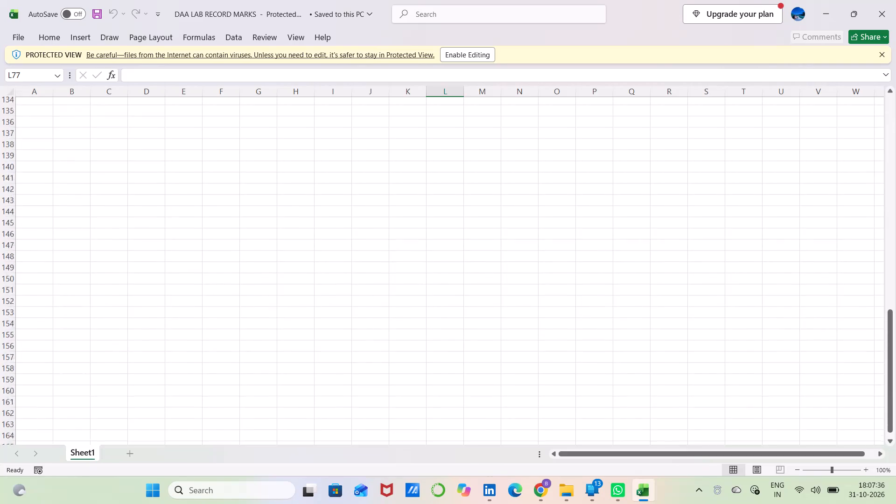
{"action": "scroll", "coordinate": [424, 319], "scroll_direction": "up", "scroll_amount": 4}
{"action": "scroll", "coordinate": [424, 319], "scroll_direction": "down", "scroll_amount": 1}
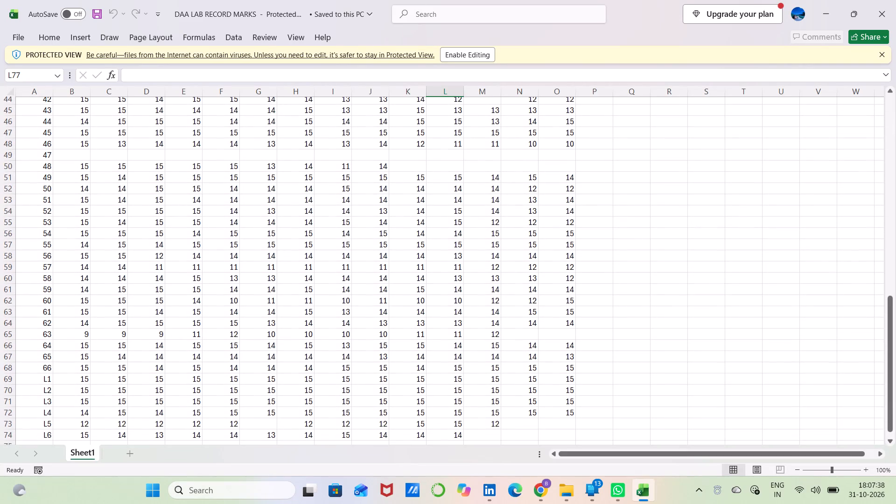
{"action": "scroll", "coordinate": [627, 246], "scroll_direction": "down", "scroll_amount": 2}
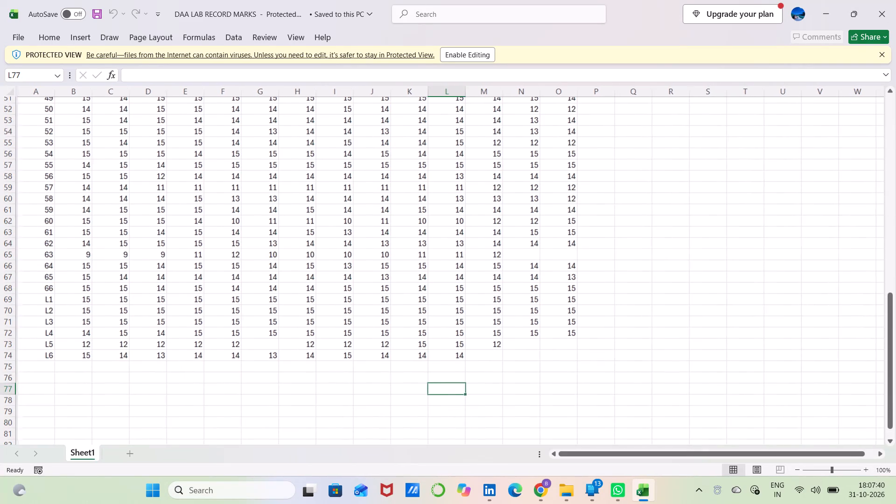
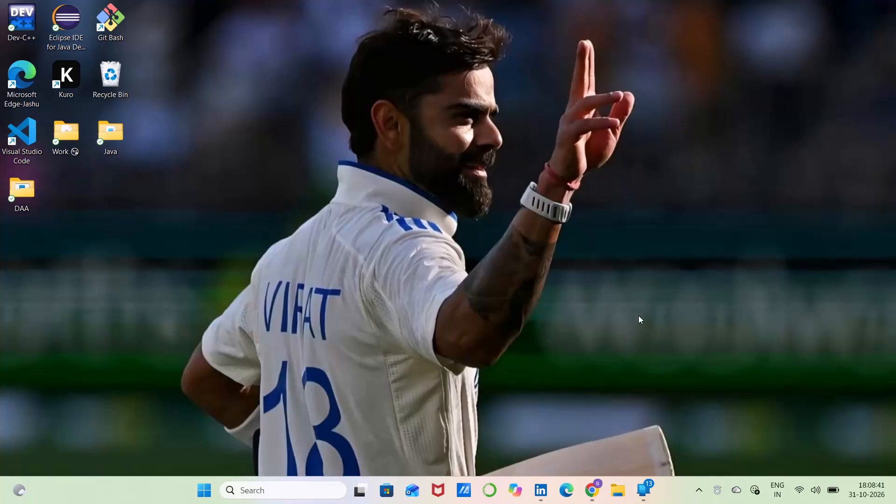
Bring up the Google Chrome and LinkedIn windows in turn and close each of them.
{"action": "left_click", "coordinate": [594, 497]}
{"action": "left_click", "coordinate": [877, 0]}
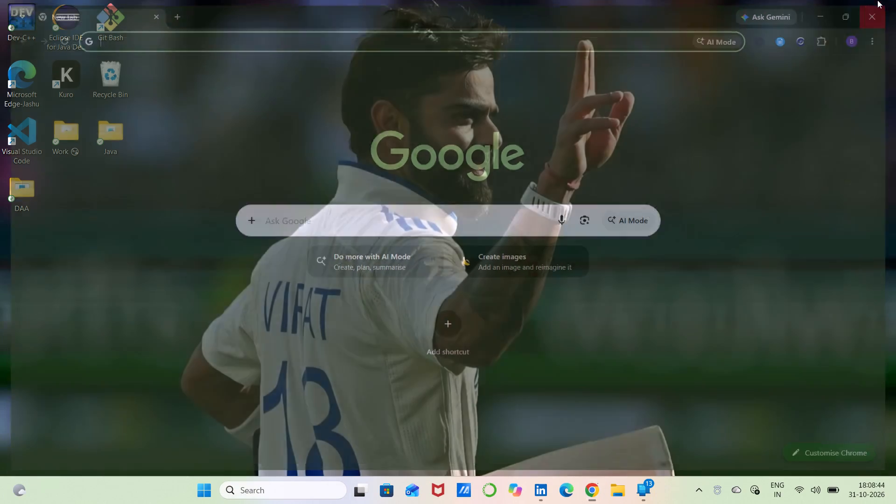
{"action": "left_click", "coordinate": [538, 492]}
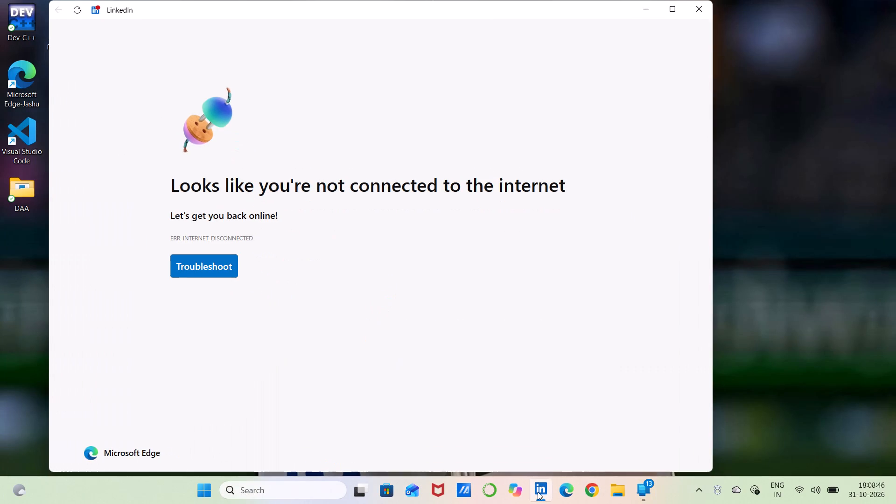
{"action": "left_click", "coordinate": [705, 13]}
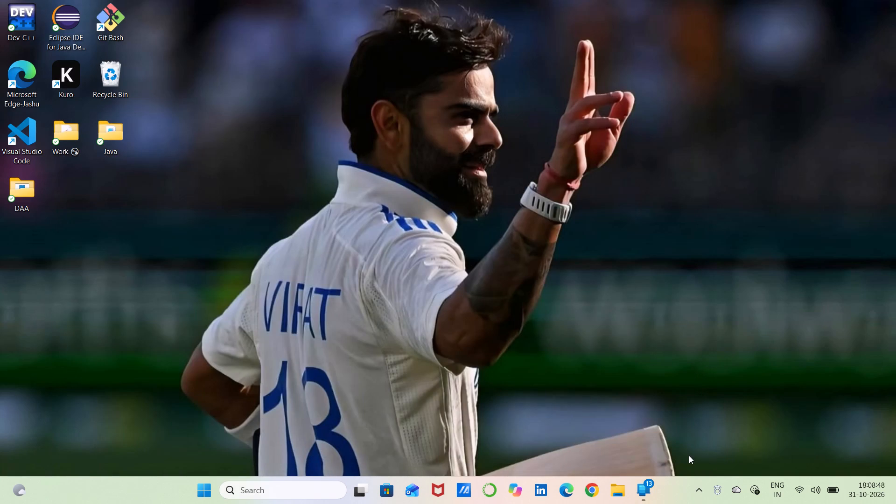